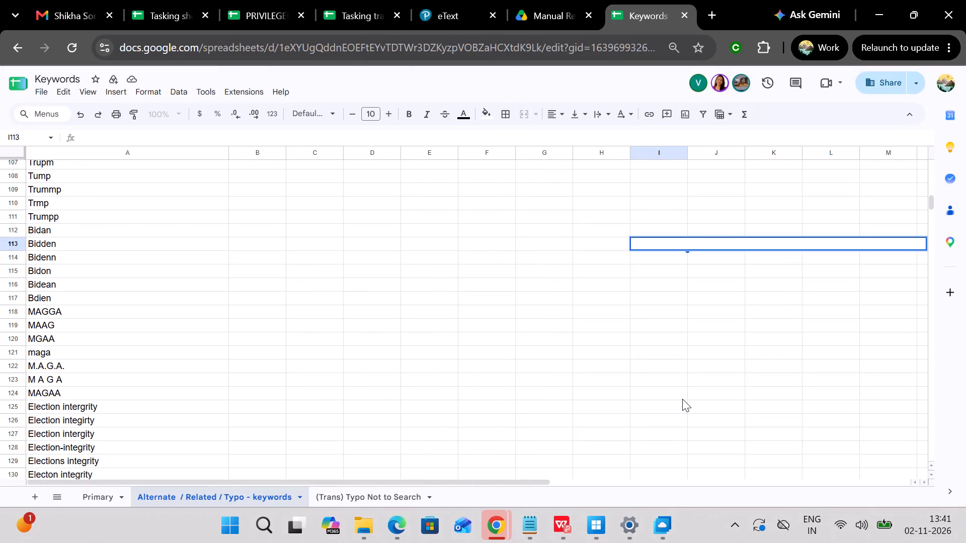
# Leave the open edit in cell I113 of the alternate keywords sheet and undo the latest changes.
pyautogui.click(641, 384)
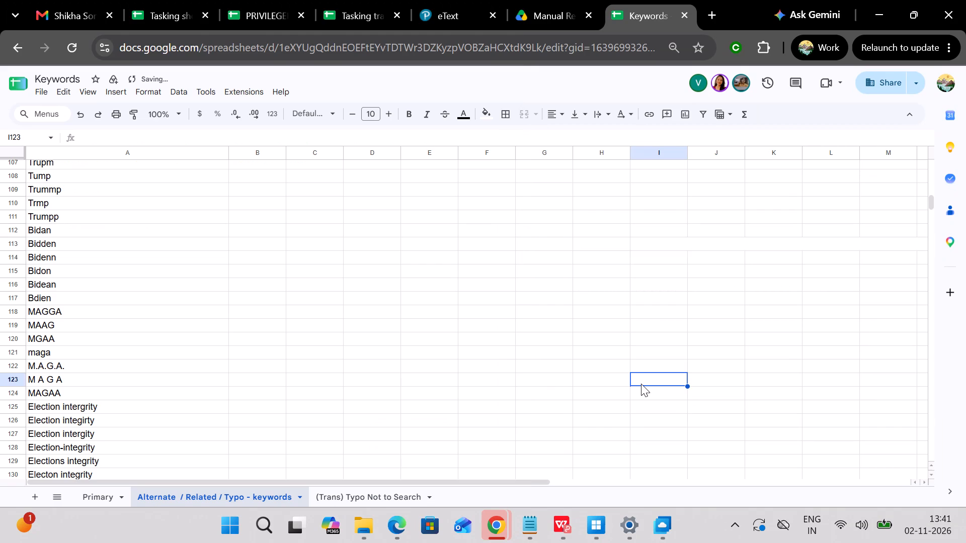
pyautogui.hotkey('ctrl', 'z')
pyautogui.hotkey('ctrl', 'z')
pyautogui.hotkey('ctrl', 'z')
pyautogui.hotkey('ctrl', 'z')
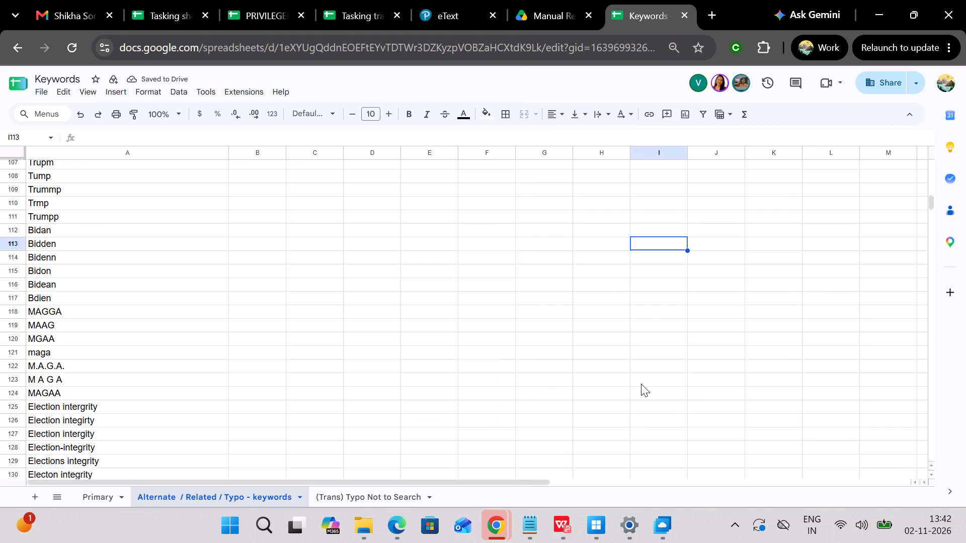
# Switch to the College Algebra eTextbook window and expand Preface Material in the table of contents.
pyautogui.hotkey('alt', 'Tab')
pyautogui.hotkey('alt', 'Tab')
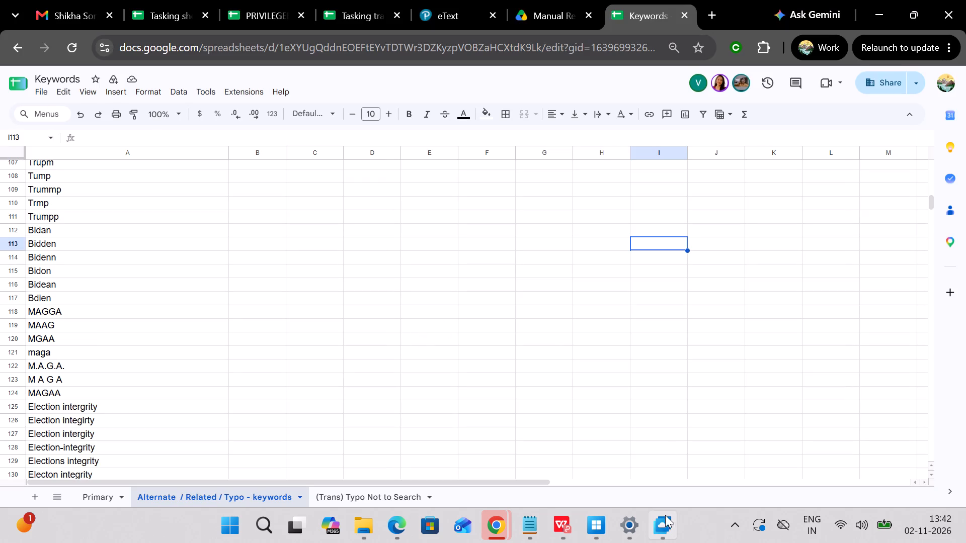
pyautogui.hotkey('alt', 'Tab')
pyautogui.hotkey('alt', 'Tab')
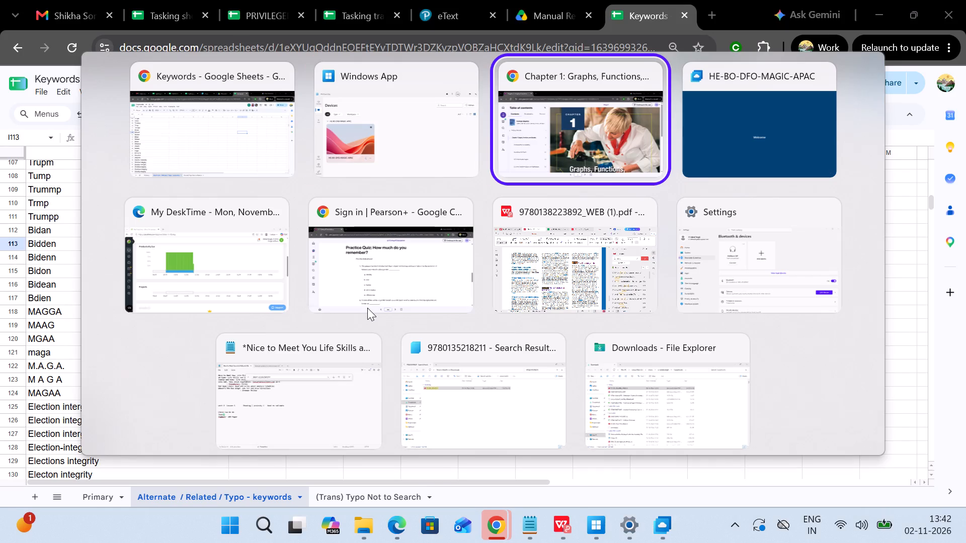
pyautogui.scroll(1, 177, 259)
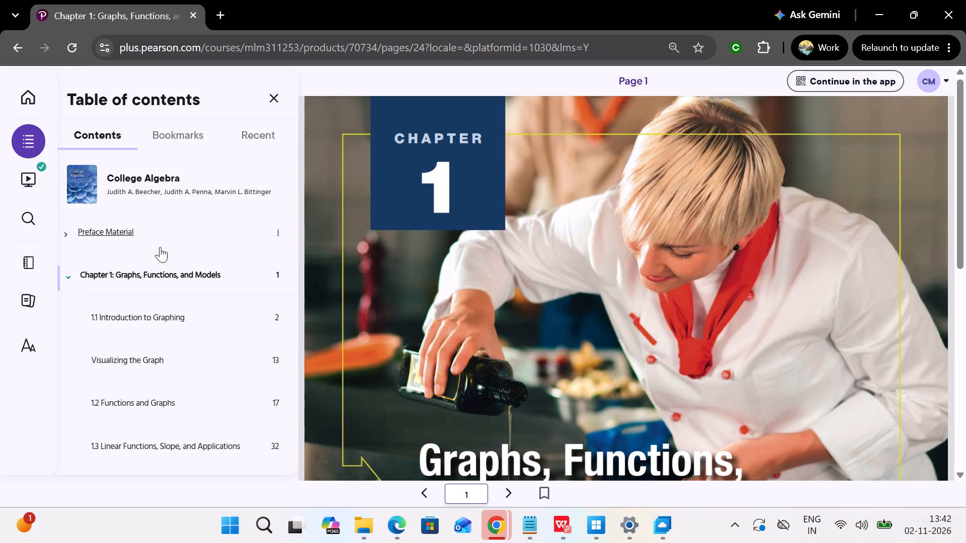
pyautogui.click(158, 246)
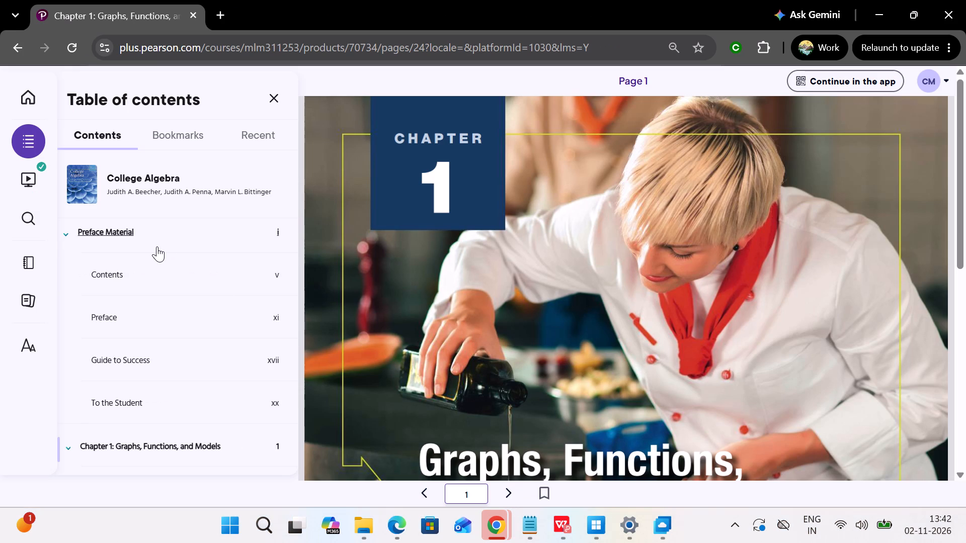
# Open the text search of the College Algebra eTextbook.
pyautogui.click(43, 214)
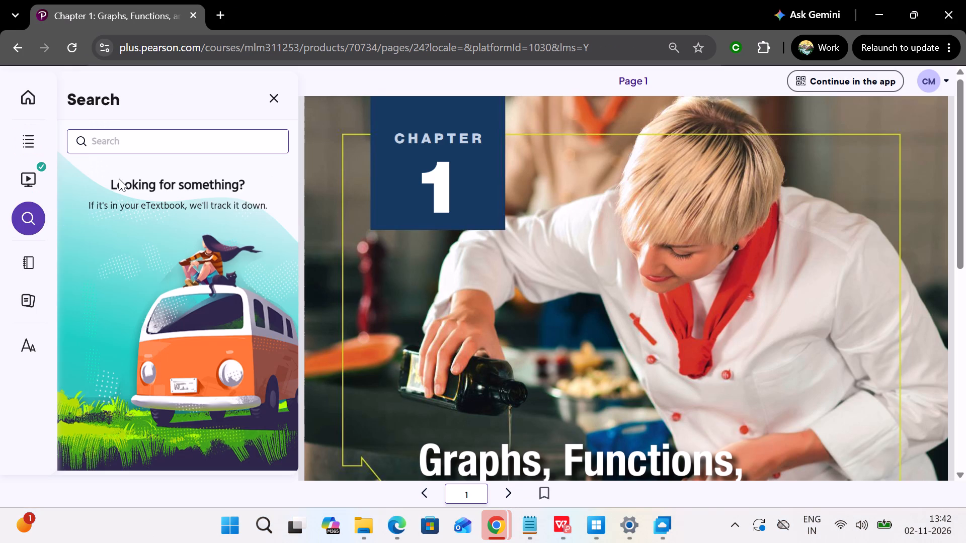
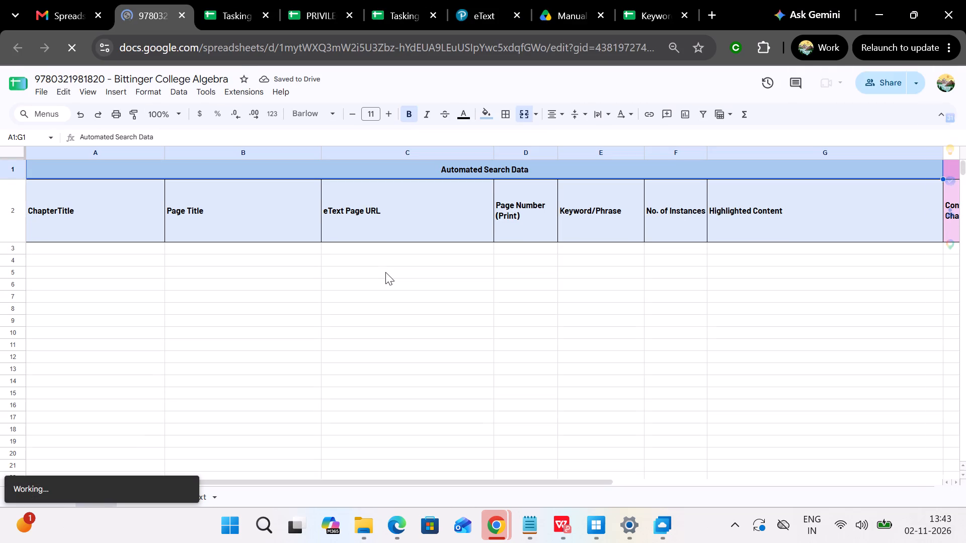
# Examine the column headers of the Text and Images sheets in the Bittinger College Algebra spreadsheet.
pyautogui.hscroll(-1, 243, 356)
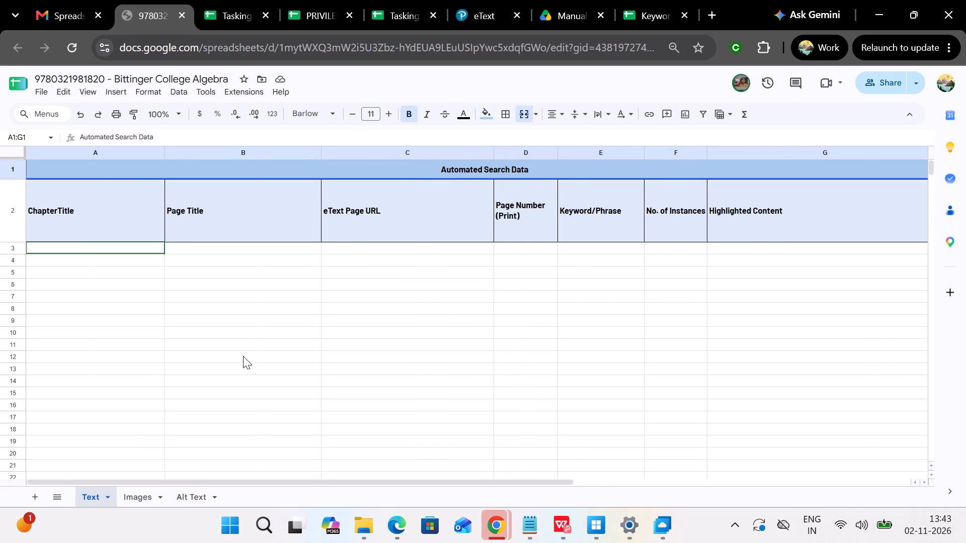
pyautogui.hscroll(-2, 243, 356)
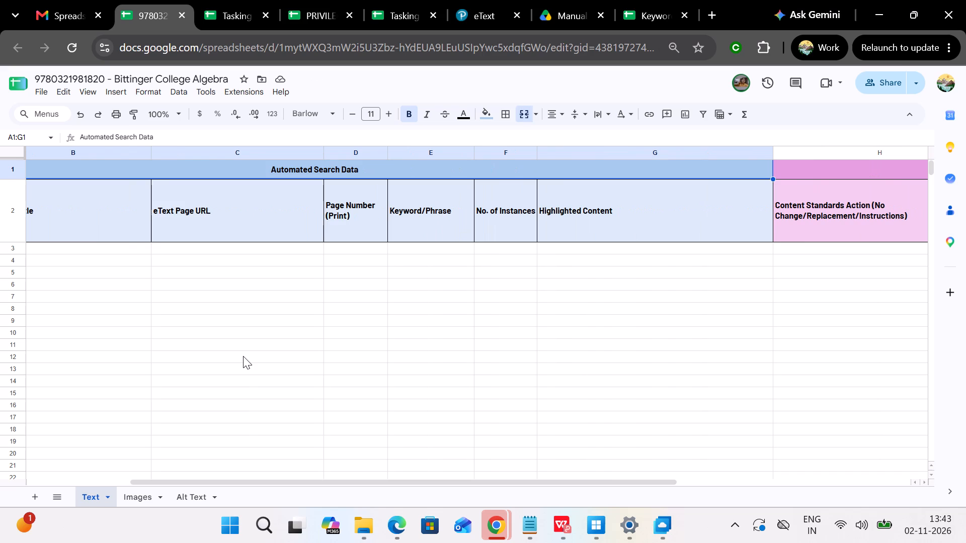
pyautogui.hscroll(-1, 243, 356)
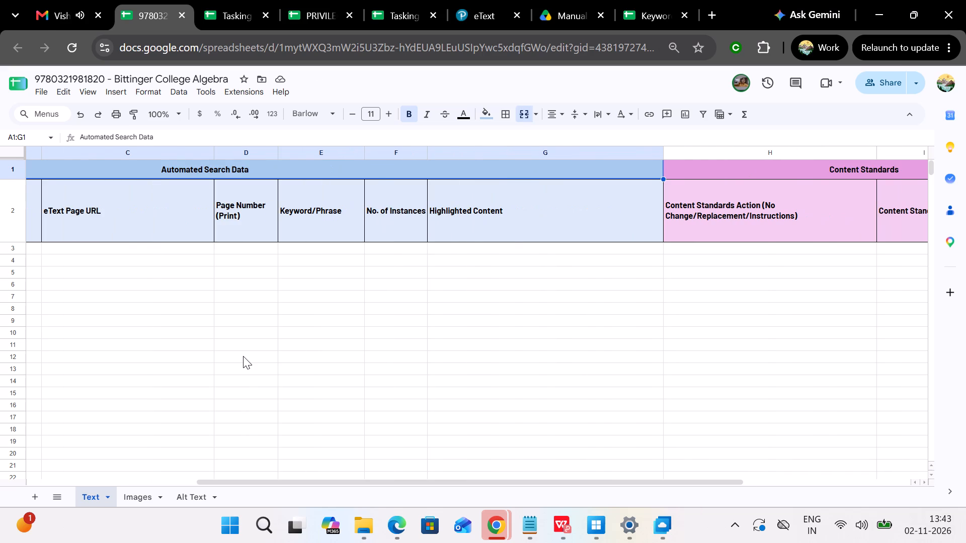
pyautogui.hscroll(-1, 255, 299)
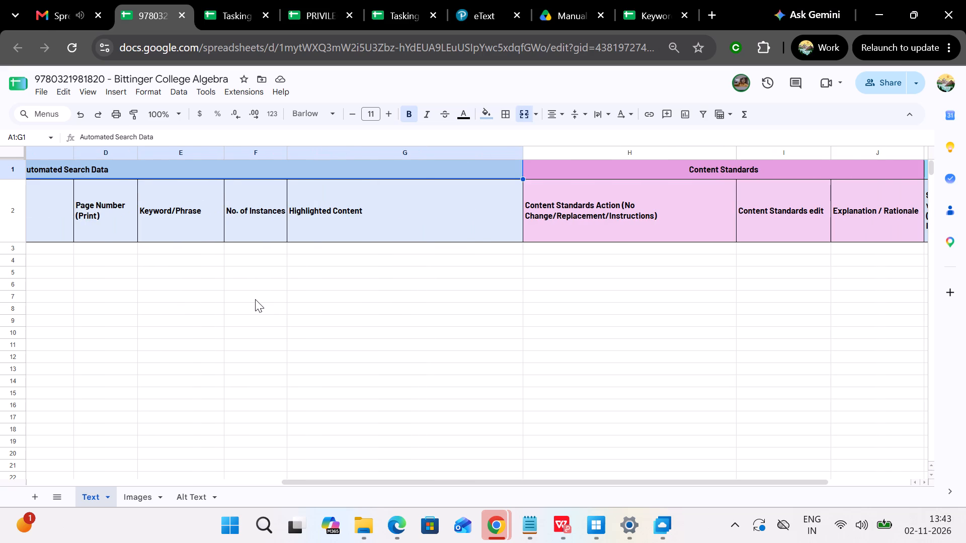
pyautogui.hscroll(-3, 255, 299)
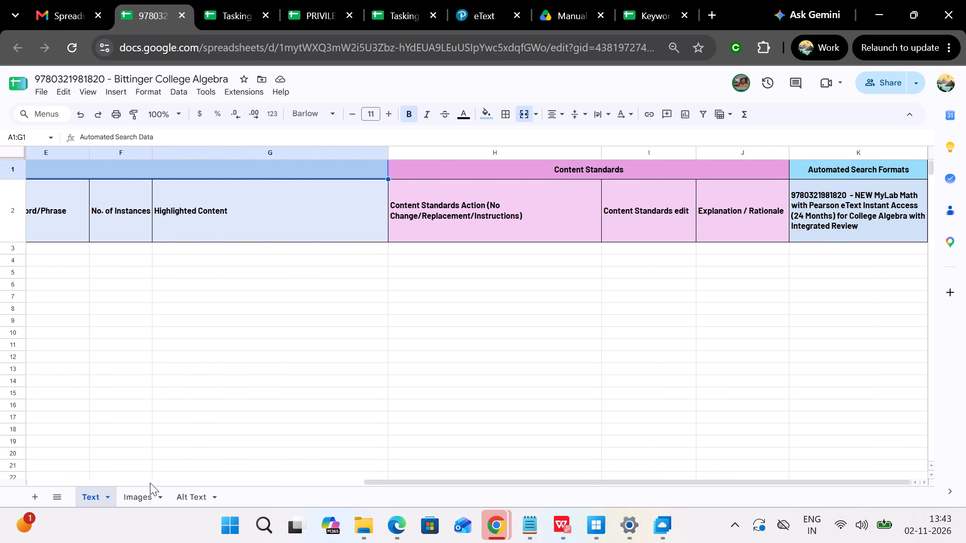
pyautogui.click(141, 493)
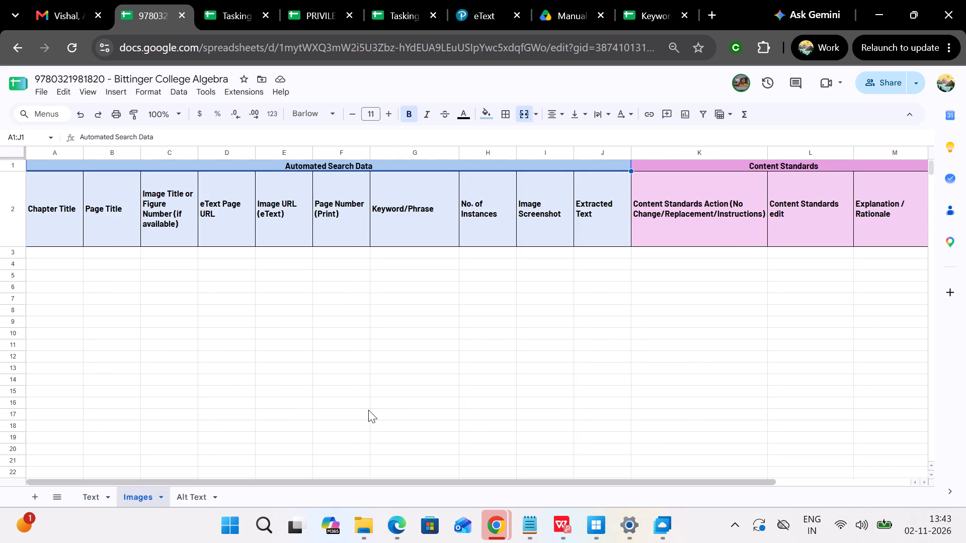
pyautogui.hscroll(-5, 368, 410)
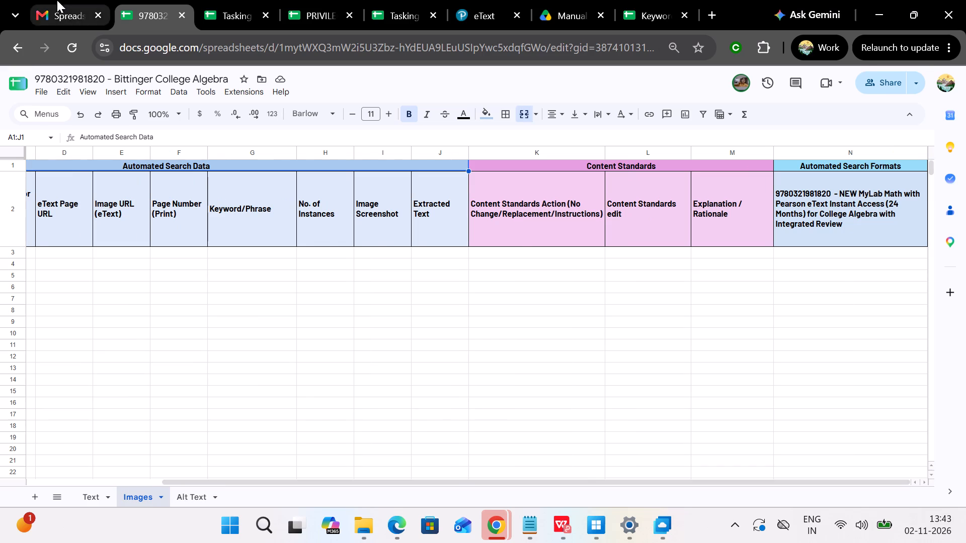
pyautogui.click(57, 0)
pyautogui.click(172, 455)
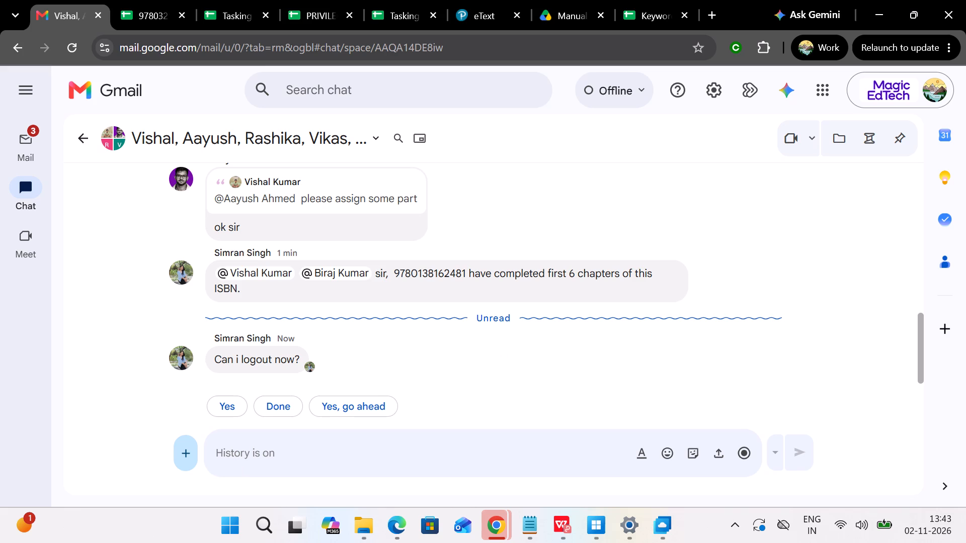
pyautogui.click(121, 11)
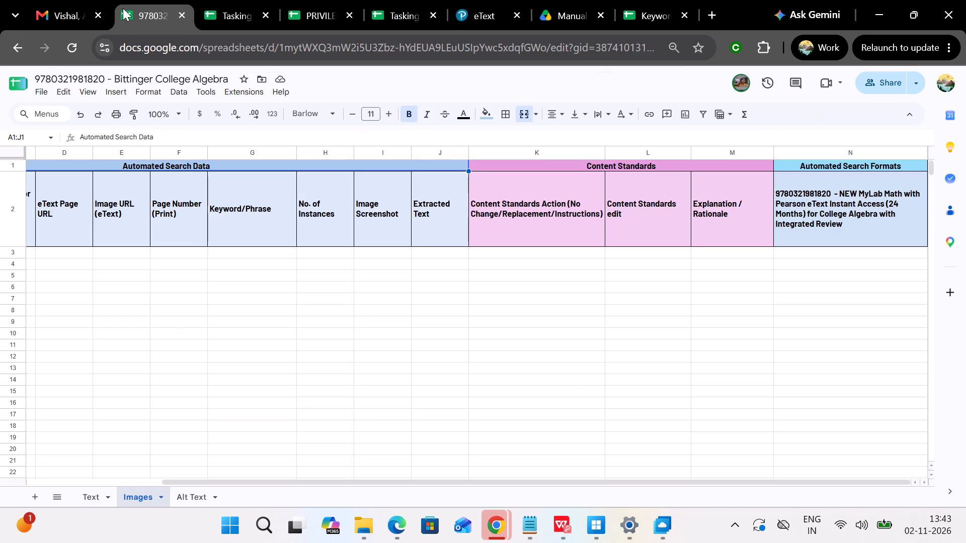
pyautogui.click(82, 1)
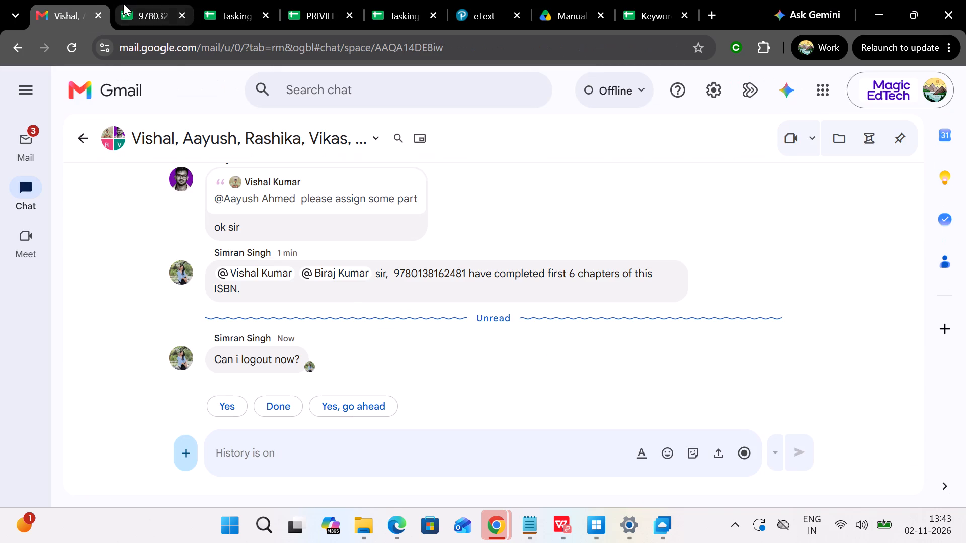
pyautogui.click(123, 3)
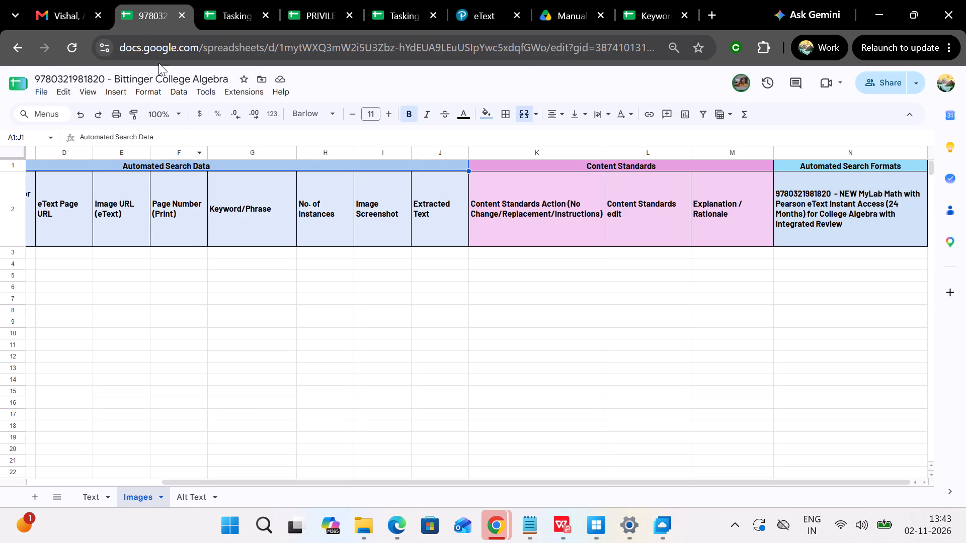
pyautogui.click(54, 0)
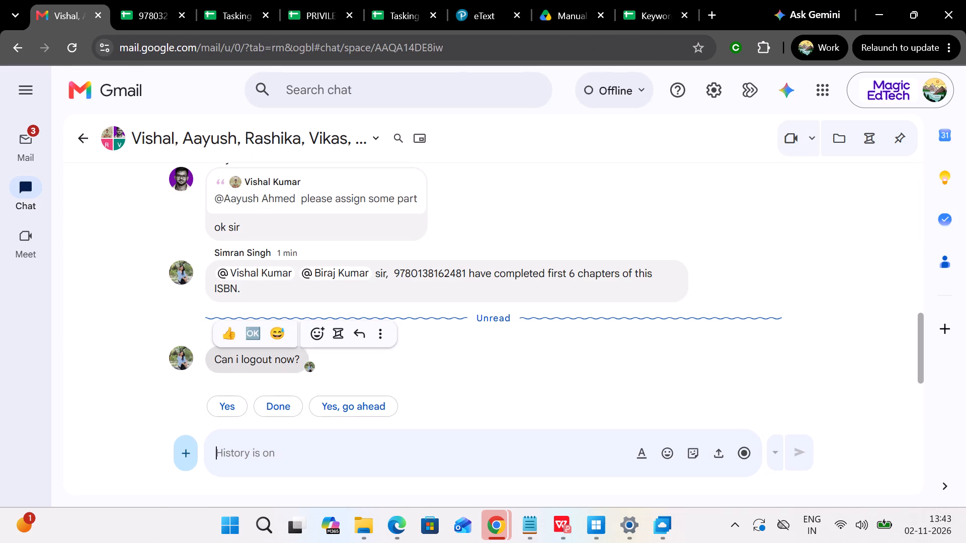
pyautogui.click(31, 206)
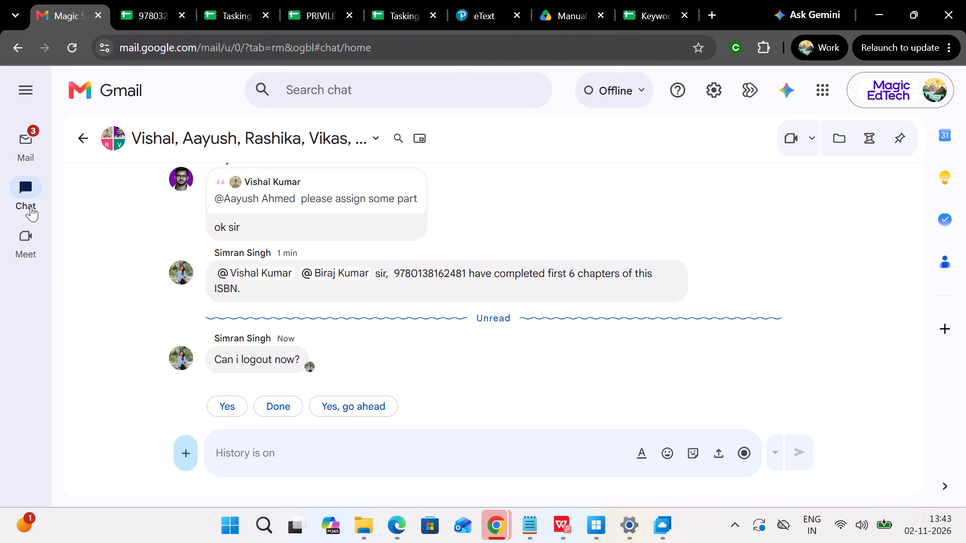
pyautogui.click(183, 312)
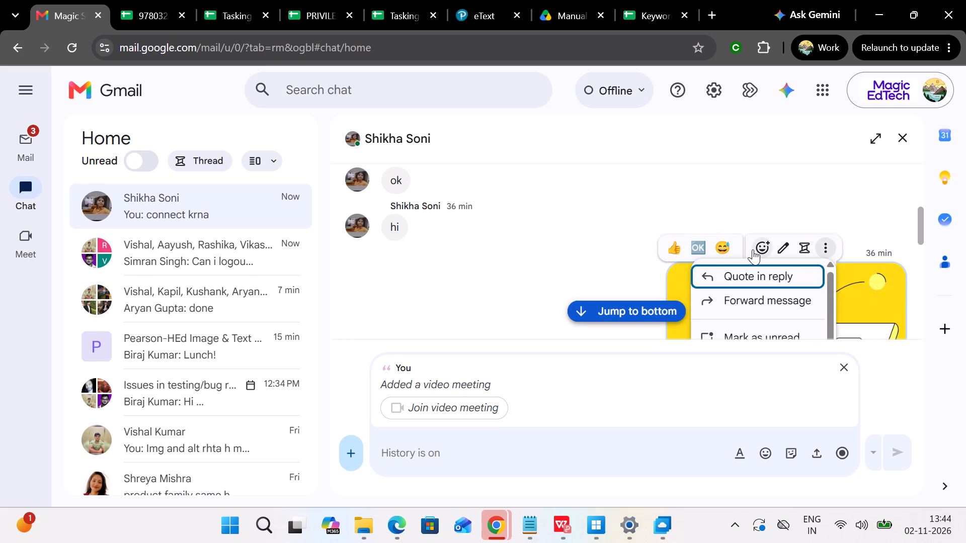
# Send the reply "join this" to the colleague, quoting the earlier video meeting message.
pyautogui.click(516, 451)
pyautogui.write('join this')
pyautogui.press('Return')
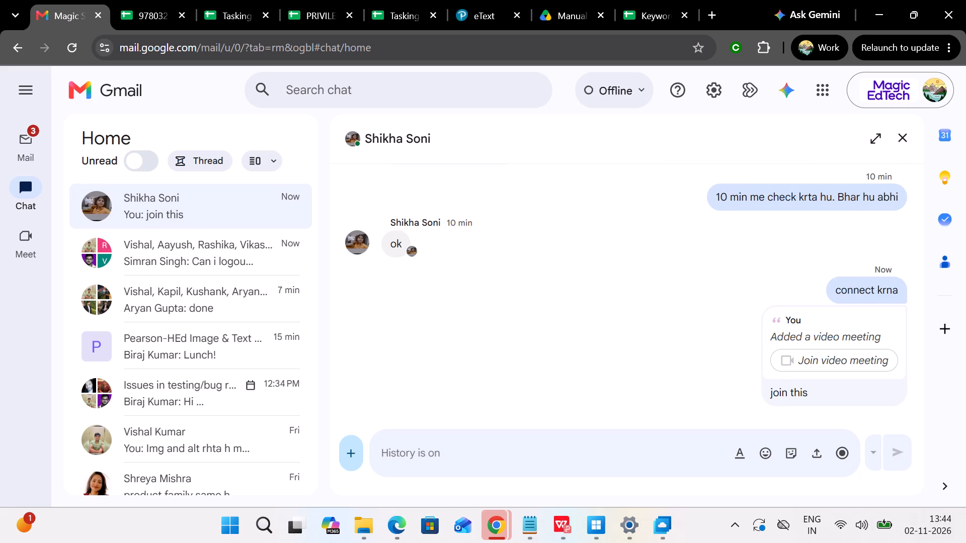
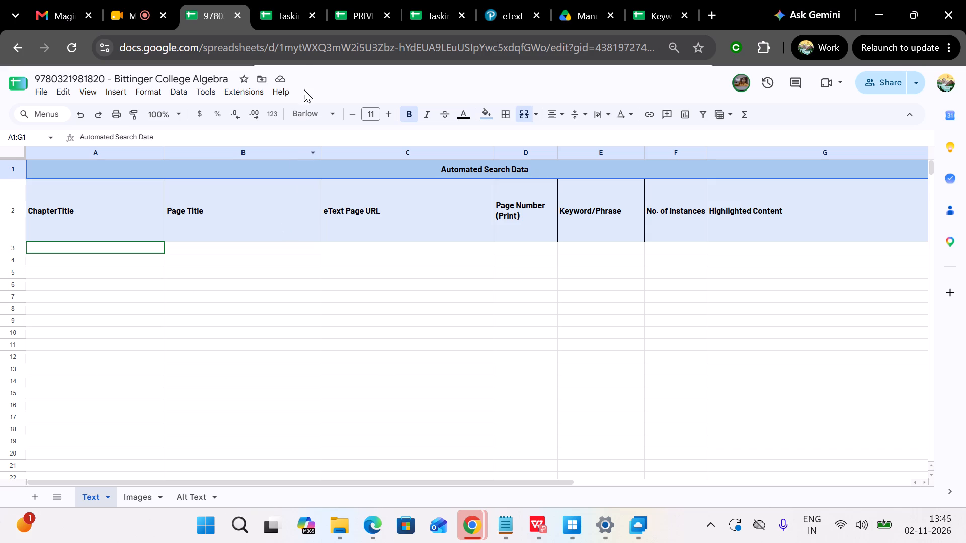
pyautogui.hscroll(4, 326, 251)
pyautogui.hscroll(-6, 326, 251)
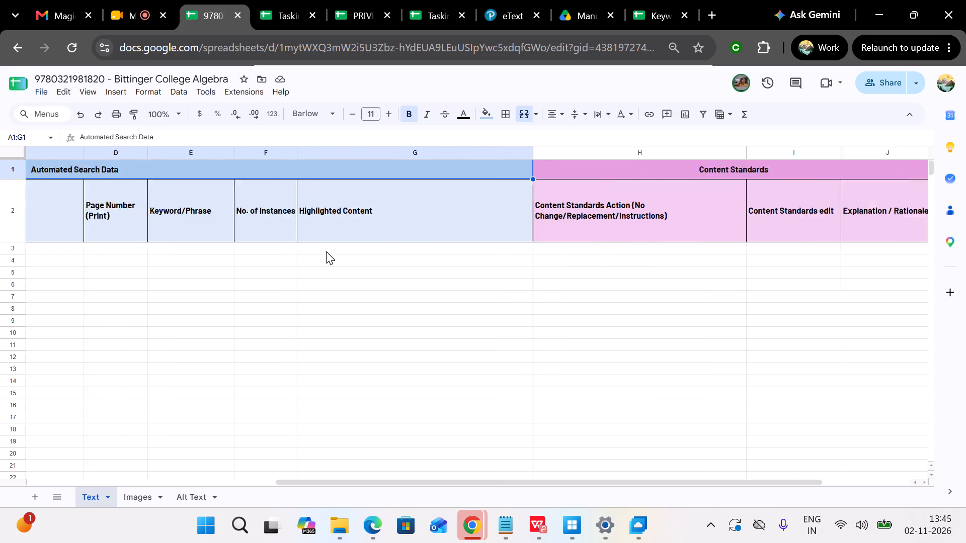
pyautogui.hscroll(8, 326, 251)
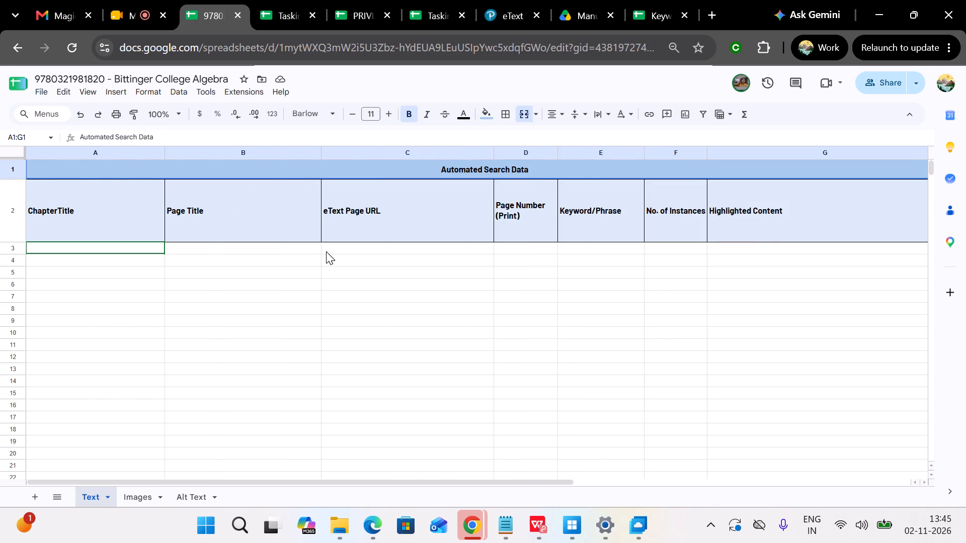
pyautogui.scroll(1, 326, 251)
pyautogui.click(576, 9)
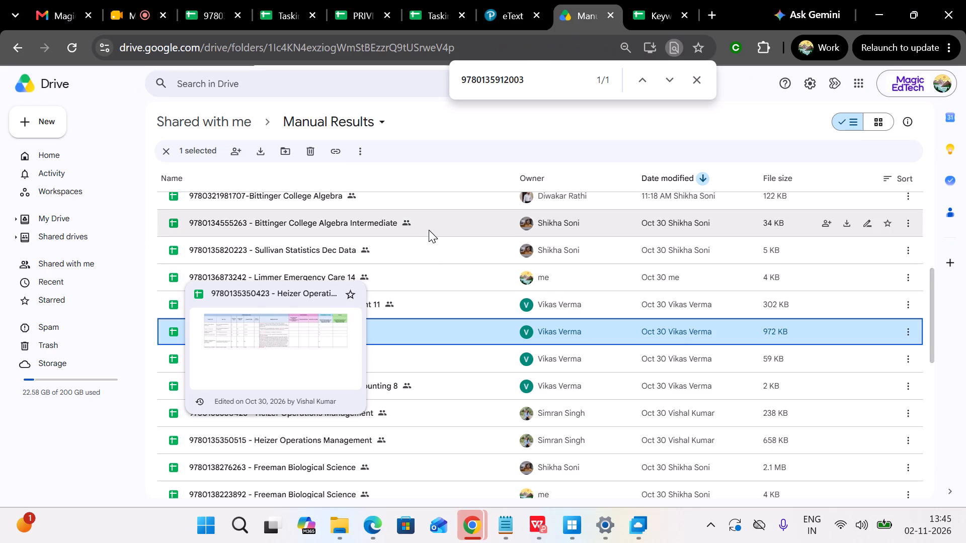
pyautogui.scroll(8, 429, 230)
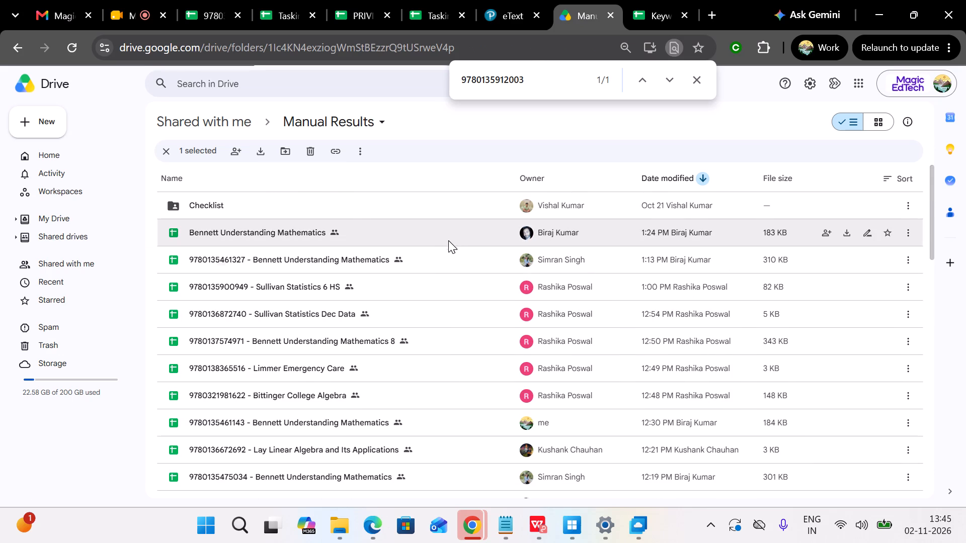
pyautogui.scroll(-2, 465, 291)
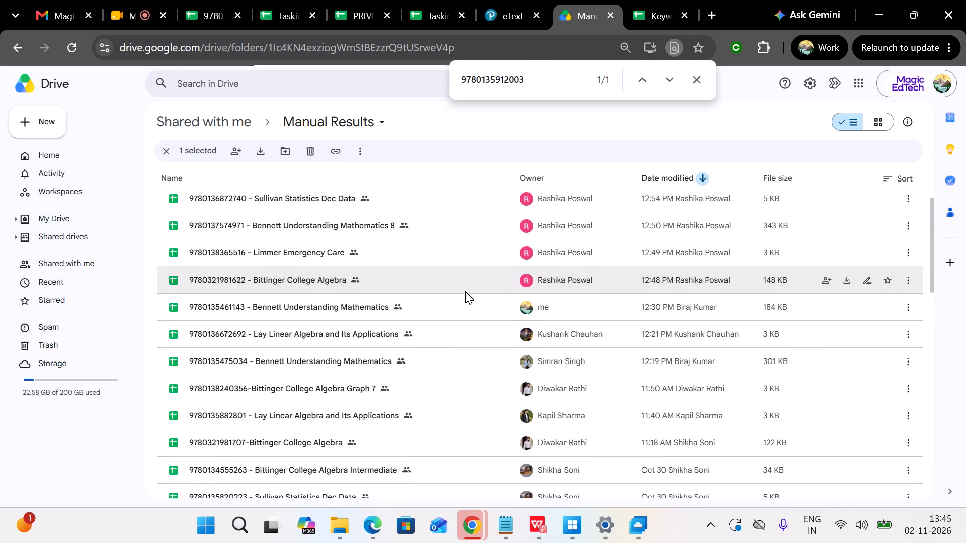
pyautogui.scroll(-3, 465, 291)
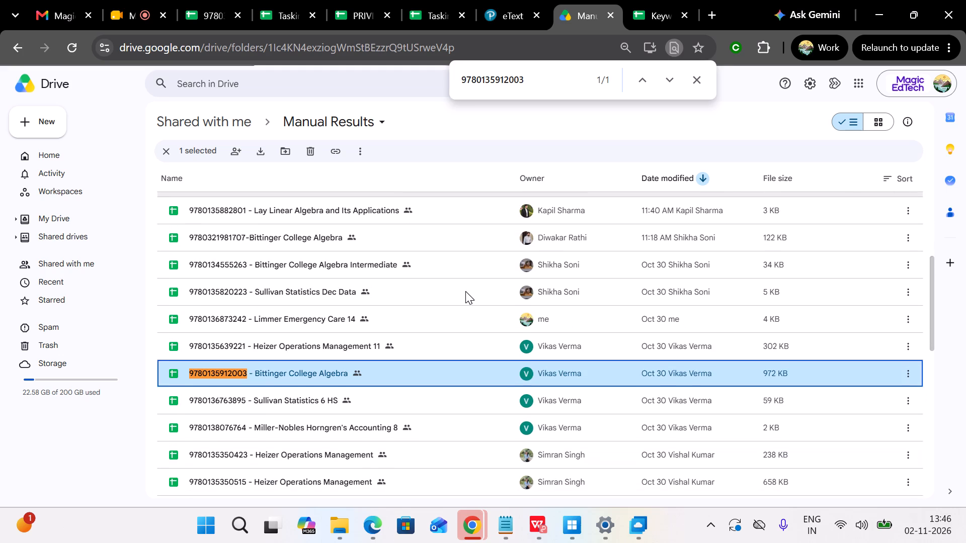
pyautogui.scroll(-1, 465, 291)
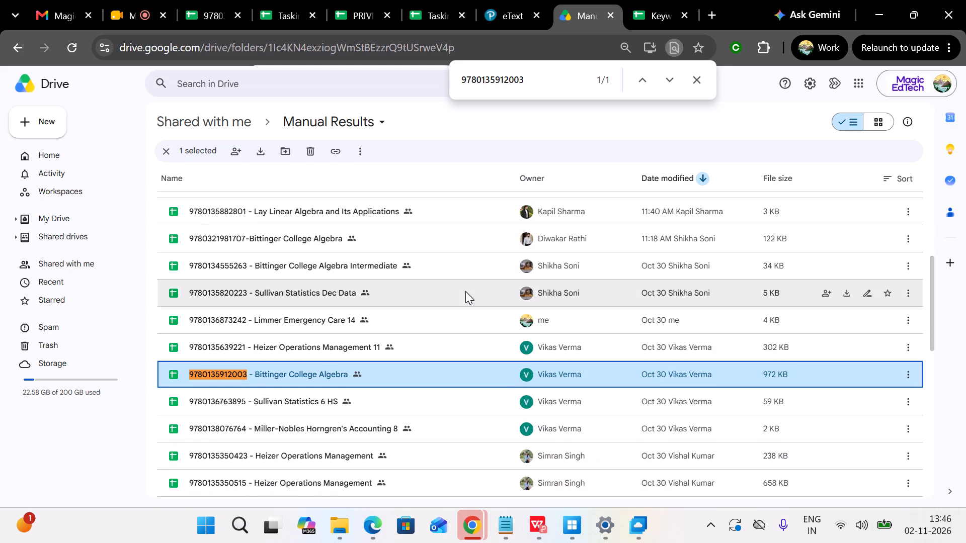
pyautogui.click(445, 329)
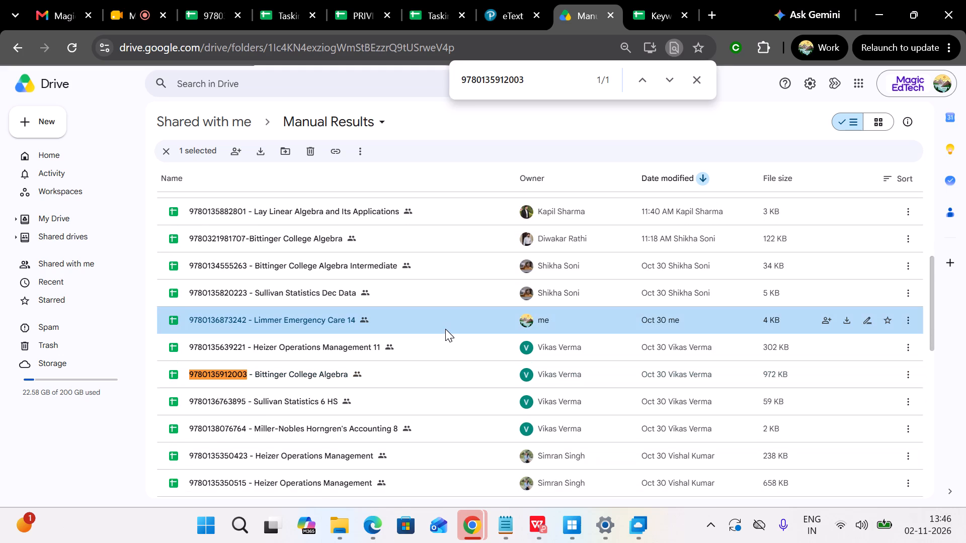
pyautogui.hotkey('ctrl', 'c')
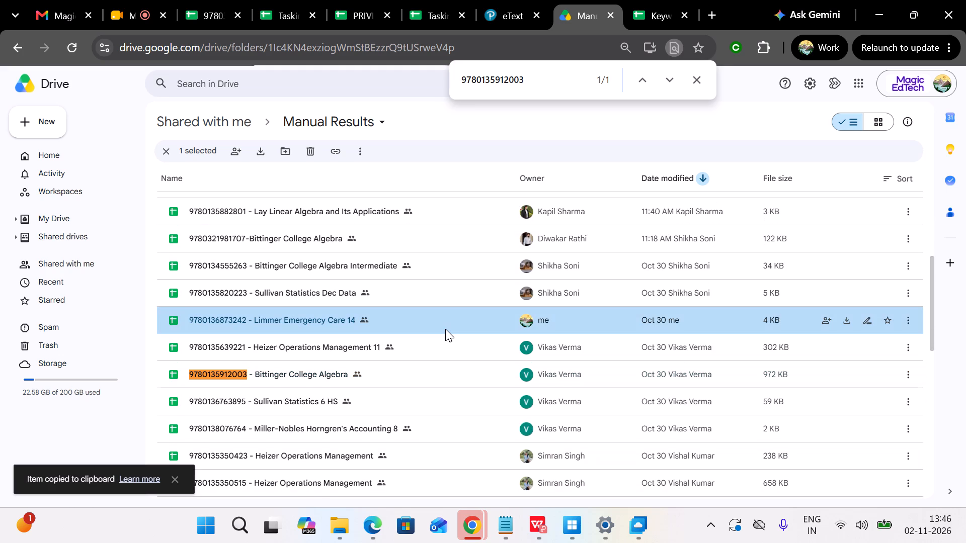
pyautogui.scroll(10, 247, 261)
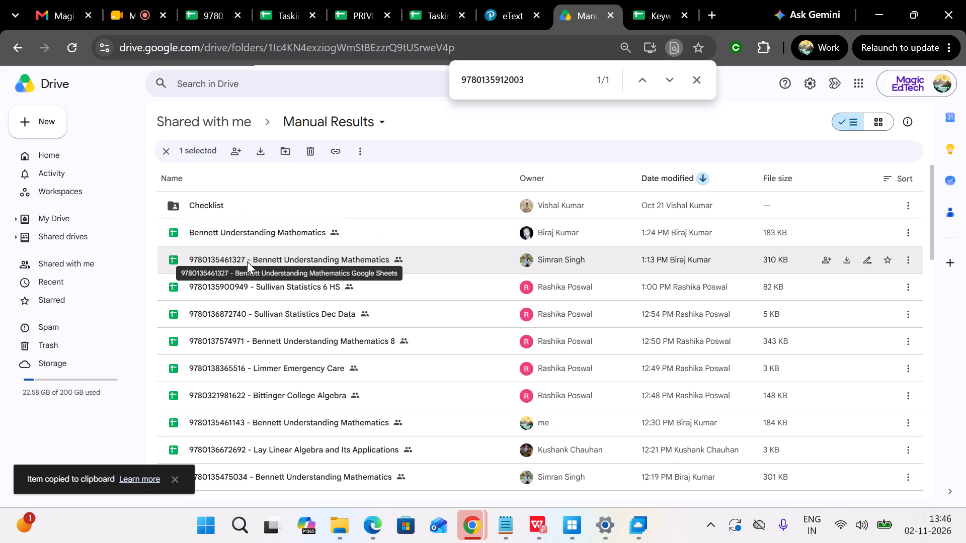
pyautogui.hscroll(3, 247, 261)
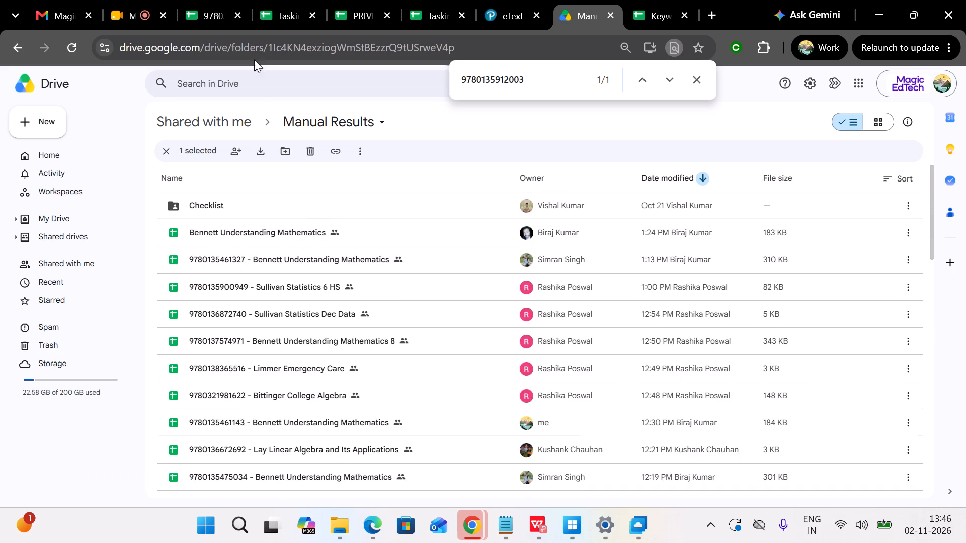
pyautogui.click(209, 23)
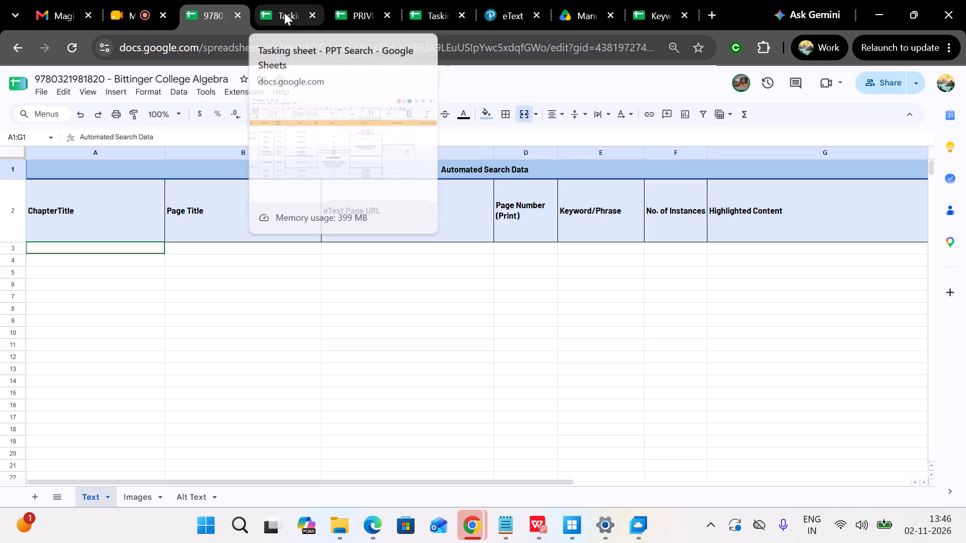
pyautogui.click(567, 16)
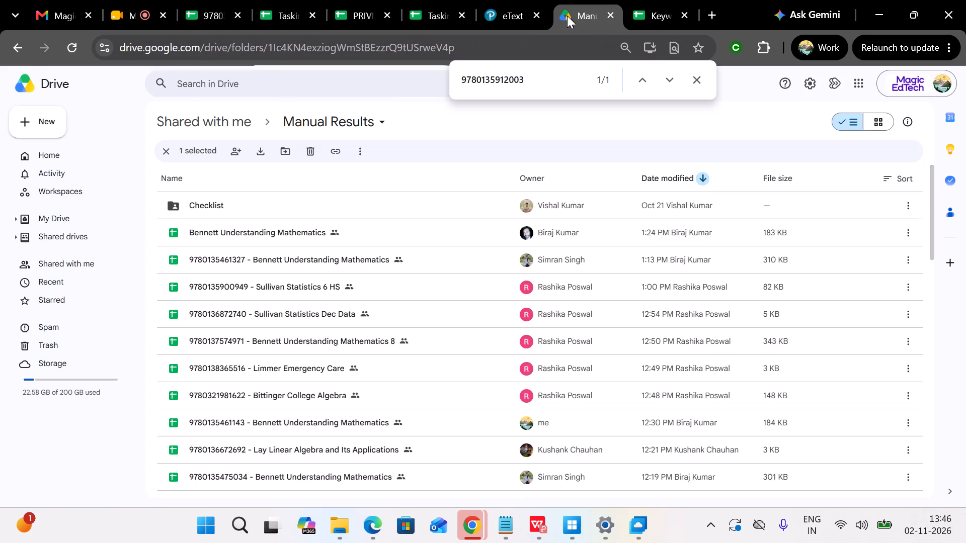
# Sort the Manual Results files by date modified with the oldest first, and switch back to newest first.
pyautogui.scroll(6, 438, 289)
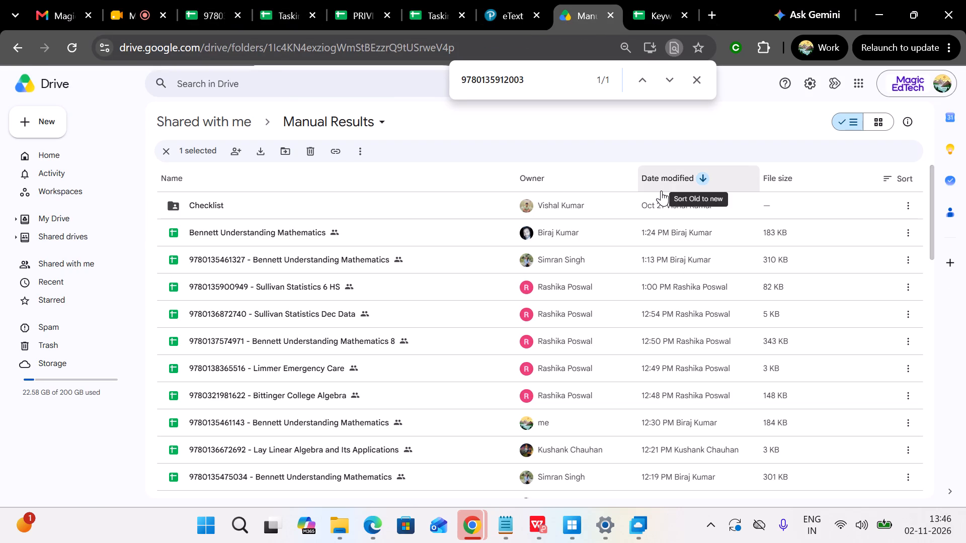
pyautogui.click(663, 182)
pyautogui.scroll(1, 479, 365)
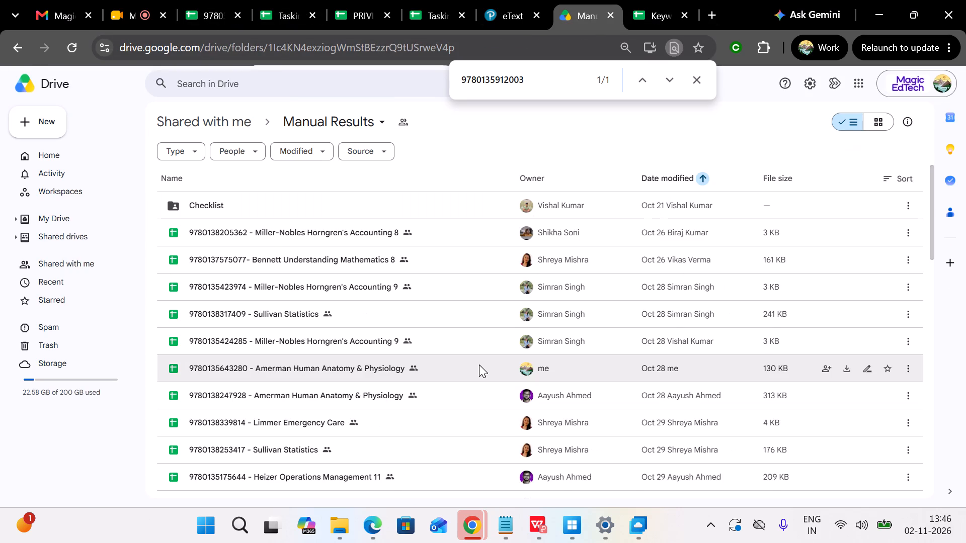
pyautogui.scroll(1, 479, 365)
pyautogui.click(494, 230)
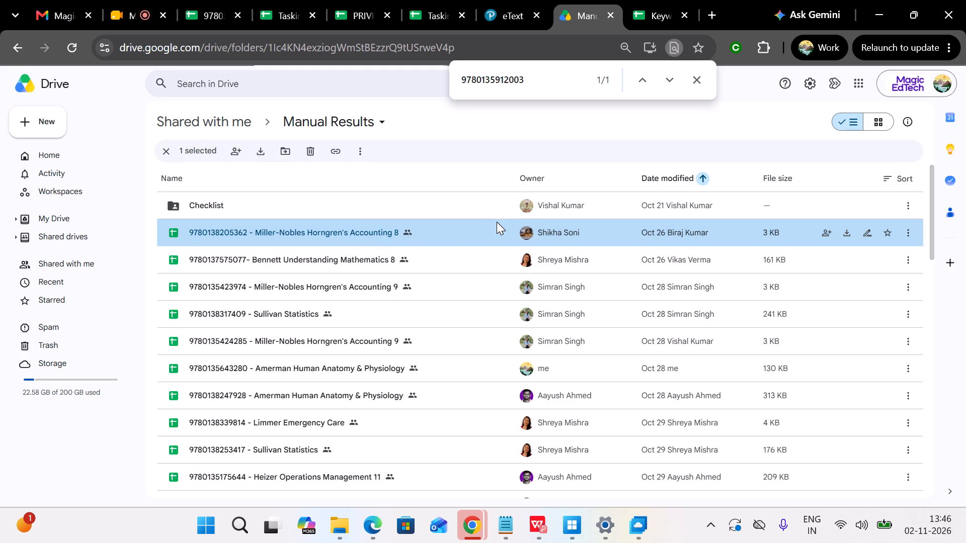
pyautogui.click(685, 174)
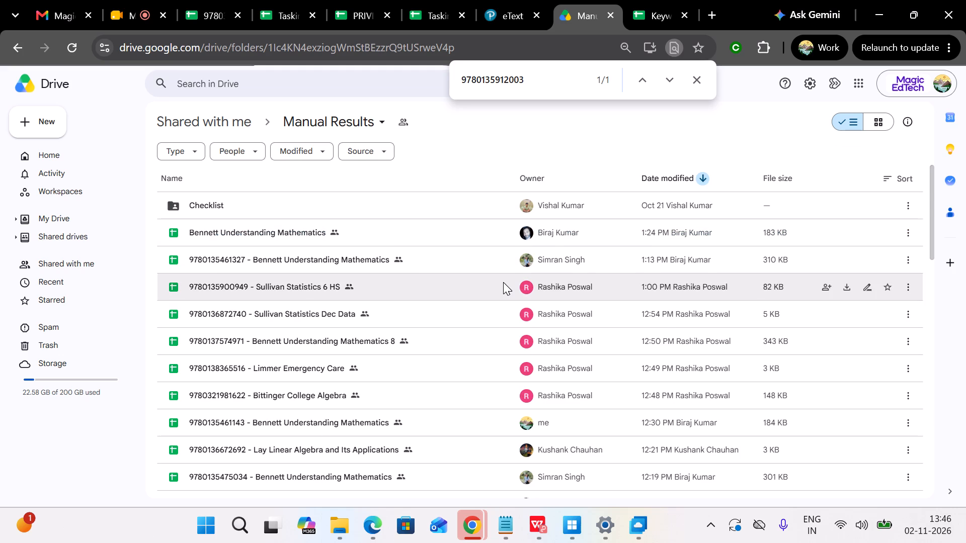
# Look through the newest-first Manual Results list for the College Algebra spreadsheet and close the old find-in-page search.
pyautogui.scroll(1, 504, 282)
pyautogui.hscroll(1, 504, 282)
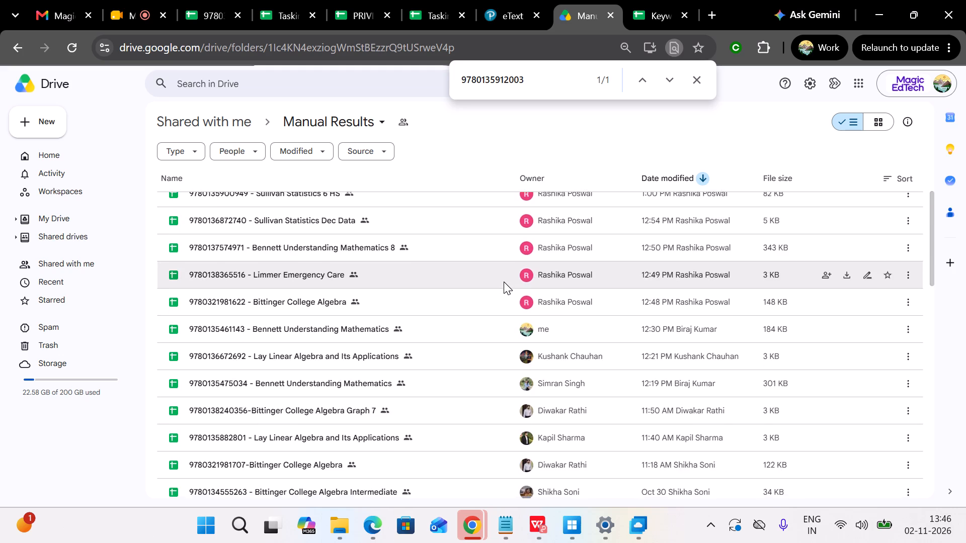
pyautogui.hscroll(2, 504, 282)
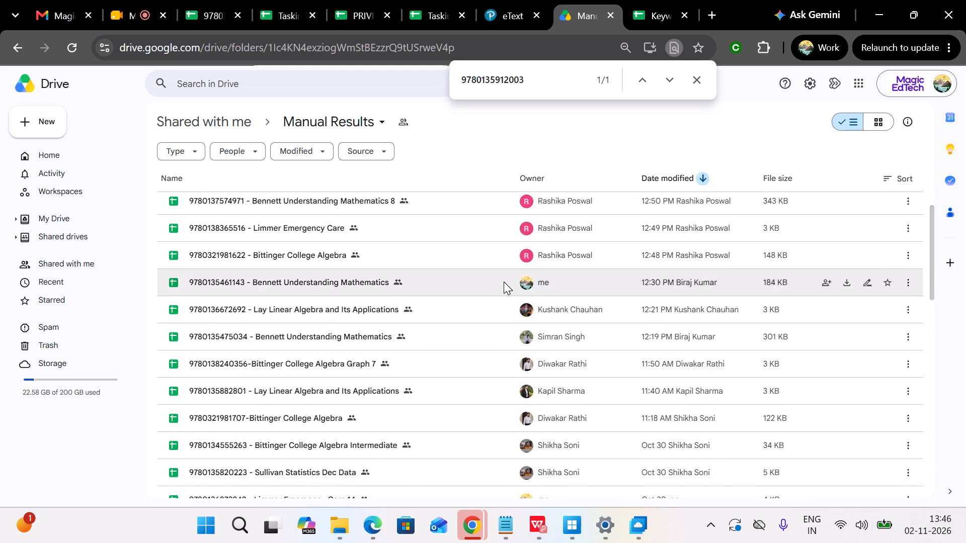
pyautogui.hscroll(1, 504, 282)
pyautogui.click(698, 86)
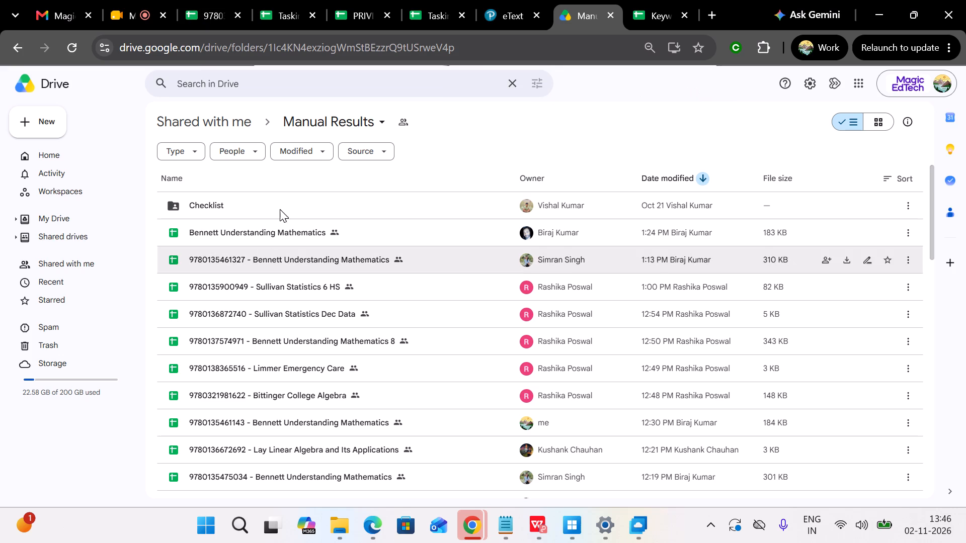
# Search Drive for "manuall", open the suggested Manual Results folder and look through its files for the College Algebra spreadsheet.
pyautogui.click(269, 79)
pyautogui.write('manuall')
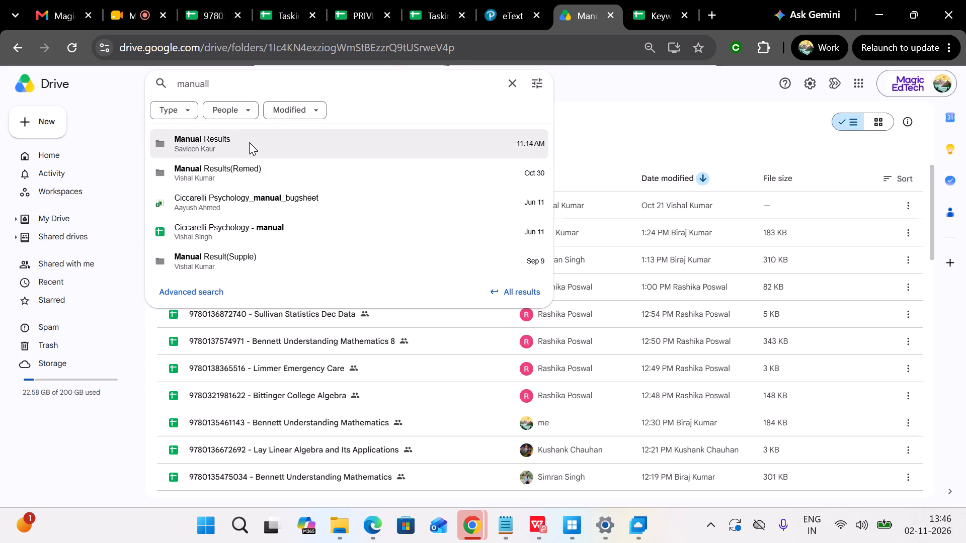
pyautogui.click(249, 142)
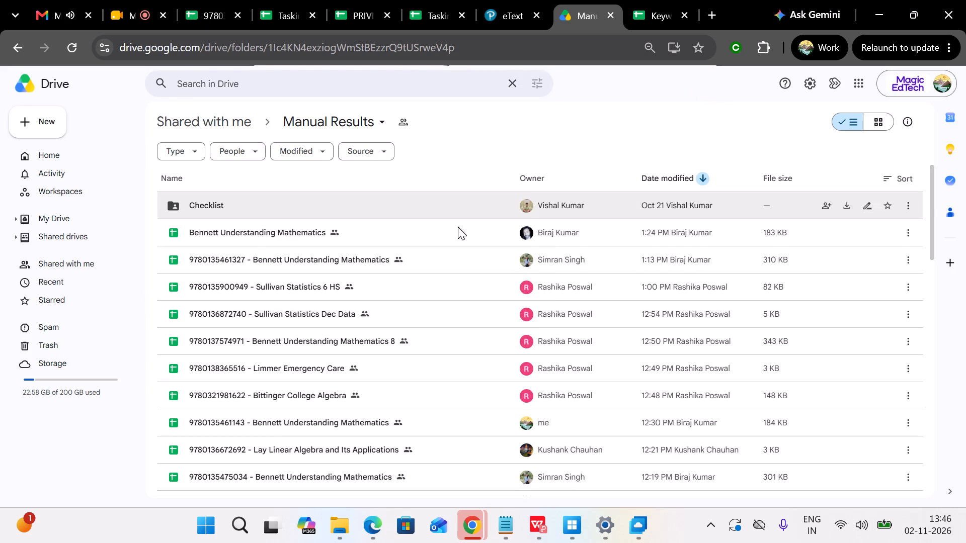
pyautogui.scroll(3, 477, 296)
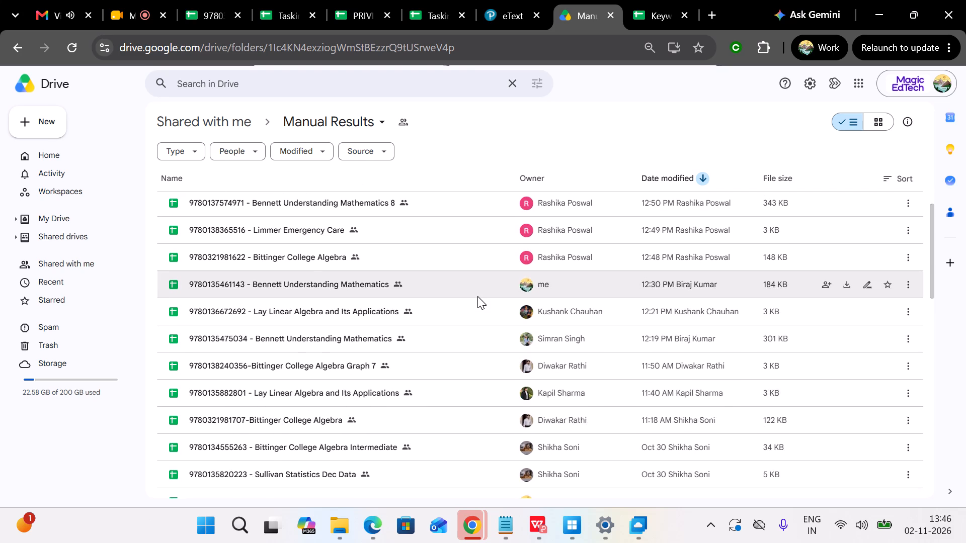
pyautogui.scroll(1, 477, 296)
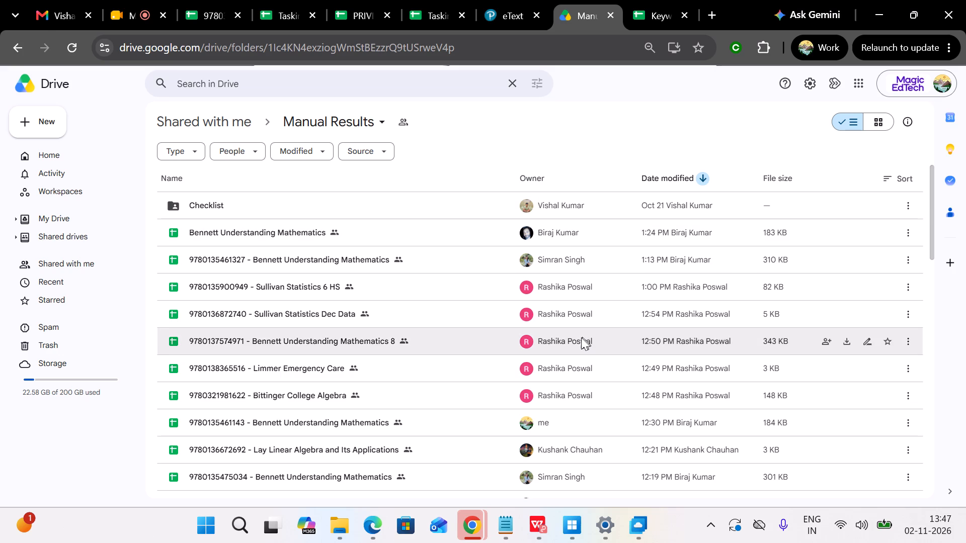
pyautogui.scroll(-3, 581, 338)
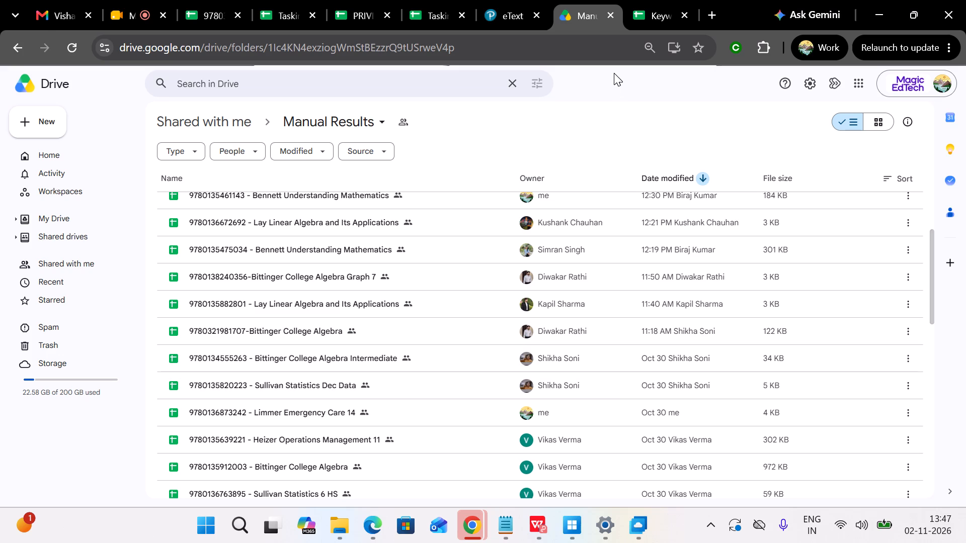
pyautogui.click(200, 0)
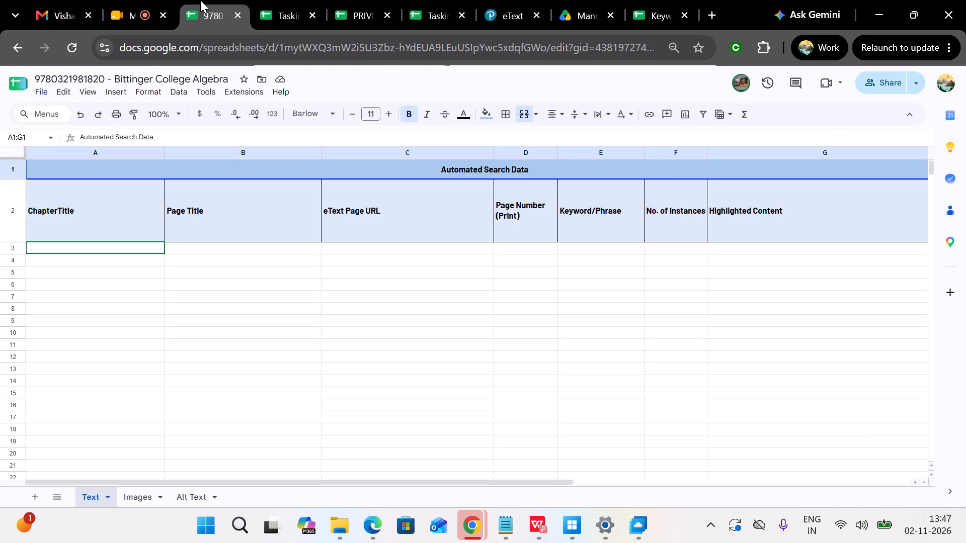
pyautogui.doubleClick(83, 76)
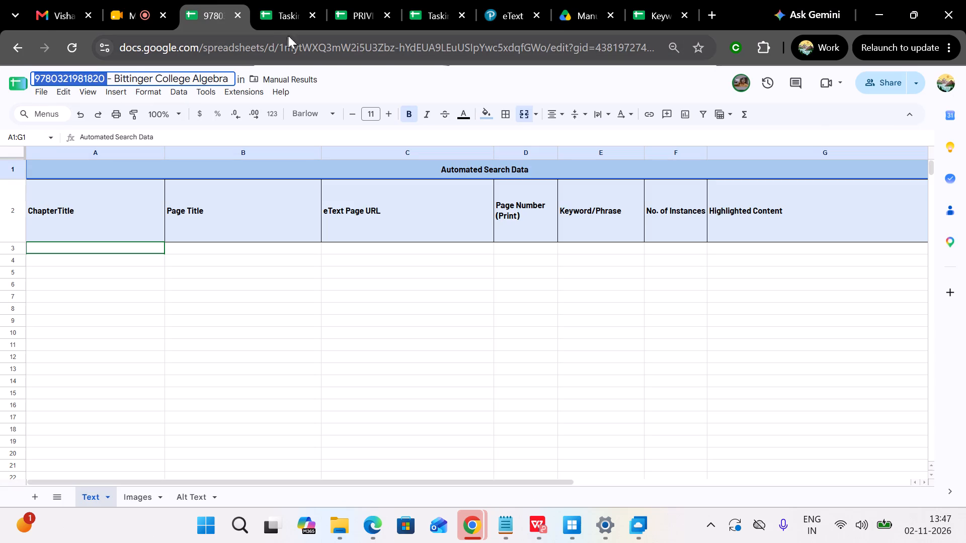
pyautogui.click(585, 6)
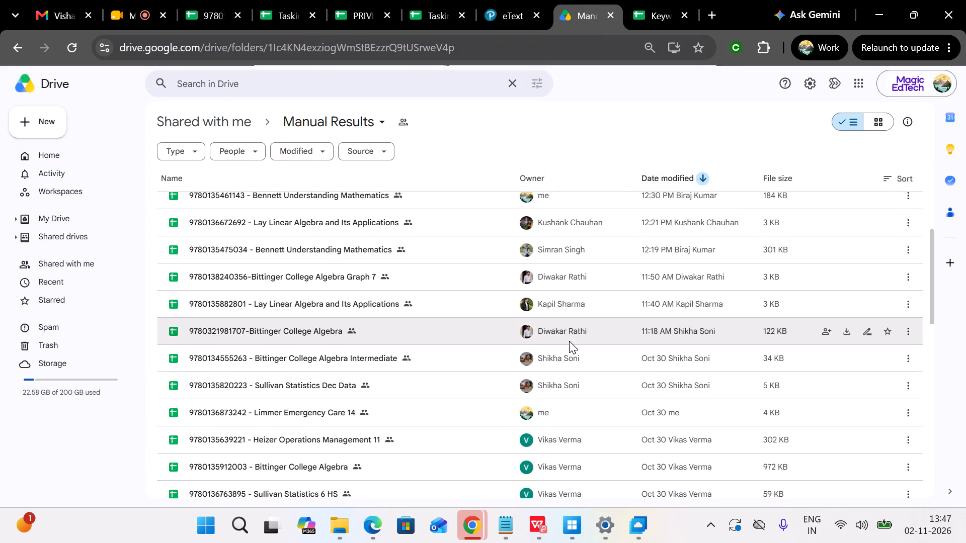
pyautogui.scroll(3, 569, 341)
pyautogui.hotkey('ctrl', 'f')
pyautogui.hotkey('ctrl', 'v')
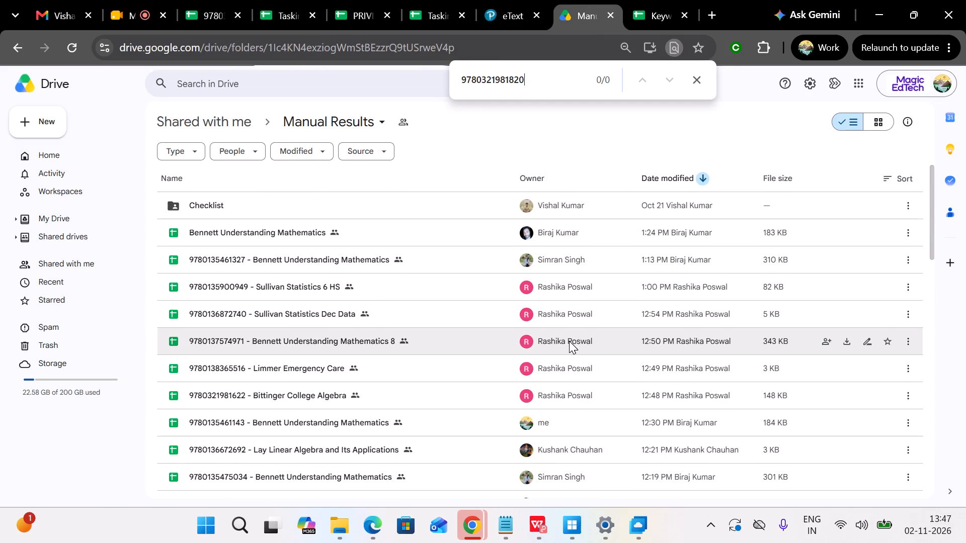
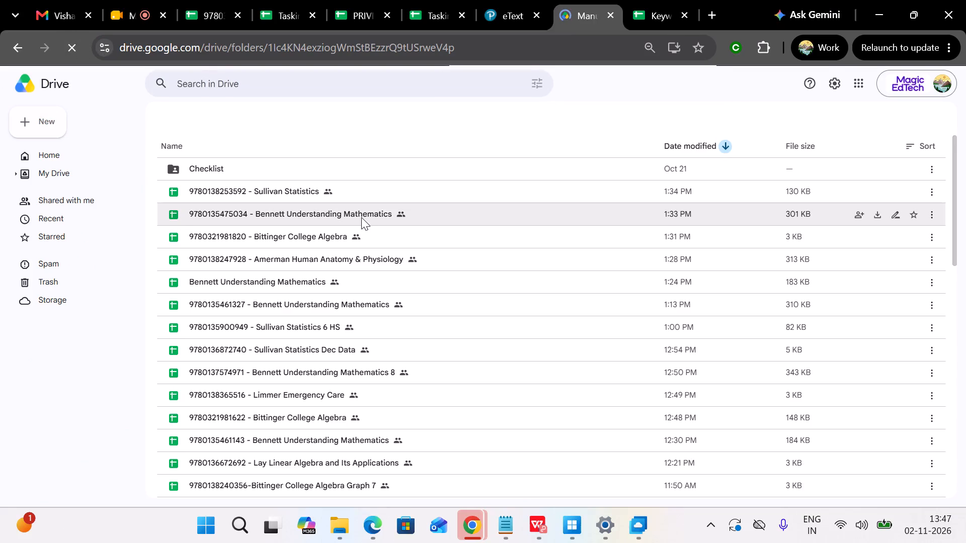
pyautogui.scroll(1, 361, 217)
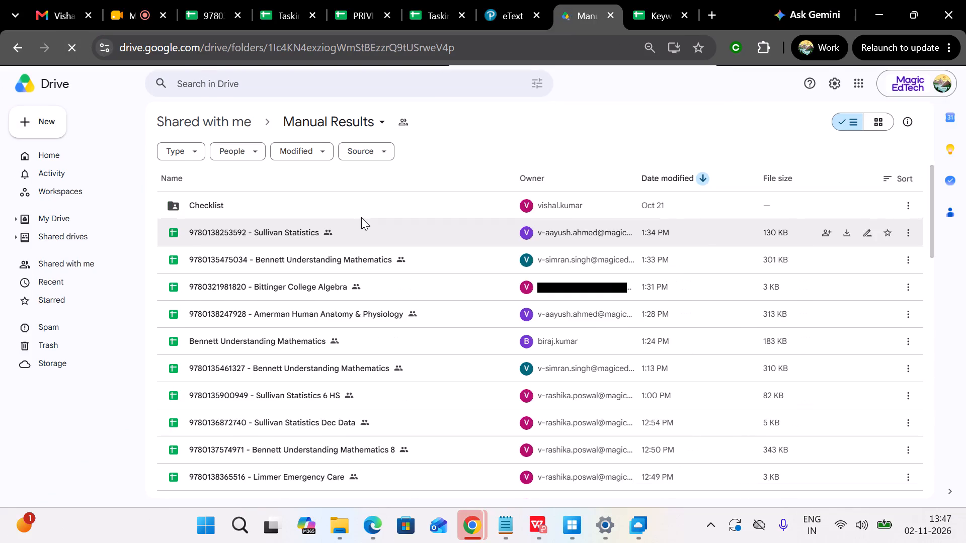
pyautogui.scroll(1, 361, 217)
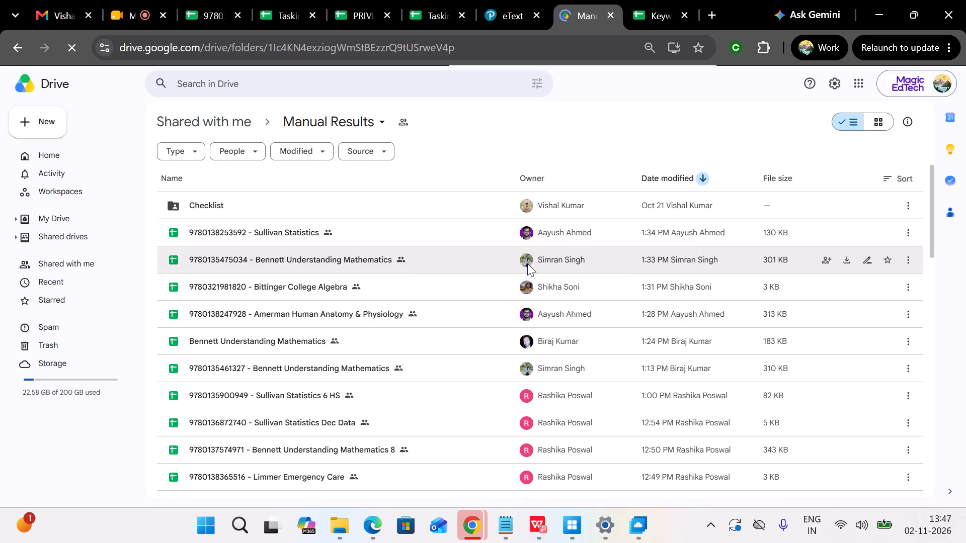
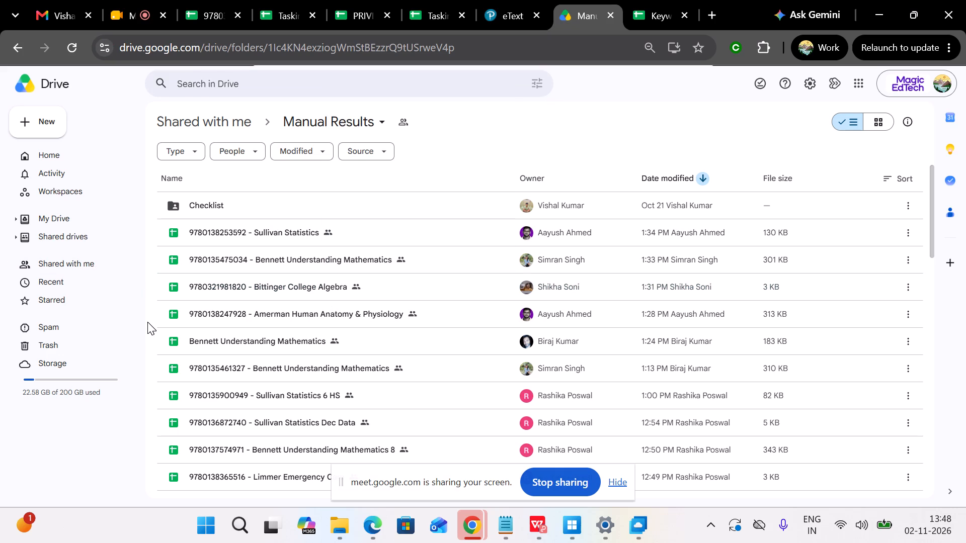
pyautogui.scroll(-2, 348, 352)
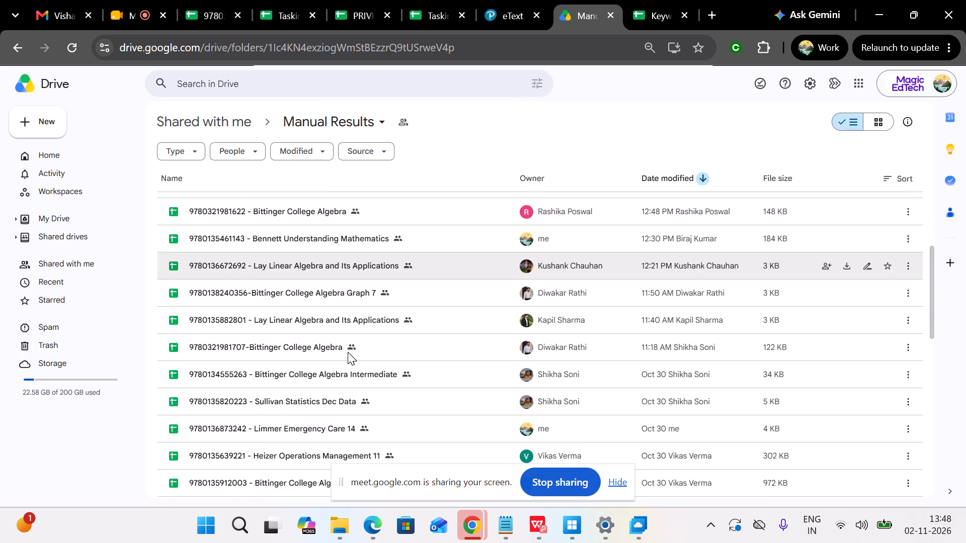
pyautogui.scroll(-1, 348, 352)
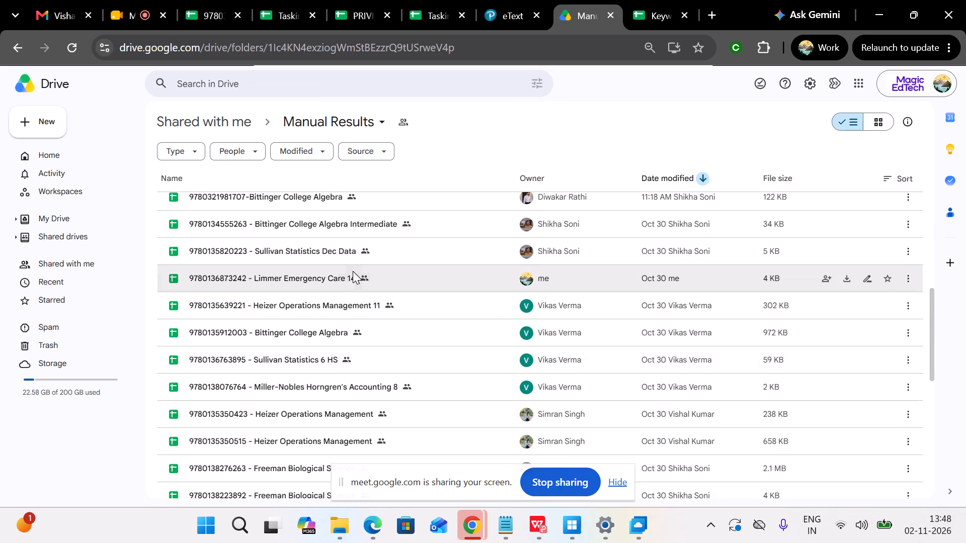
pyautogui.click(353, 271)
pyautogui.hotkey('ctrl', 'c')
pyautogui.scroll(12, 353, 271)
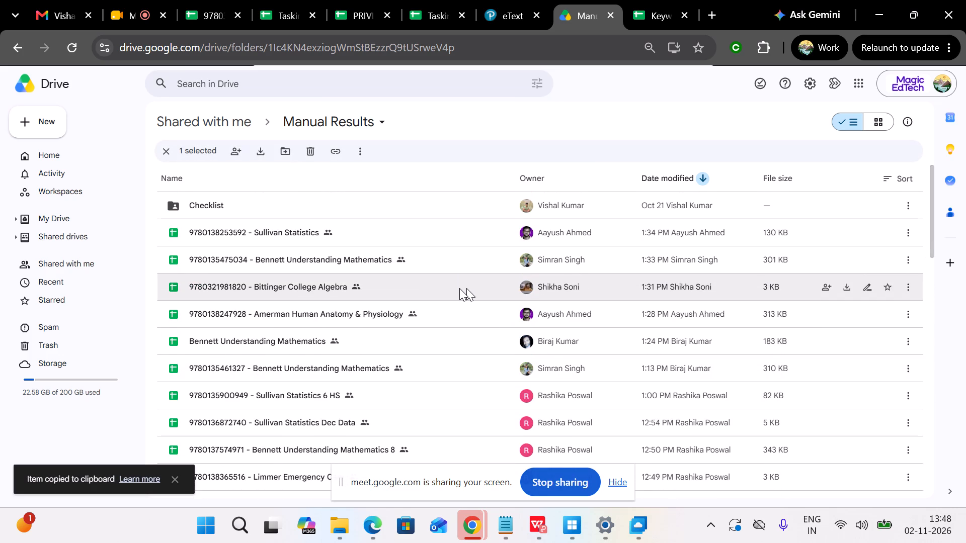
pyautogui.rightClick(626, 287)
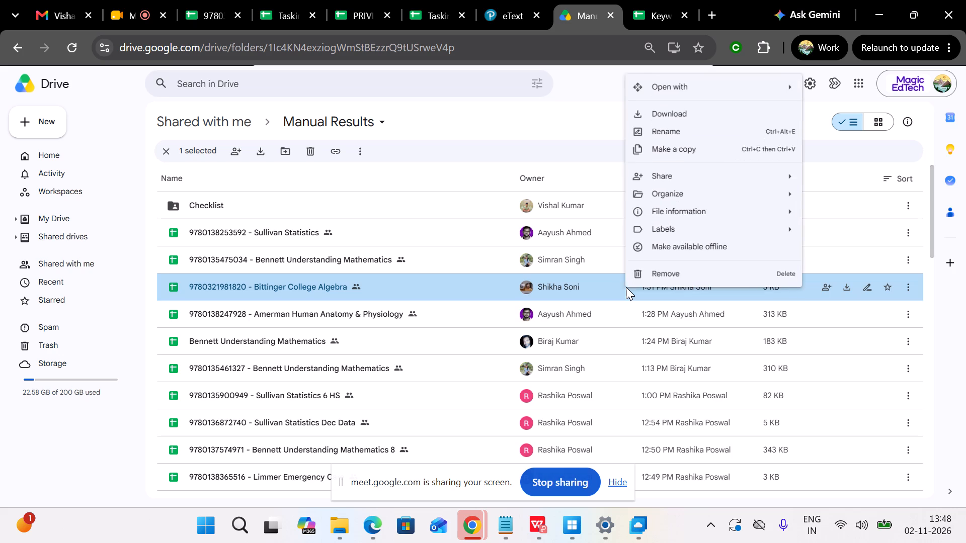
pyautogui.click(679, 278)
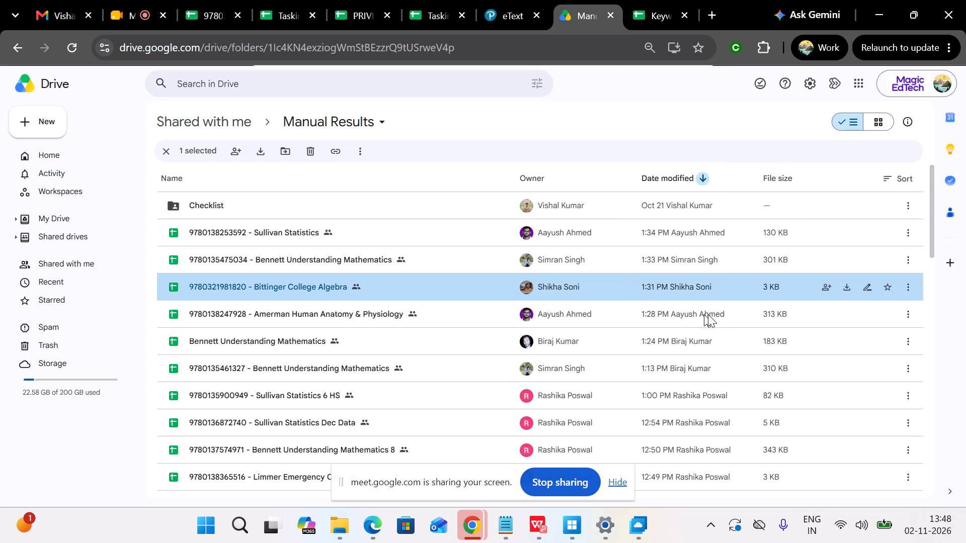
pyautogui.click(537, 320)
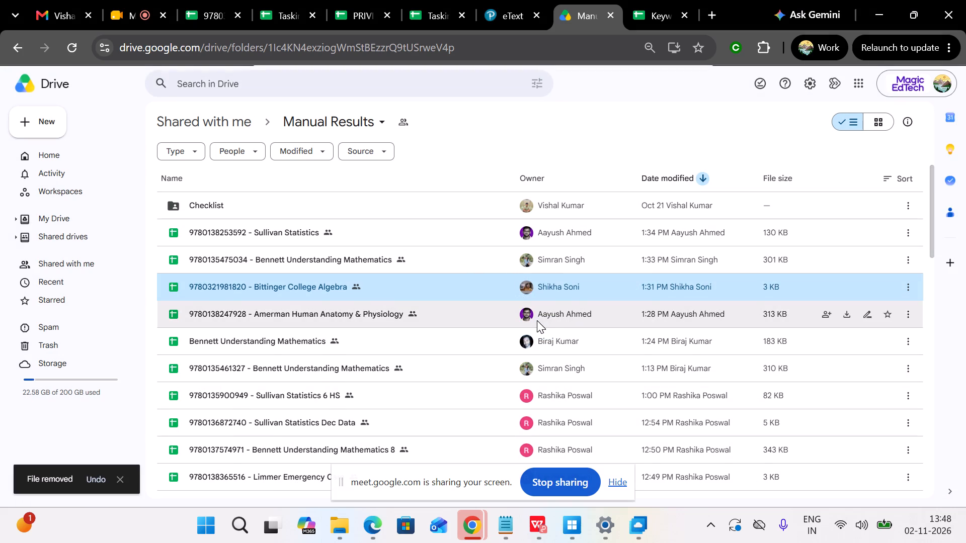
# Paste the copied Limmer Emergency Care 14 spreadsheet into the Manual Results folder and hide the screen-sharing notice.
pyautogui.scroll(6, 459, 308)
pyautogui.scroll(-12, 387, 386)
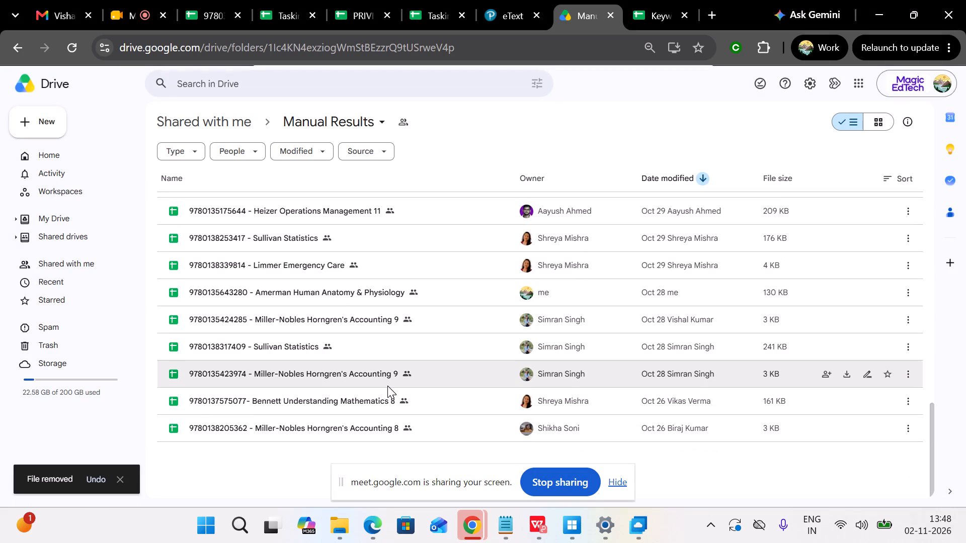
pyautogui.scroll(-1, 387, 386)
pyautogui.click(707, 481)
pyautogui.hotkey('ctrl', 'v')
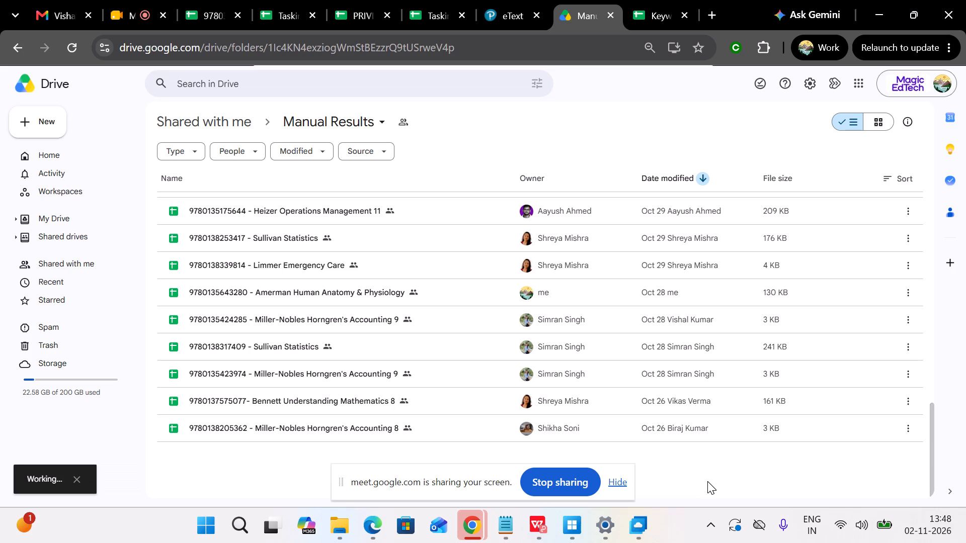
pyautogui.click(624, 482)
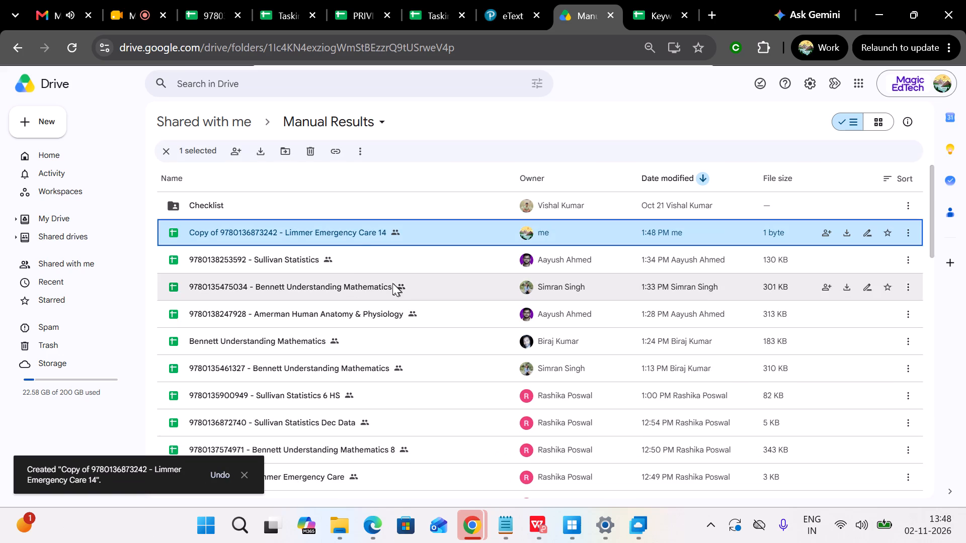
# Open the copied Limmer spreadsheet and clear the contents and formatting of rows 3 and 4 on the Text sheet.
pyautogui.doubleClick(342, 228)
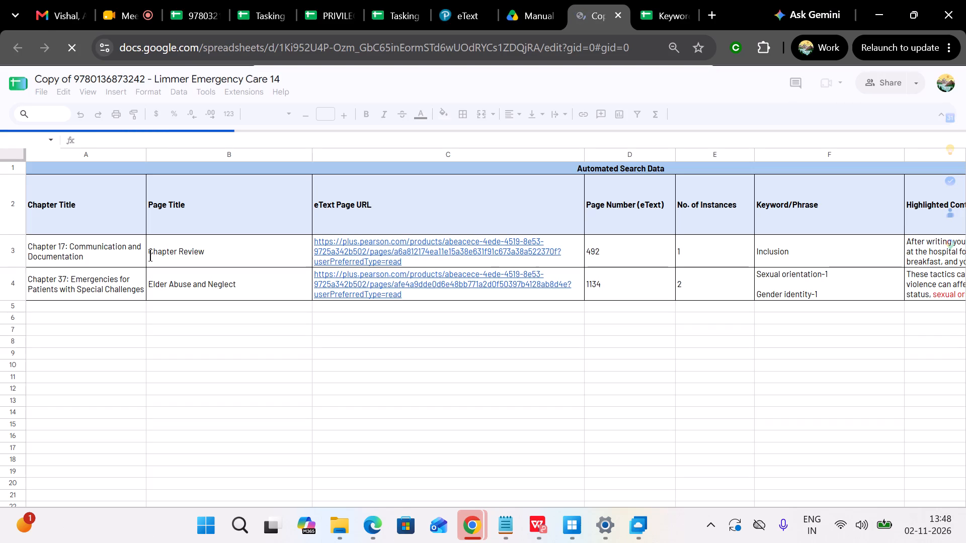
pyautogui.hscroll(-3, 150, 255)
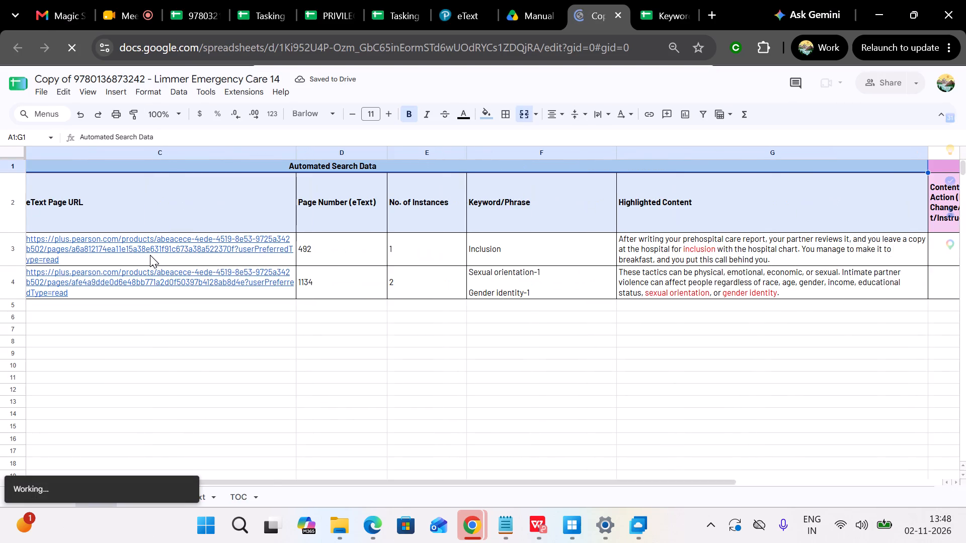
pyautogui.hscroll(-2, 150, 255)
pyautogui.hscroll(8, 150, 255)
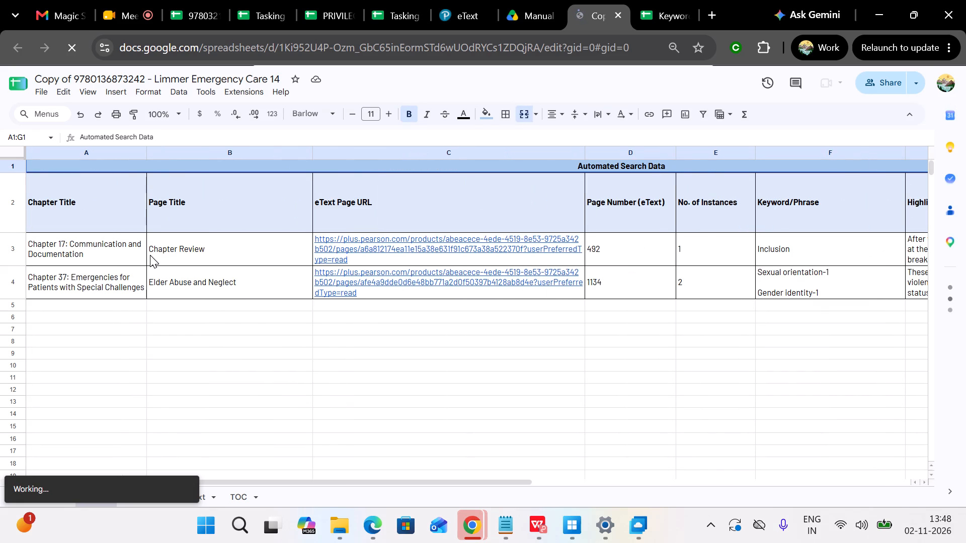
pyautogui.moveTo(7, 239); pyautogui.dragTo(4, 276)
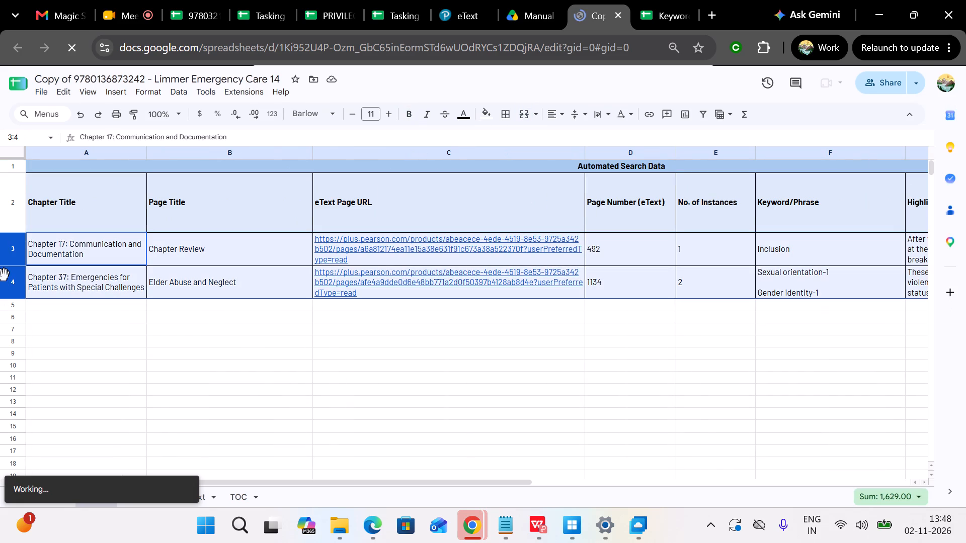
pyautogui.hotkey('ctrl', 'BackSpace')
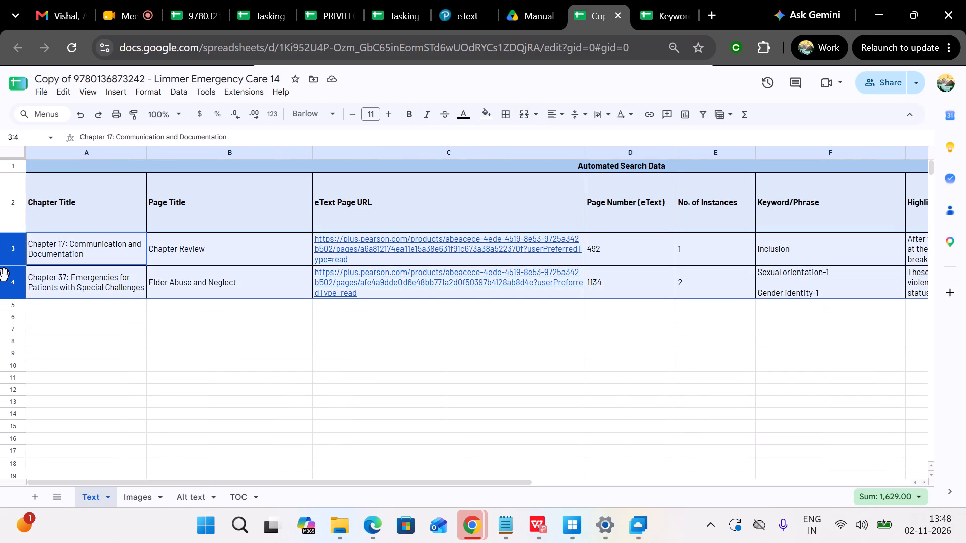
pyautogui.press('BackSpace')
pyautogui.hotkey('ctrl', '\\')
pyautogui.click(62, 289)
# Check the Text, Images, Alt text and TOC sheets of the copy for leftover data below the headers.
pyautogui.hscroll(-7, 62, 289)
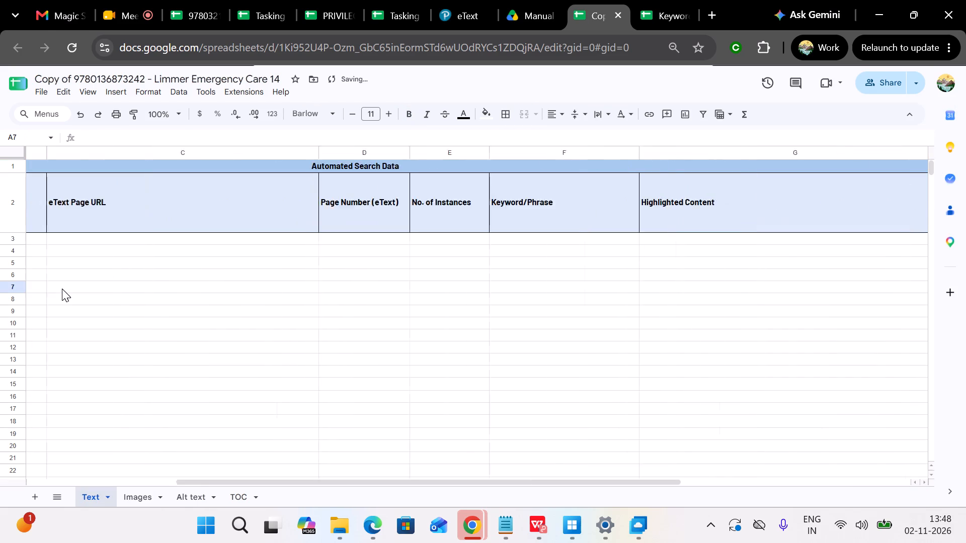
pyautogui.hscroll(8, 323, 304)
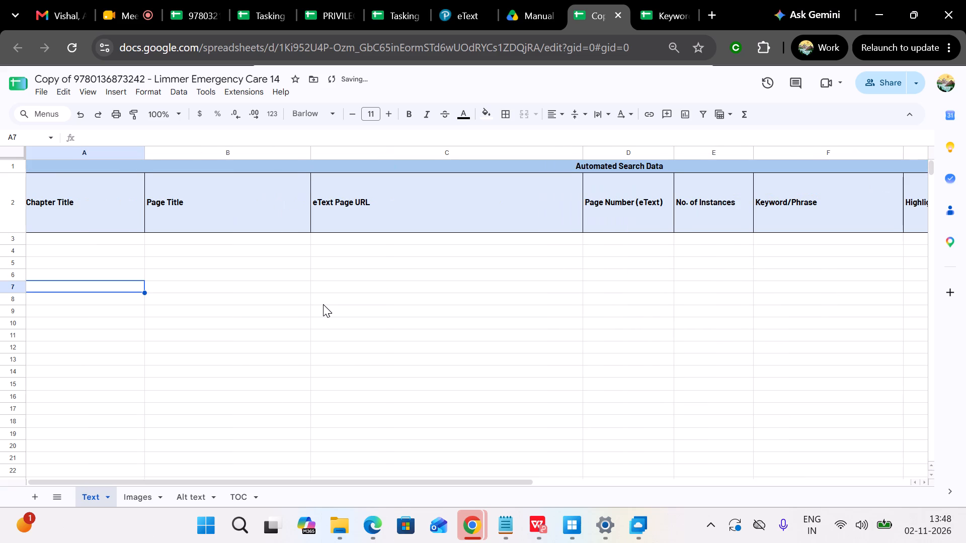
pyautogui.scroll(2, 323, 304)
pyautogui.hscroll(-1, 462, 225)
pyautogui.click(518, 215)
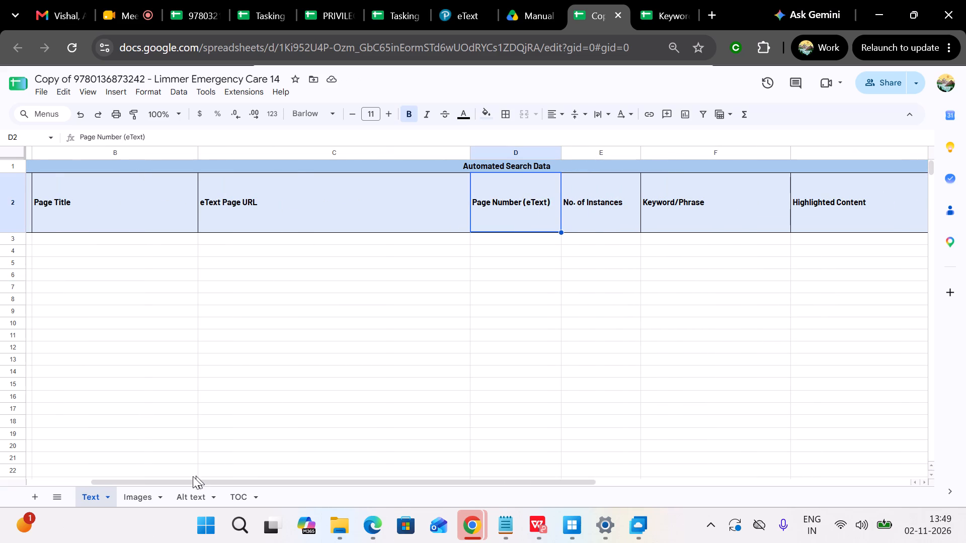
pyautogui.click(135, 492)
pyautogui.hscroll(-8, 365, 374)
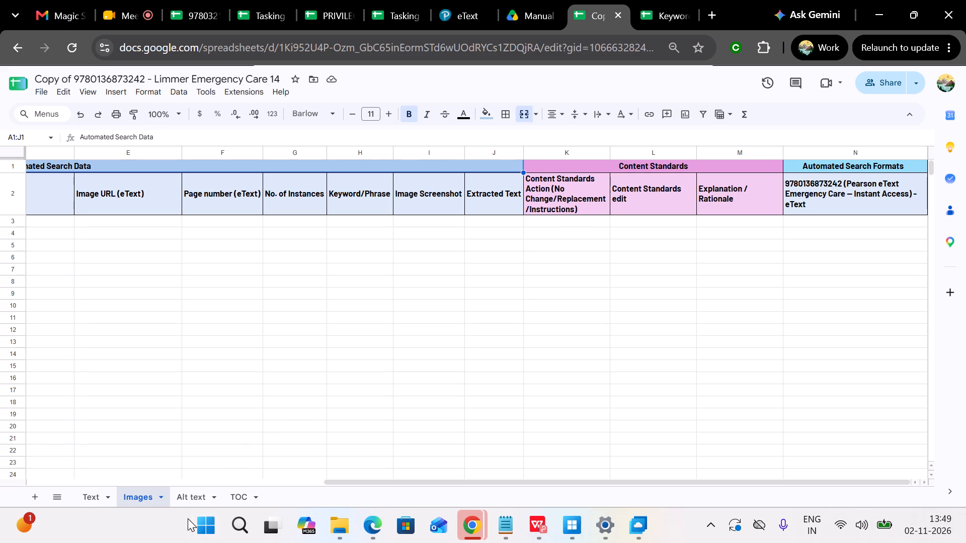
pyautogui.click(184, 497)
pyautogui.hscroll(-3, 363, 354)
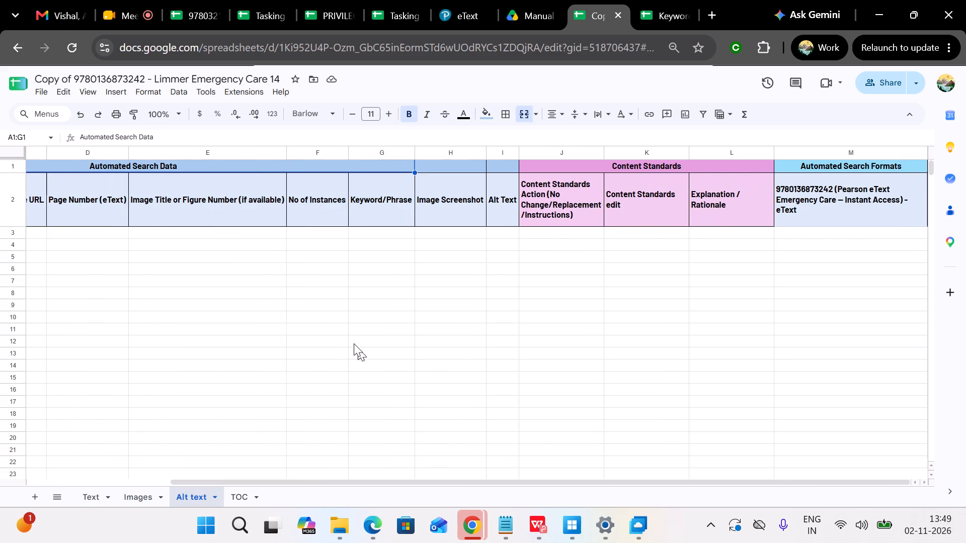
pyautogui.click(235, 494)
pyautogui.hscroll(-6, 335, 399)
pyautogui.hscroll(11, 335, 399)
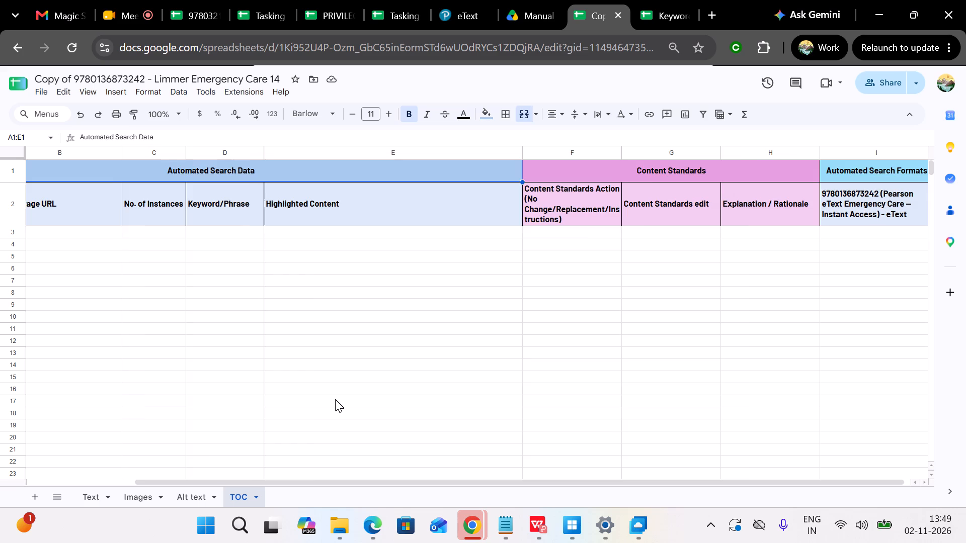
pyautogui.click(94, 491)
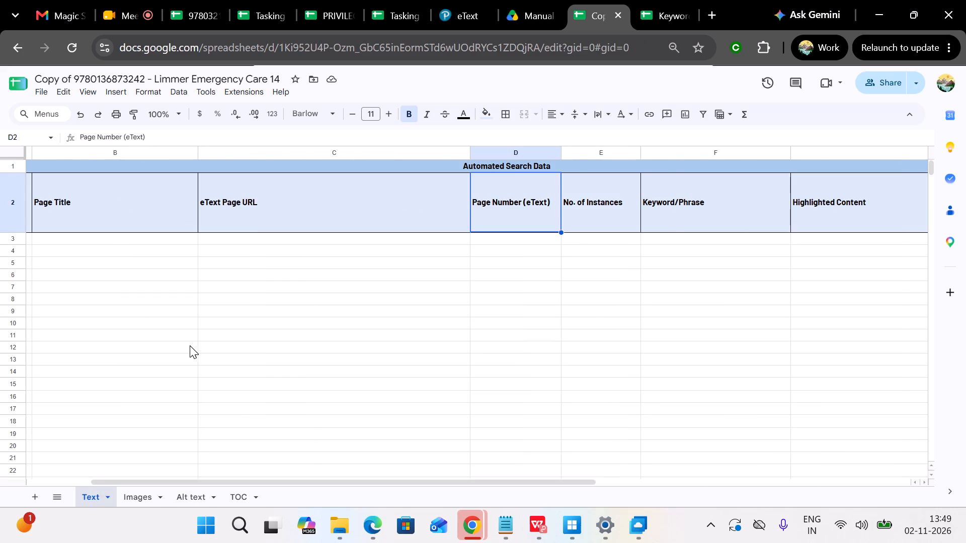
pyautogui.hscroll(6, 190, 345)
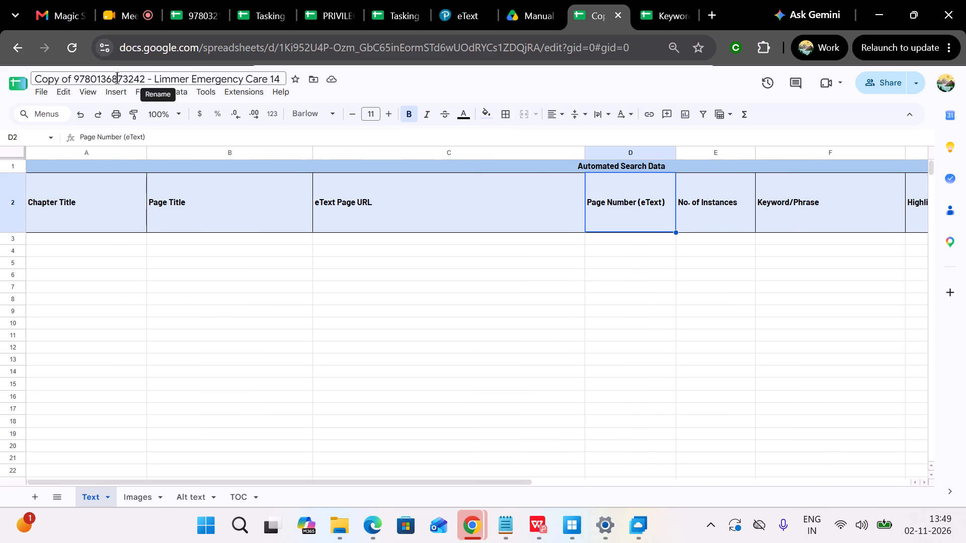
pyautogui.click(146, 76)
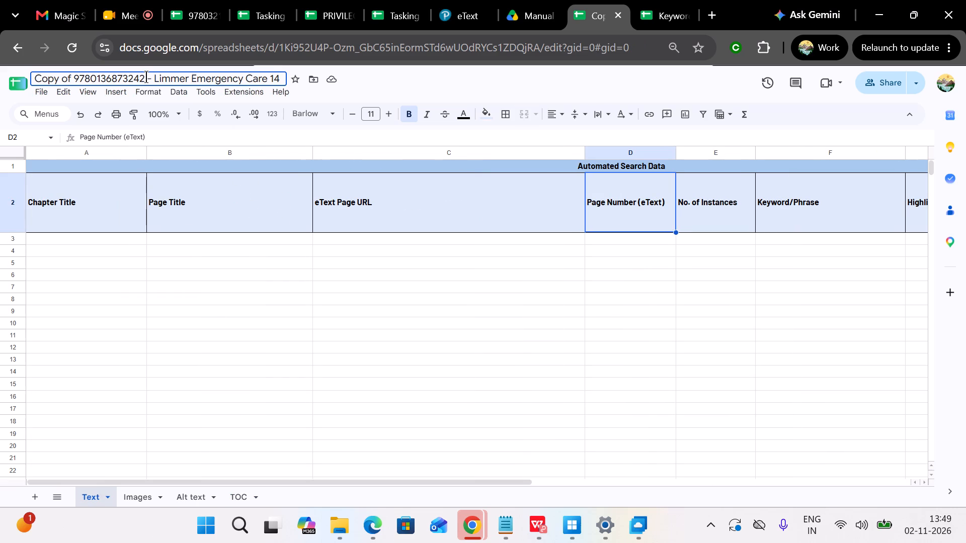
pyautogui.press('BackSpace')
pyautogui.press('BackSpace')
pyautogui.press('BackSpace')
pyautogui.press('BackSpace')
pyautogui.press('BackSpace')
pyautogui.press('BackSpace')
pyautogui.press('BackSpace')
pyautogui.press('BackSpace')
pyautogui.press('BackSpace')
pyautogui.press('BackSpace')
pyautogui.press('BackSpace')
pyautogui.press('BackSpace')
pyautogui.press('BackSpace')
pyautogui.press('BackSpace')
pyautogui.press('BackSpace')
pyautogui.press('BackSpace')
pyautogui.press('BackSpace')
pyautogui.press('BackSpace')
pyautogui.press('BackSpace')
pyautogui.press('BackSpace')
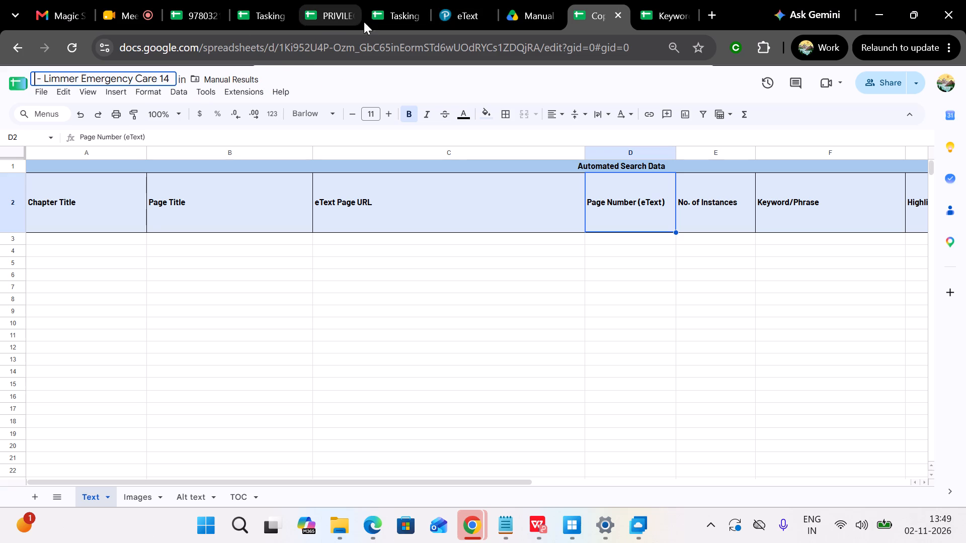
pyautogui.click(388, 13)
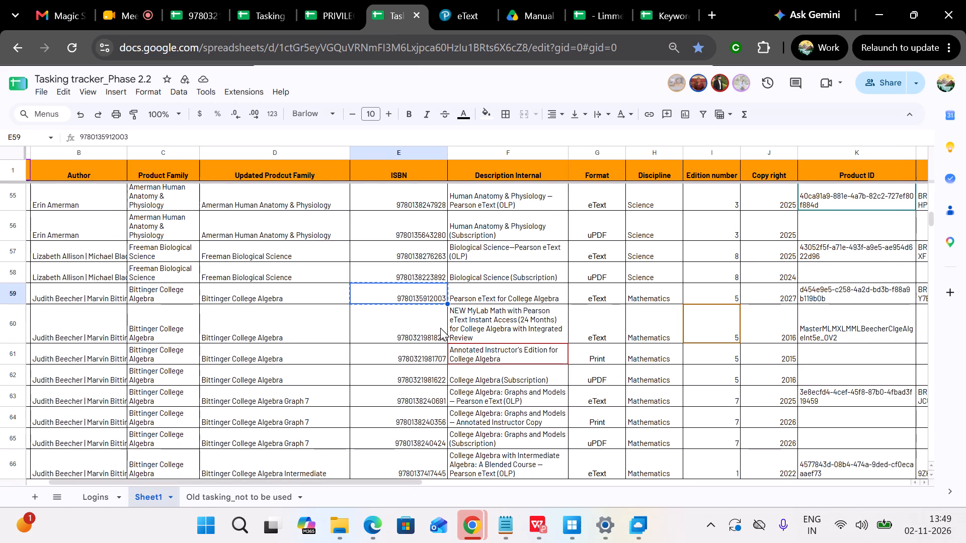
pyautogui.hscroll(-3, 440, 328)
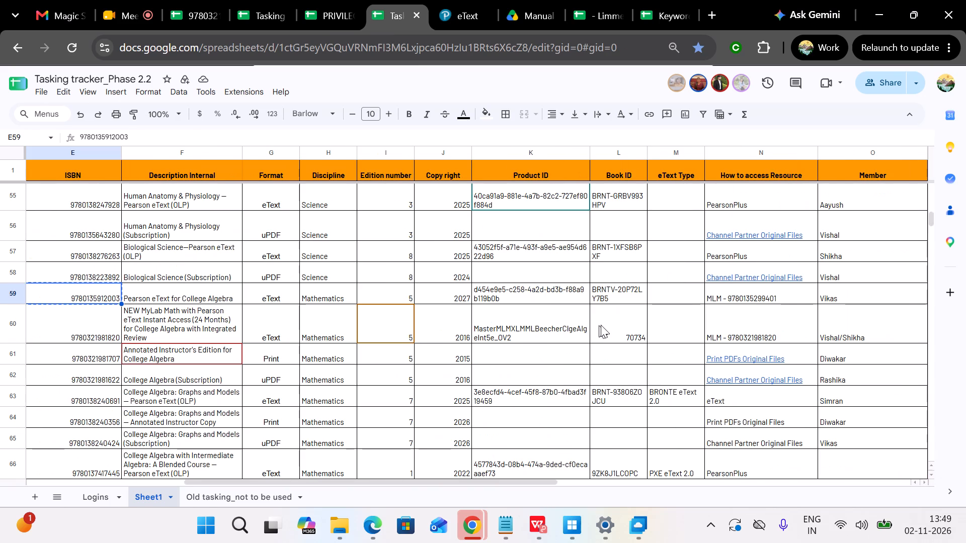
pyautogui.hscroll(1, 166, 334)
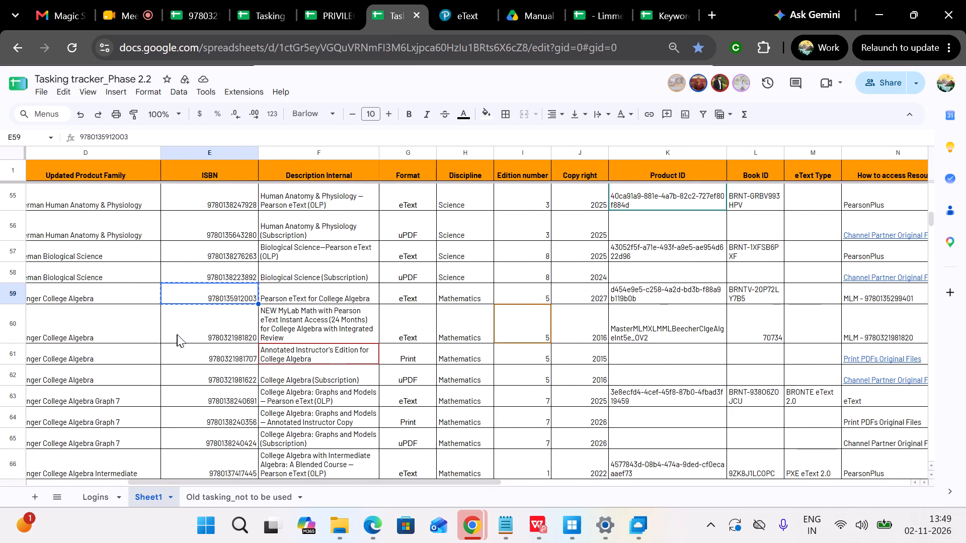
pyautogui.click(178, 334)
pyautogui.hotkey('ctrl', 'c')
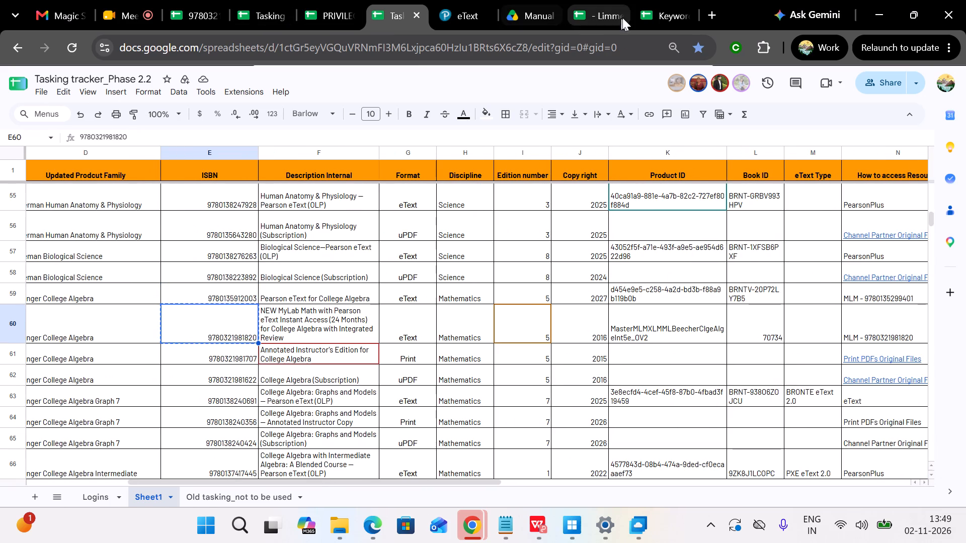
pyautogui.click(597, 10)
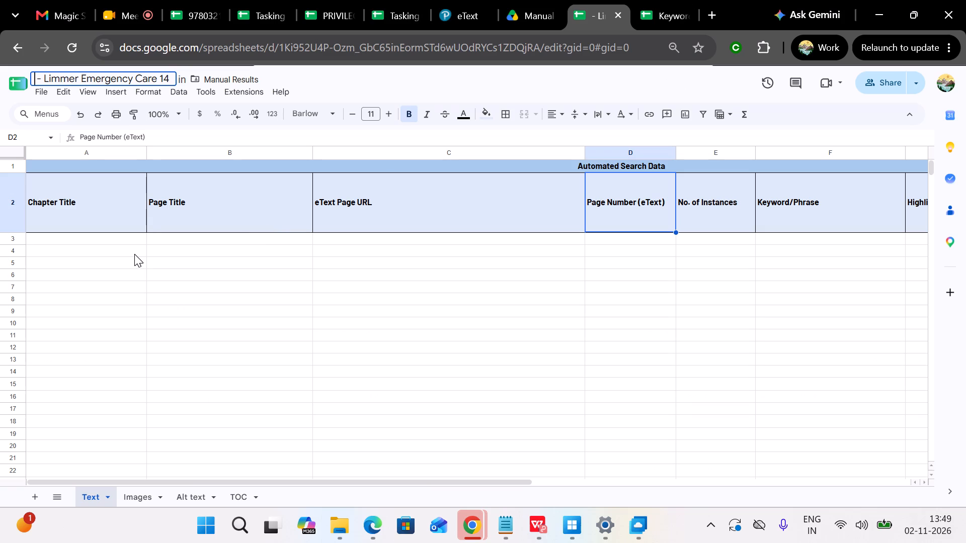
pyautogui.hotkey('ctrl', 'v')
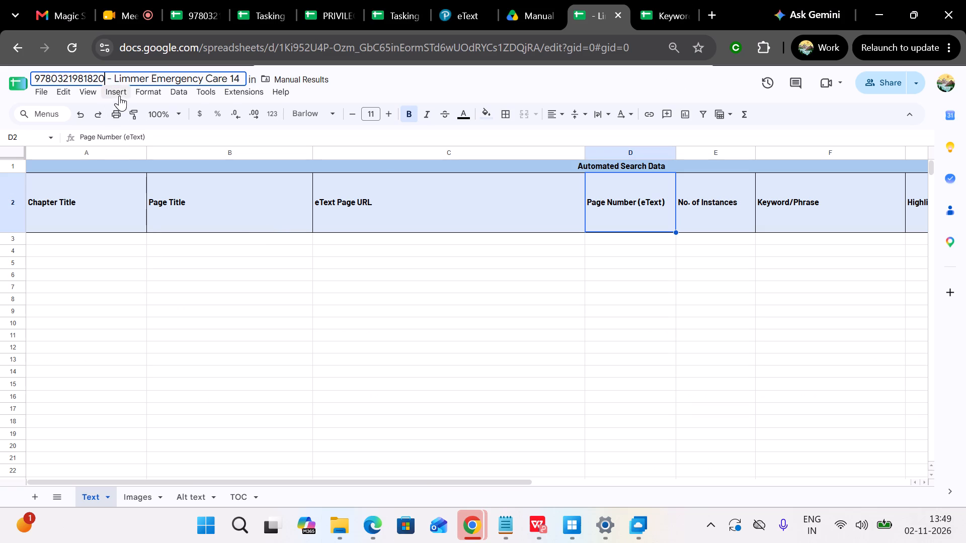
# Delete "Limmer Emergency Care 14" from the title, keeping the ISBN, the dash and a trailing space.
pyautogui.moveTo(112, 79); pyautogui.dragTo(253, 69)
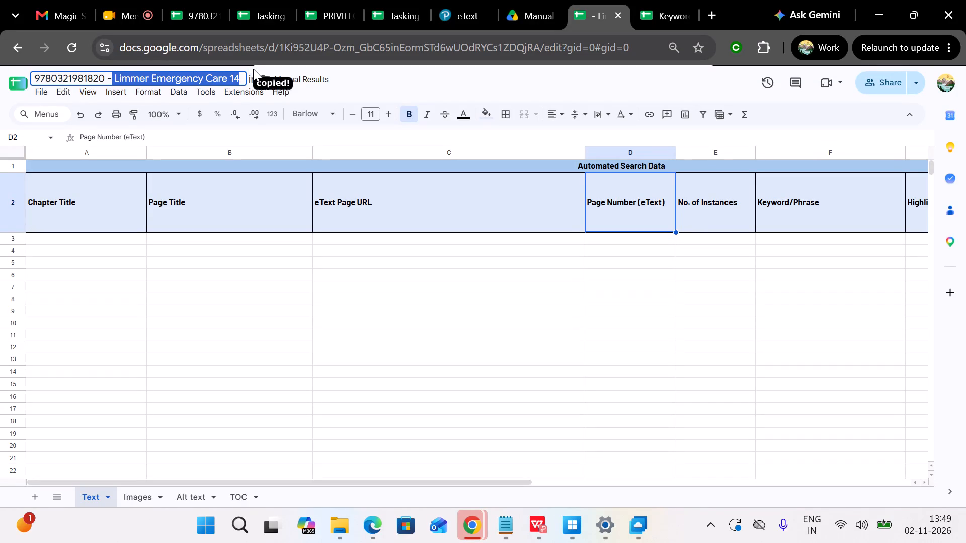
pyautogui.press('BackSpace')
pyautogui.press('space')
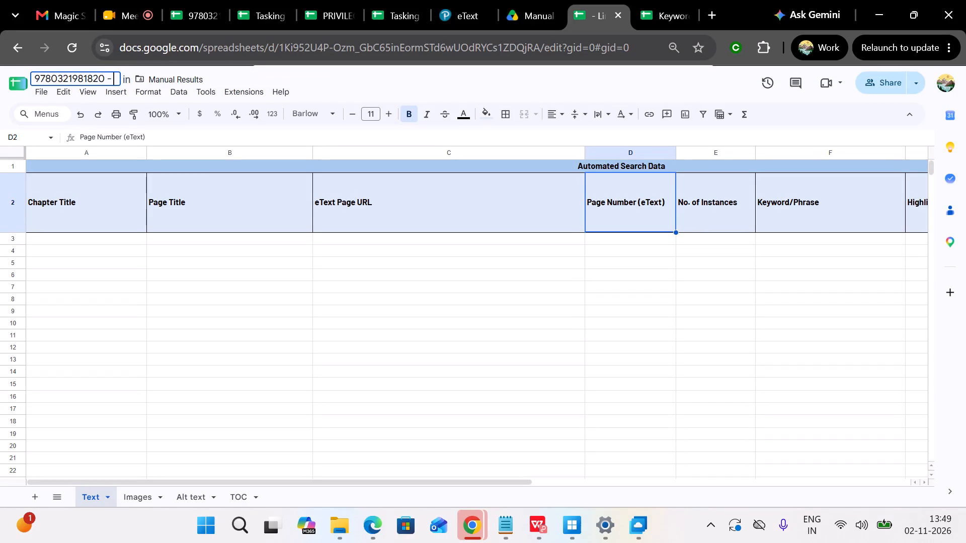
# Copy "Bittinger College Algebra" from row 60 of Tasking tracker_Phase 2.2 and append it to the copied spreadsheet's title.
pyautogui.click(377, 10)
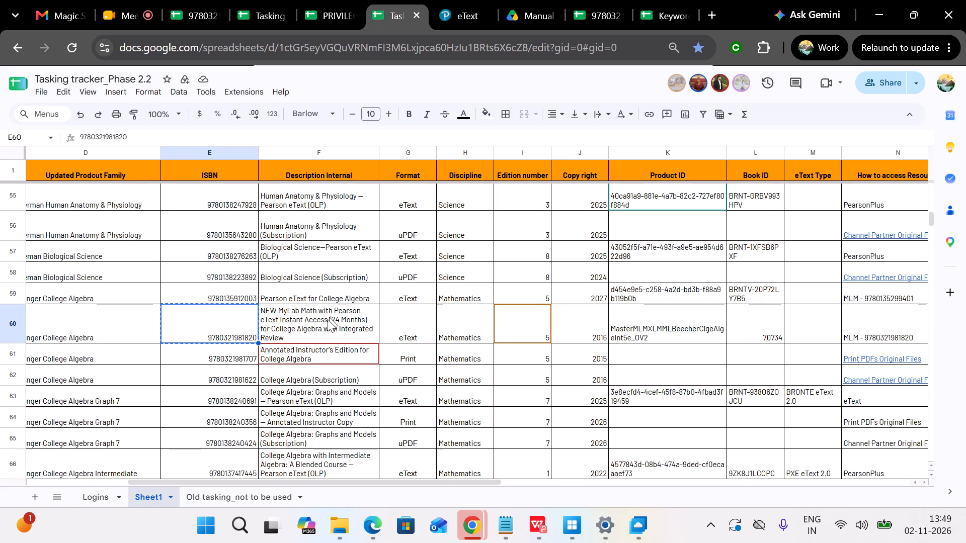
pyautogui.click(94, 345)
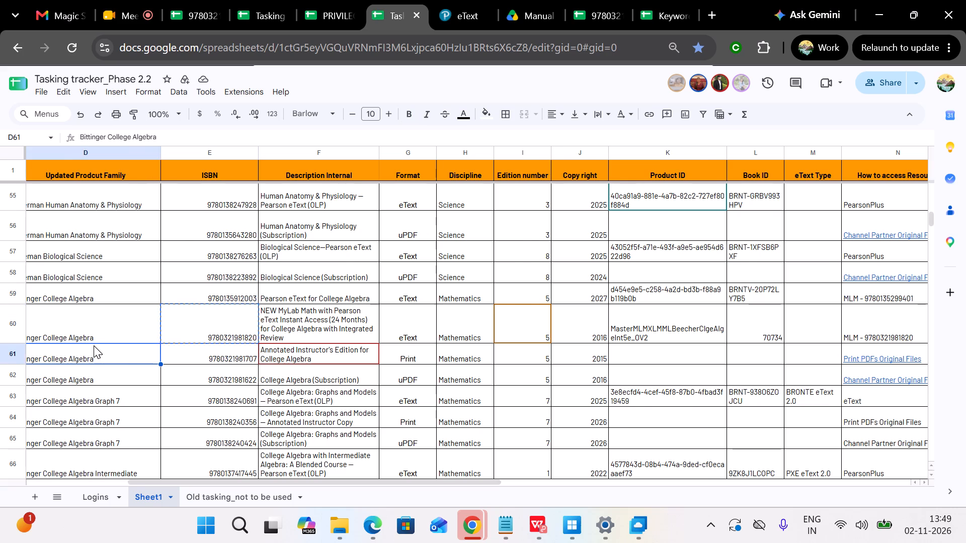
pyautogui.hscroll(1, 94, 345)
pyautogui.click(158, 329)
pyautogui.click(216, 329)
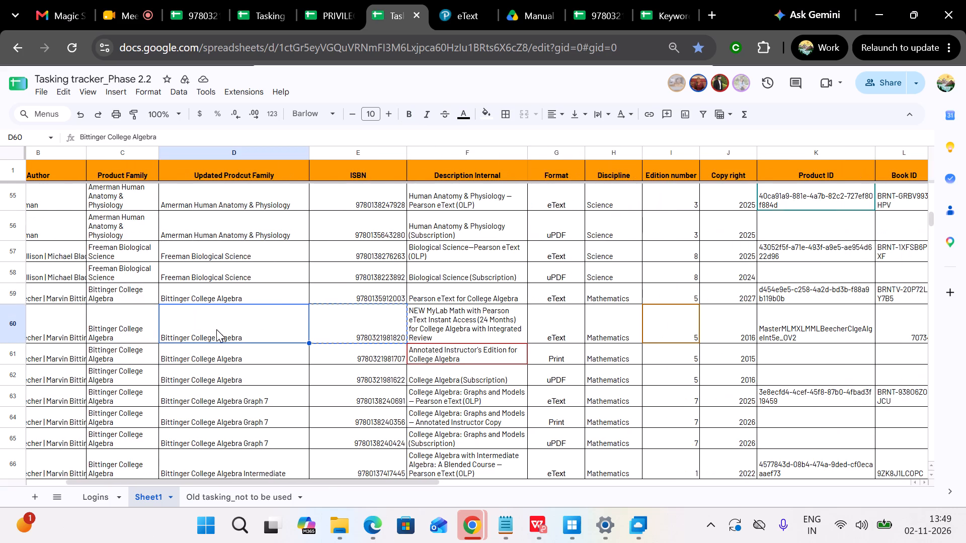
pyautogui.hotkey('ctrl', 'c')
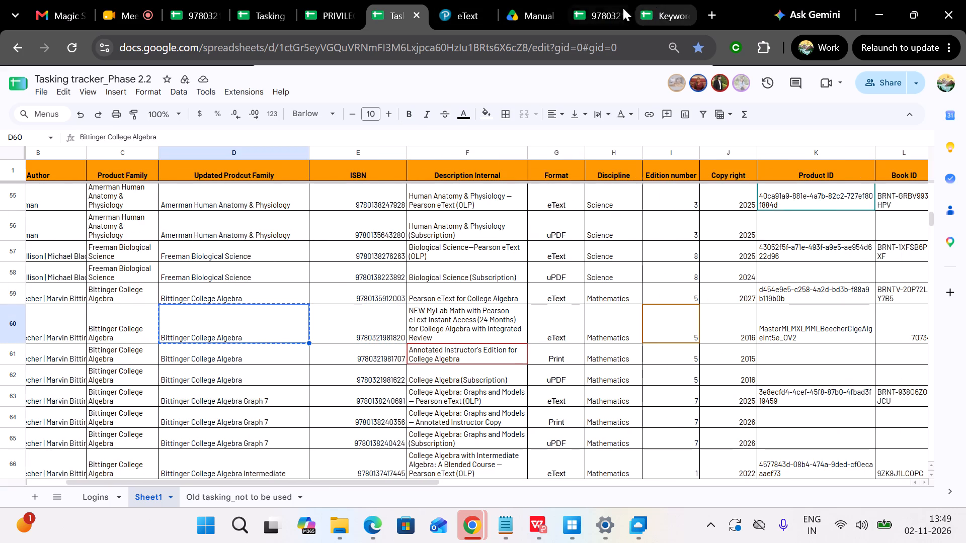
pyautogui.click(583, 4)
pyautogui.hotkey('ctrl', 'v')
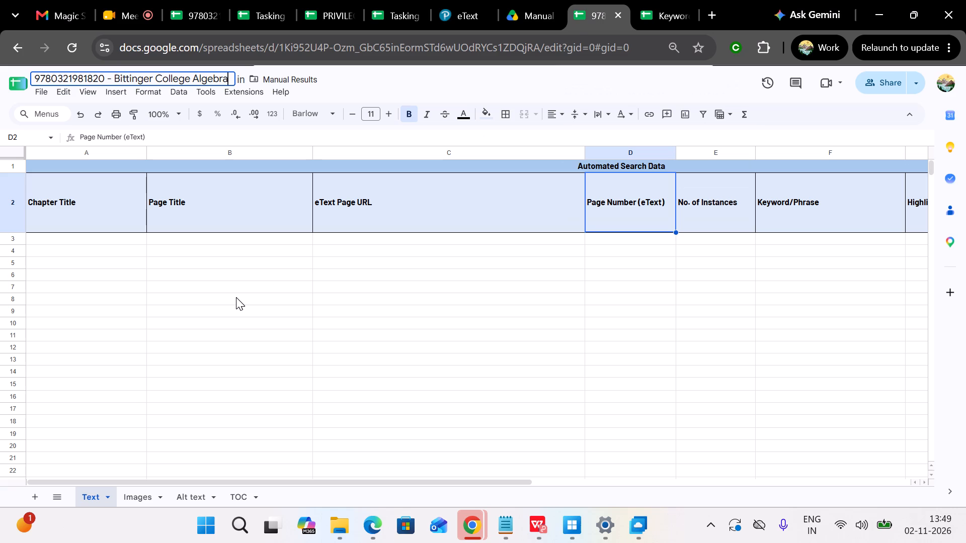
pyautogui.click(361, 307)
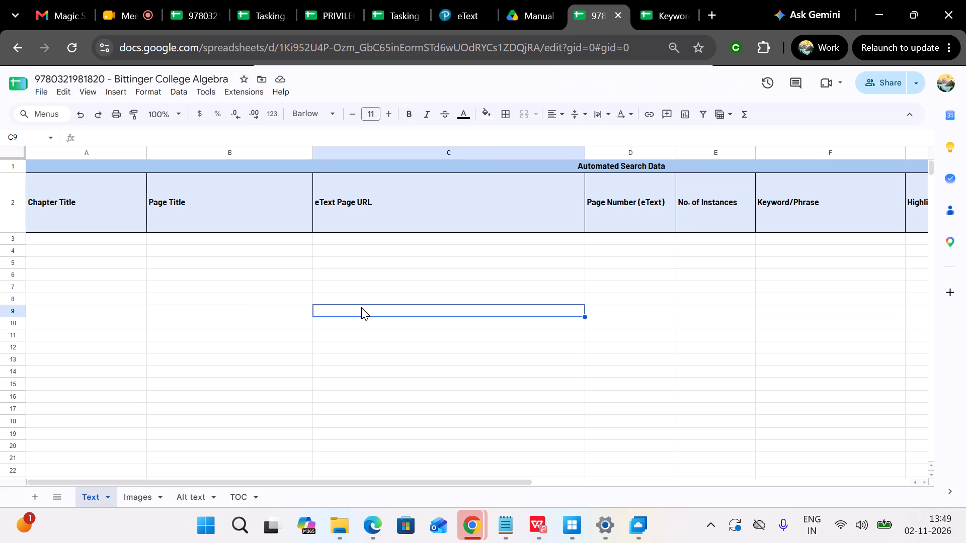
pyautogui.hscroll(-10, 361, 307)
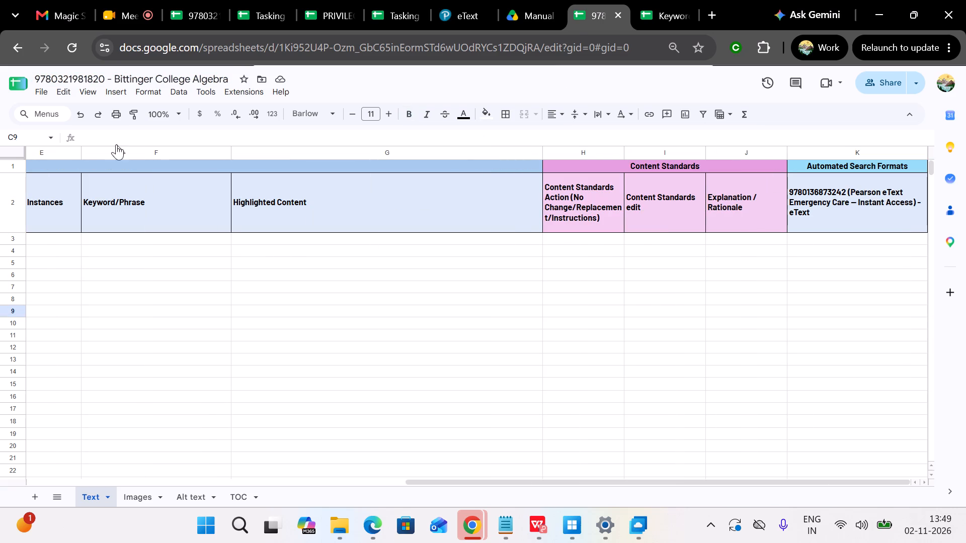
pyautogui.click(837, 227)
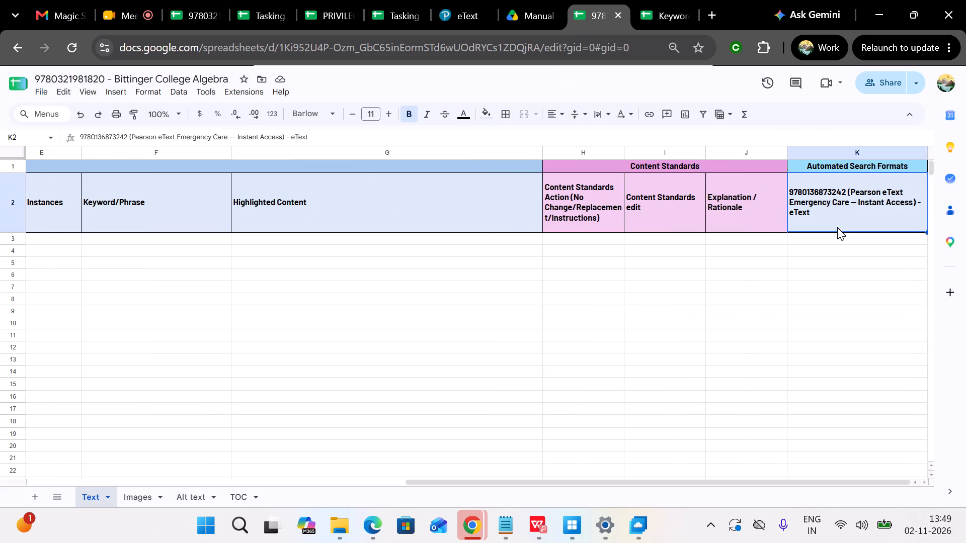
pyautogui.press('BackSpace')
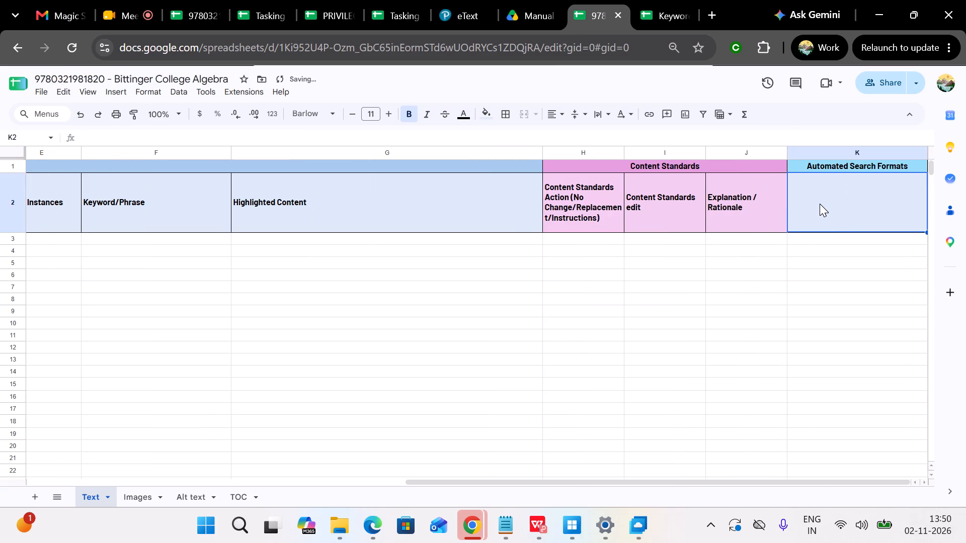
pyautogui.doubleClick(820, 204)
pyautogui.press('super+v')
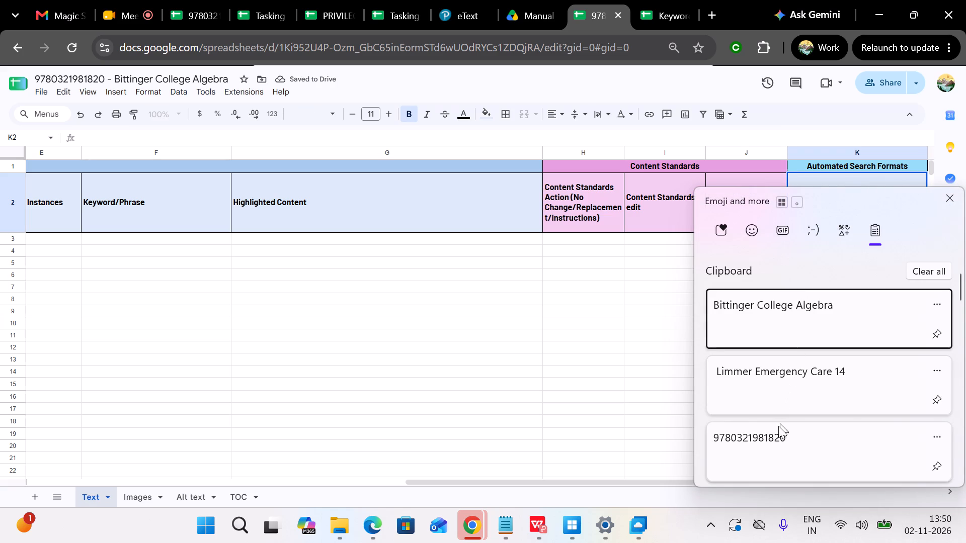
pyautogui.click(775, 436)
pyautogui.hotkey('ctrl', 'v')
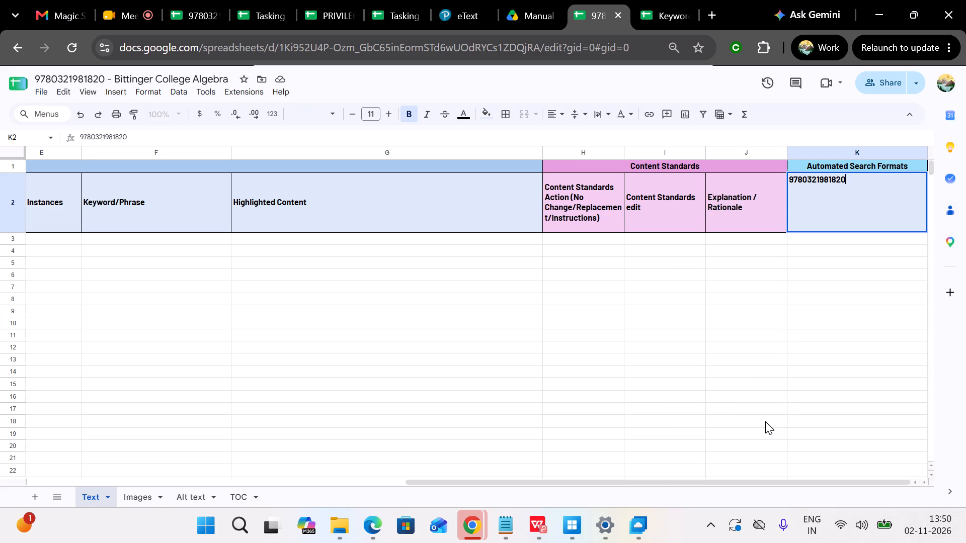
pyautogui.press('space')
pyautogui.hotkey('shift', ')')
pyautogui.hotkey('shift', 'BackSpace')
pyautogui.hotkey('shift', '(')
# Copy the Description Internal text from row 60 of Tasking tracker_Phase 2.2 into header K2 and finish it with ") - eText".
pyautogui.click(266, 16)
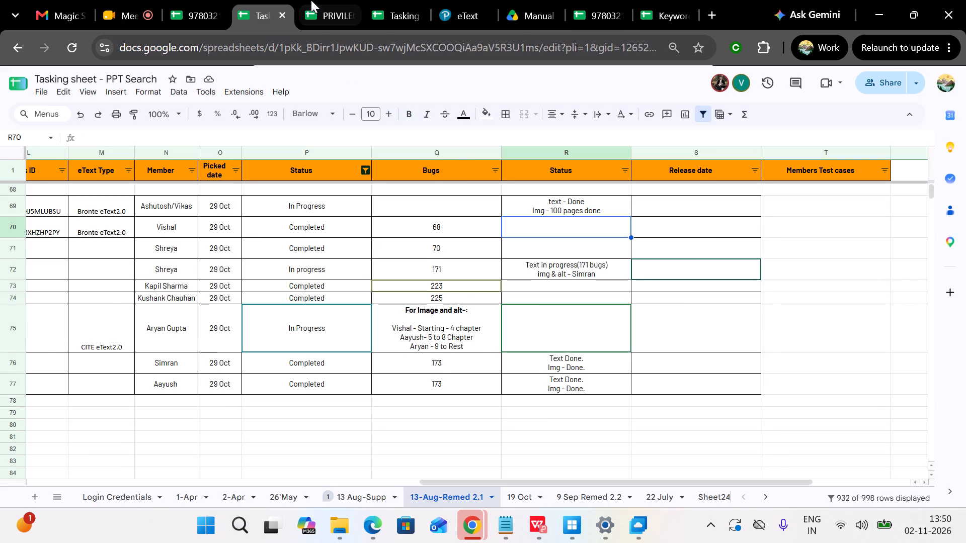
pyautogui.click(392, 12)
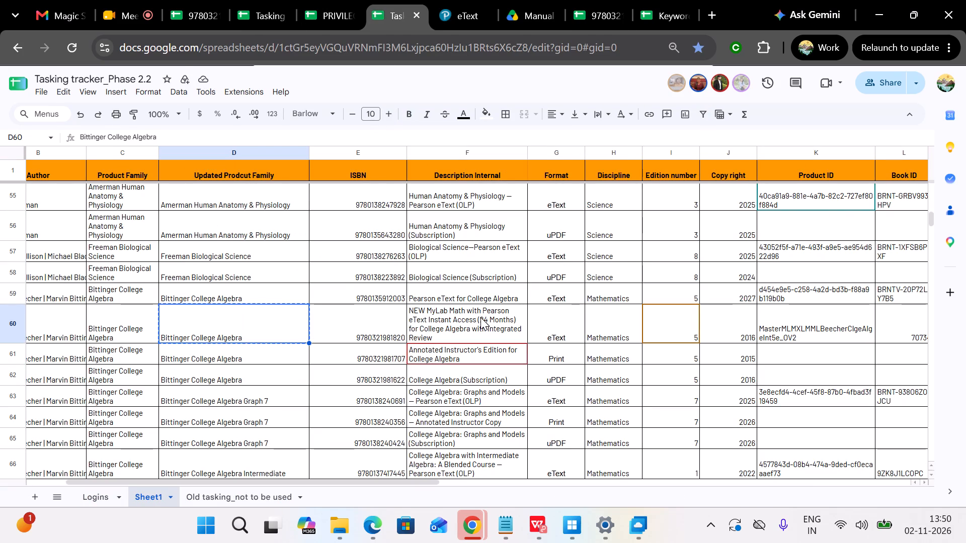
pyautogui.click(480, 317)
pyautogui.hotkey('ctrl', 'c')
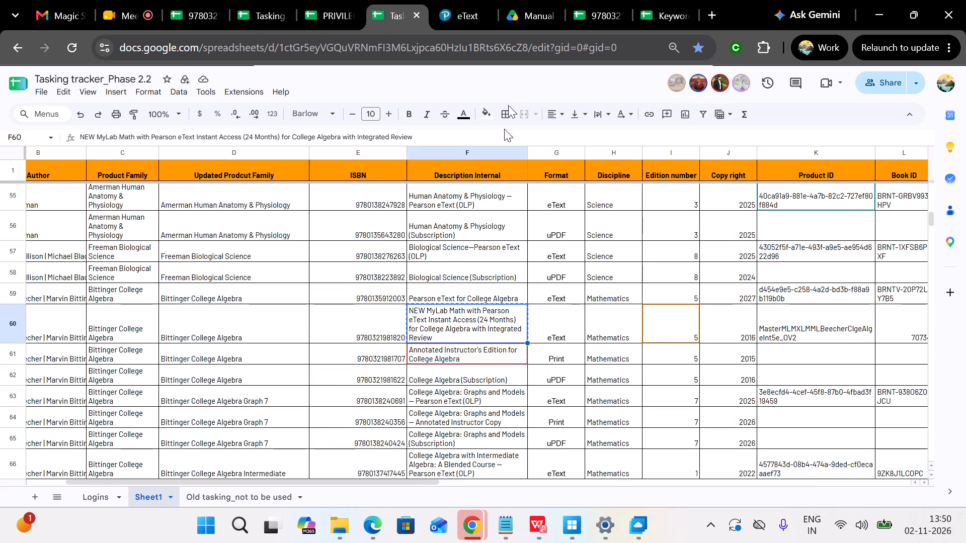
pyautogui.click(610, 10)
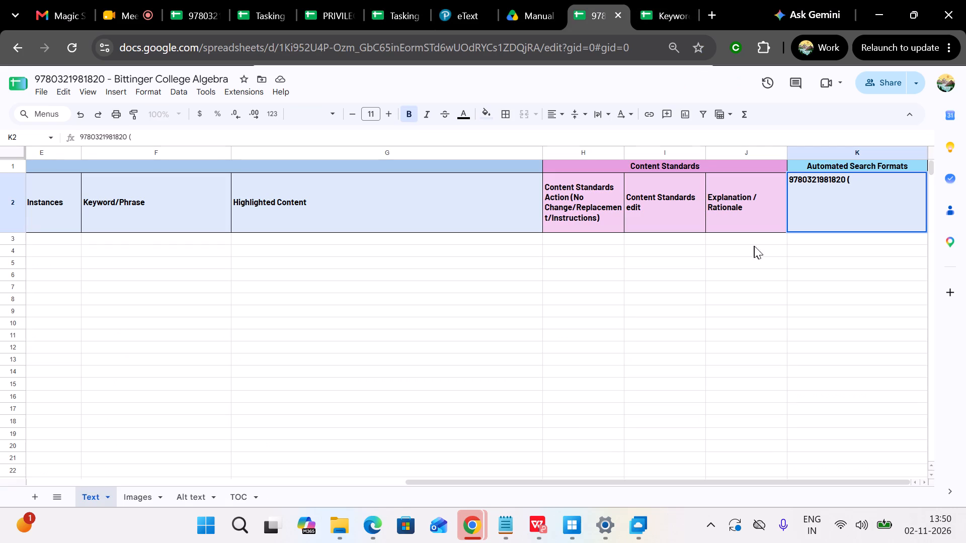
pyautogui.hotkey('ctrl', 'v')
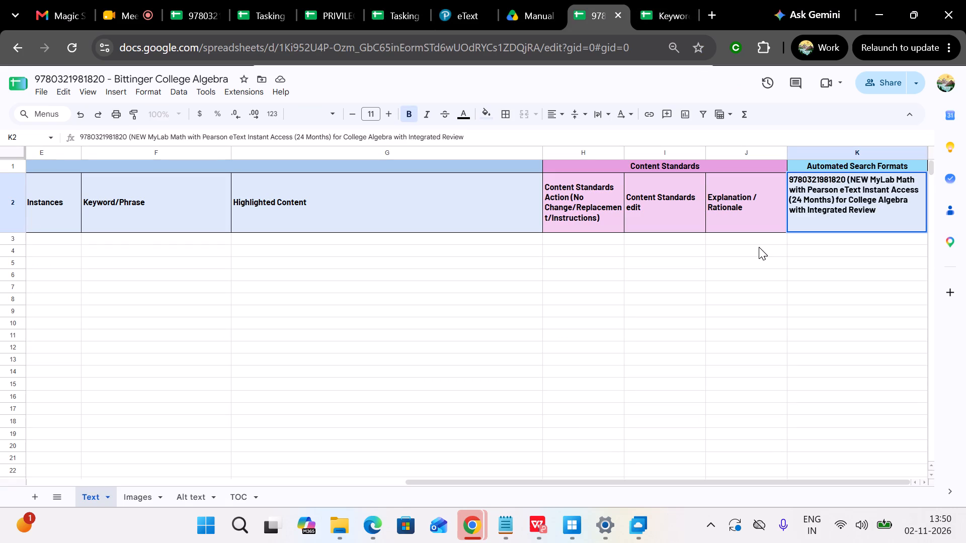
pyautogui.hotkey('shift', ')')
pyautogui.press('space')
pyautogui.write('-')
pyautogui.press('space')
pyautogui.write('eText')
pyautogui.press('Return')
# Copy the K2 header from the Text sheet over the old ISBN header under Automated Search Formats on the Images, Alt text and TOC sheets.
pyautogui.click(856, 195)
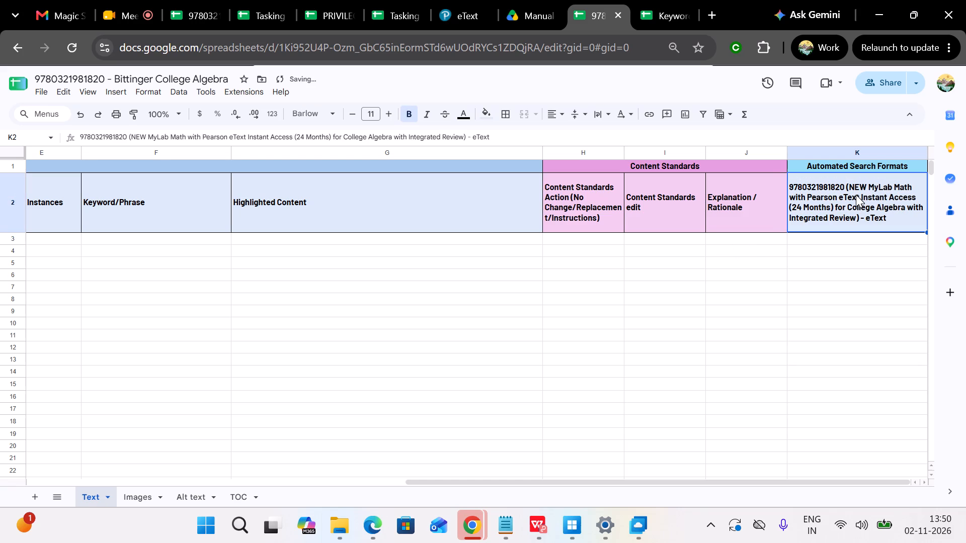
pyautogui.hotkey('ctrl', 'c')
pyautogui.click(125, 490)
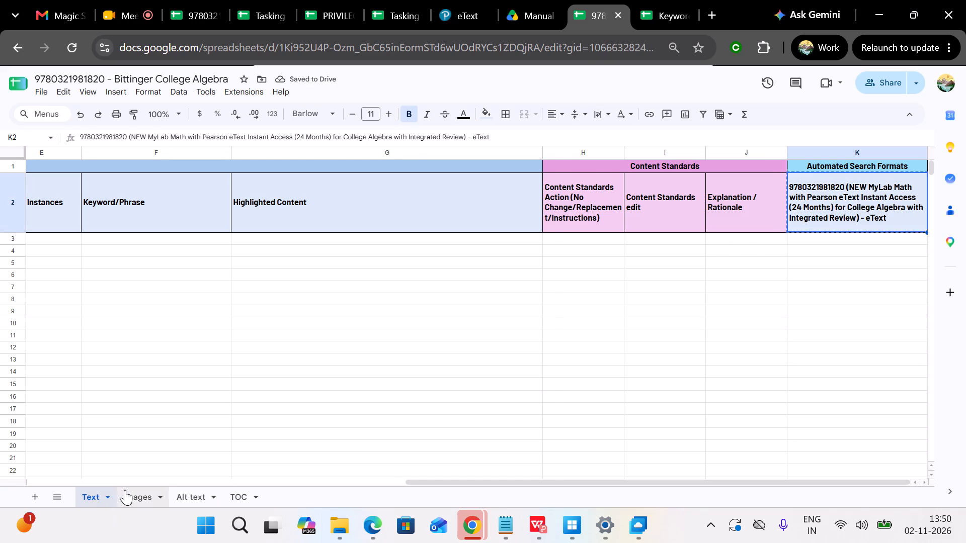
pyautogui.hscroll(-10, 352, 414)
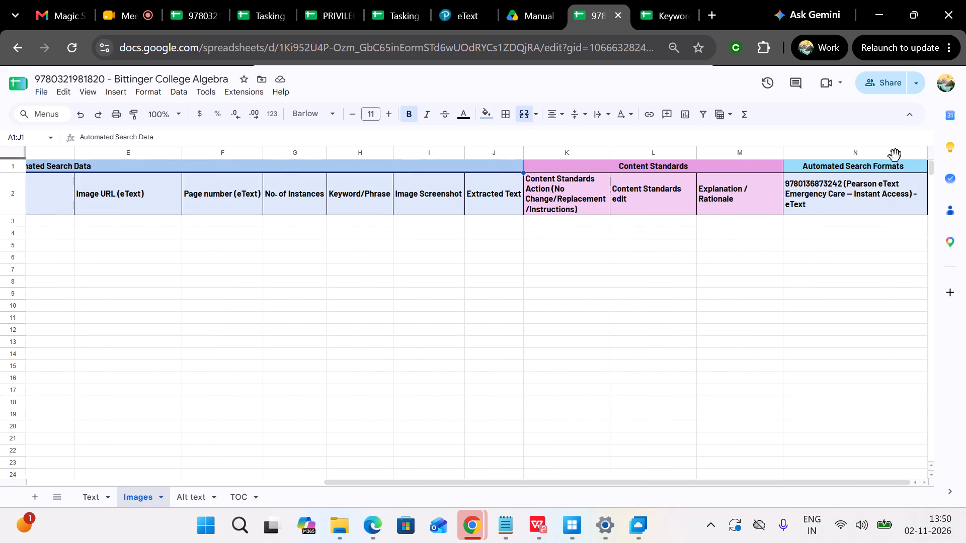
pyautogui.click(822, 205)
pyautogui.hotkey('ctrl', 'v')
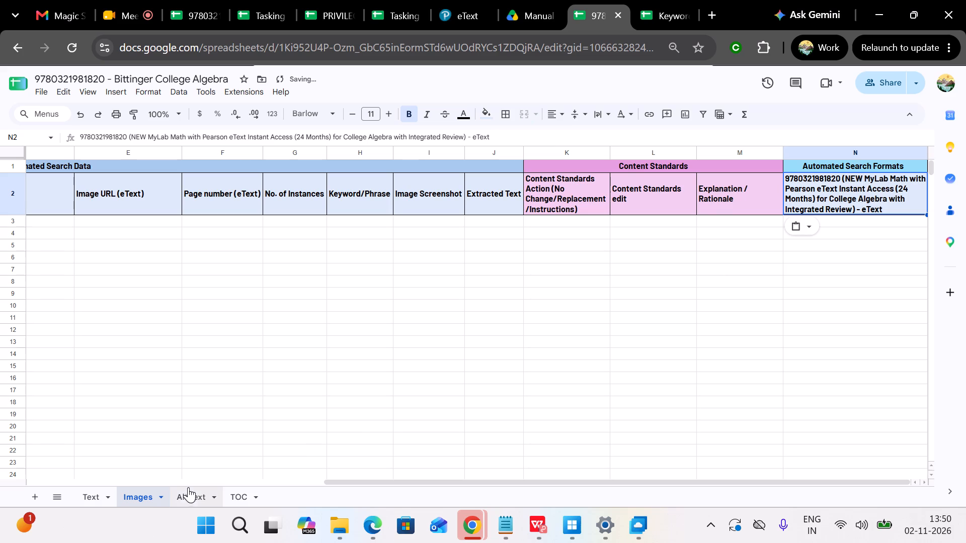
pyautogui.click(187, 488)
pyautogui.hscroll(-9, 408, 387)
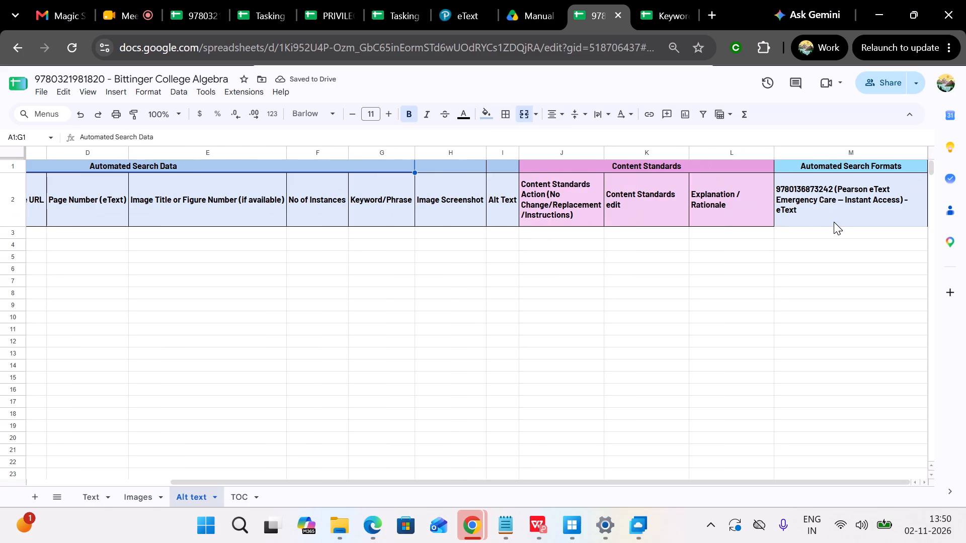
pyautogui.click(834, 222)
pyautogui.hotkey('ctrl', 'v')
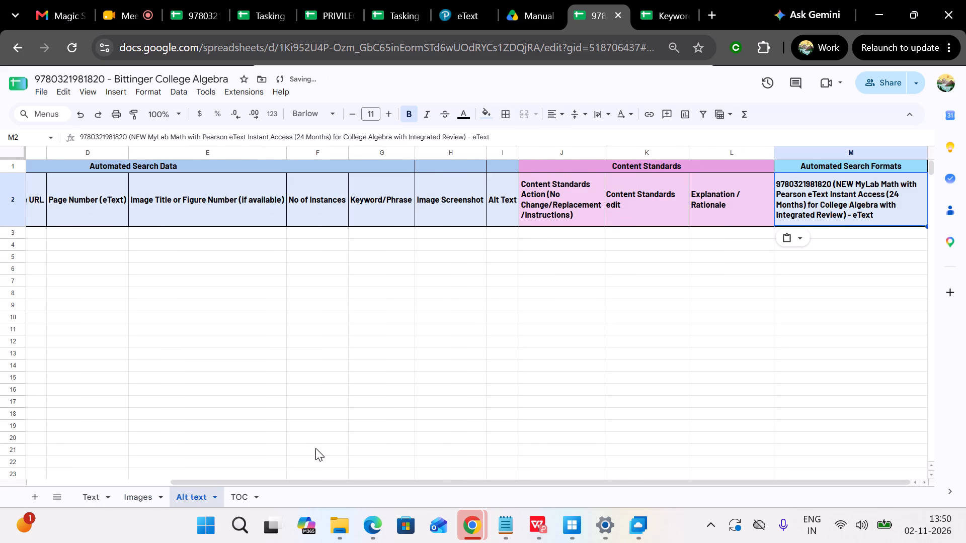
pyautogui.click(240, 490)
pyautogui.hscroll(-8, 492, 406)
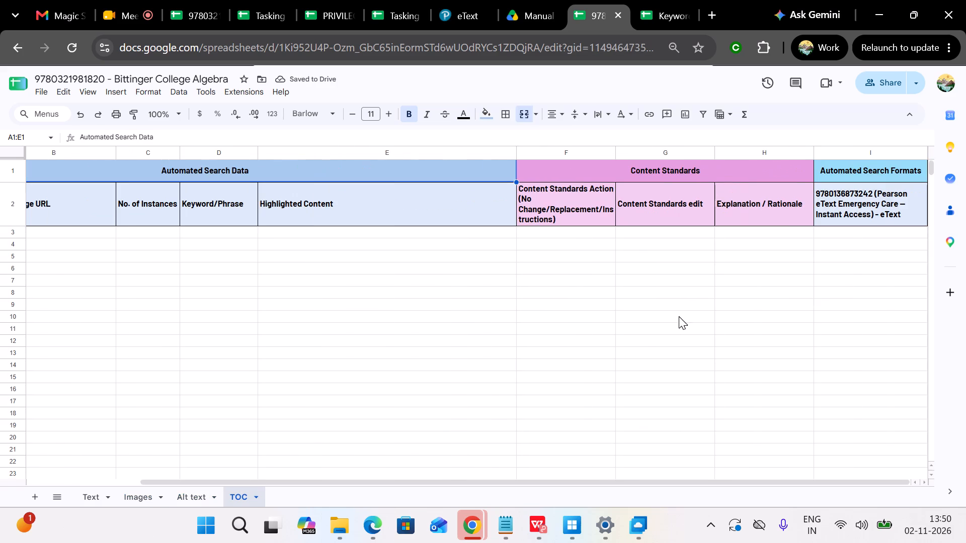
pyautogui.click(862, 225)
pyautogui.hotkey('ctrl', 'v')
pyautogui.click(652, 283)
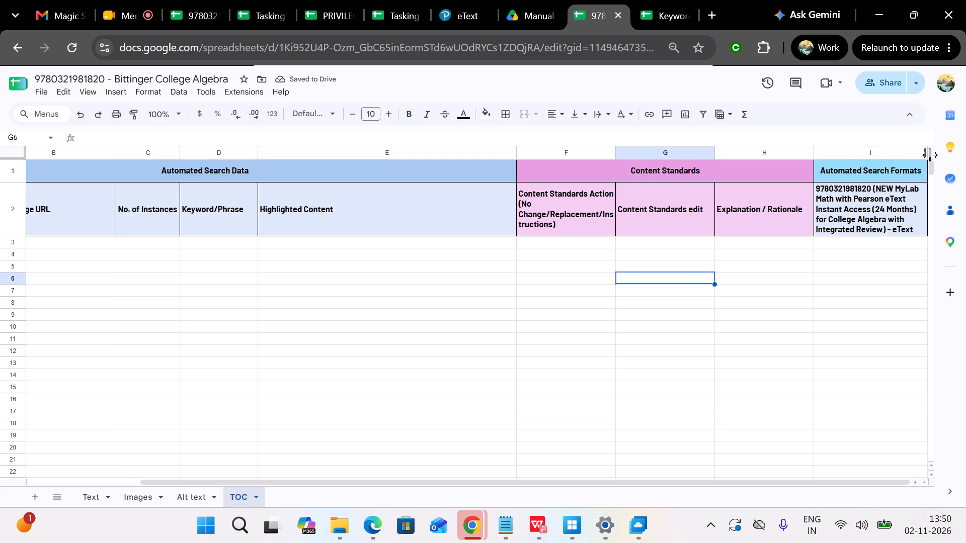
# Widen column I on the TOC sheet so the ISBN header text wraps onto four lines.
pyautogui.moveTo(930, 153); pyautogui.dragTo(940, 153)
pyautogui.hscroll(-3, 800, 255)
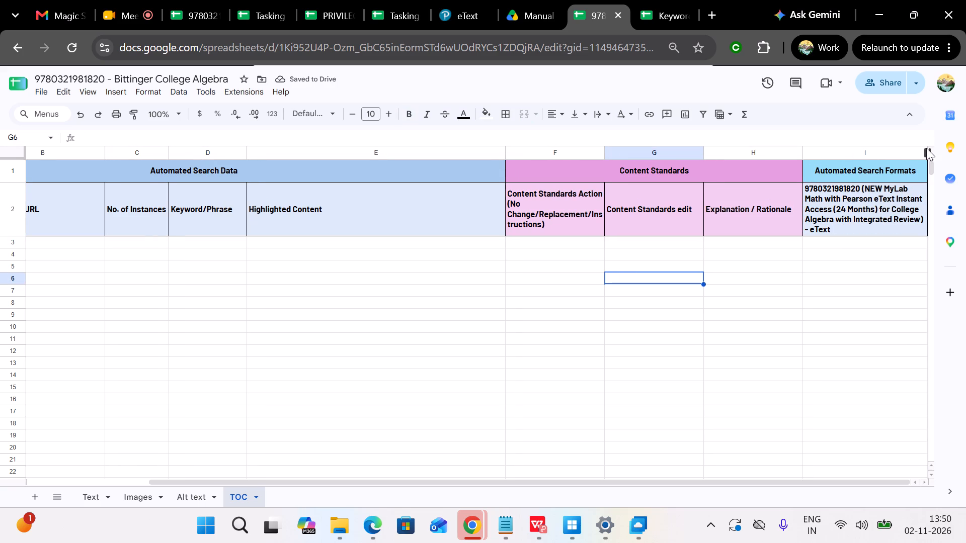
pyautogui.moveTo(926, 148); pyautogui.dragTo(943, 148)
pyautogui.hscroll(-5, 795, 253)
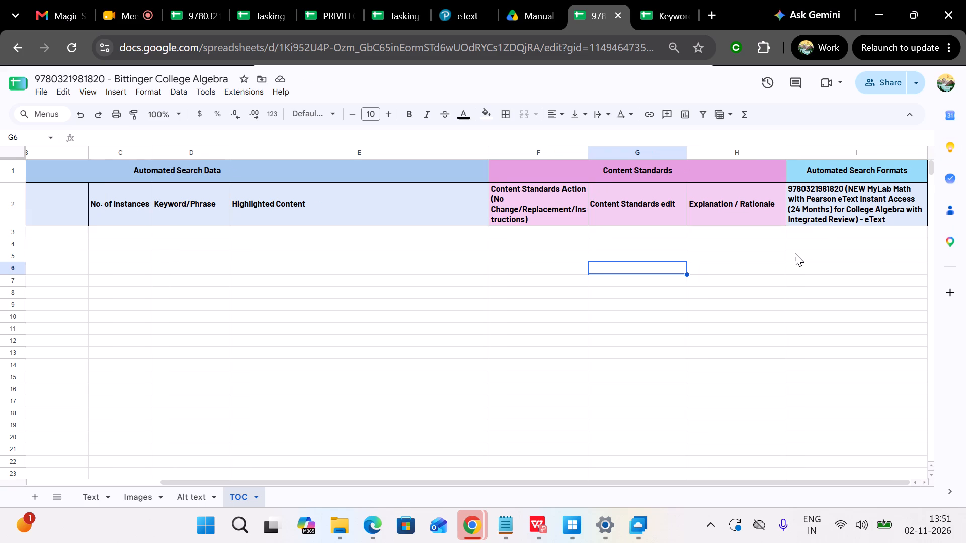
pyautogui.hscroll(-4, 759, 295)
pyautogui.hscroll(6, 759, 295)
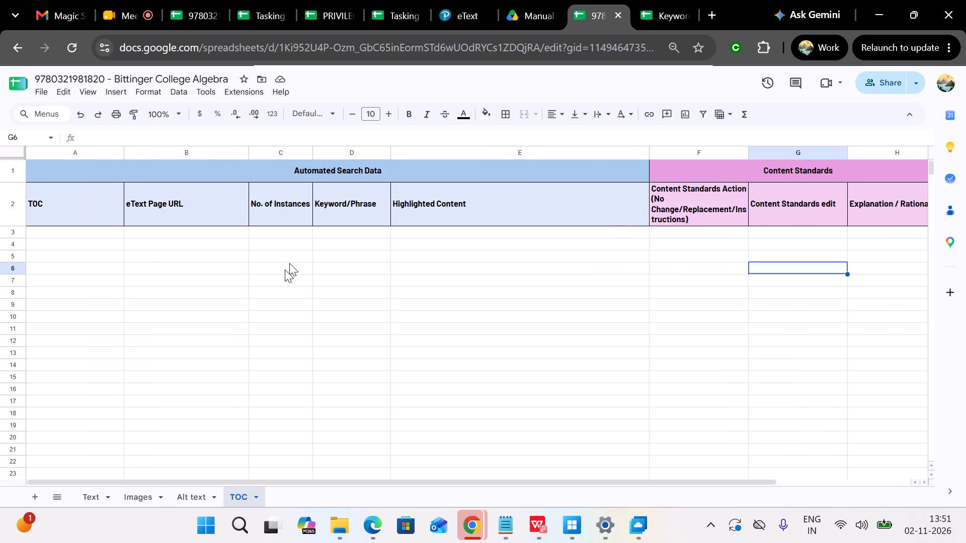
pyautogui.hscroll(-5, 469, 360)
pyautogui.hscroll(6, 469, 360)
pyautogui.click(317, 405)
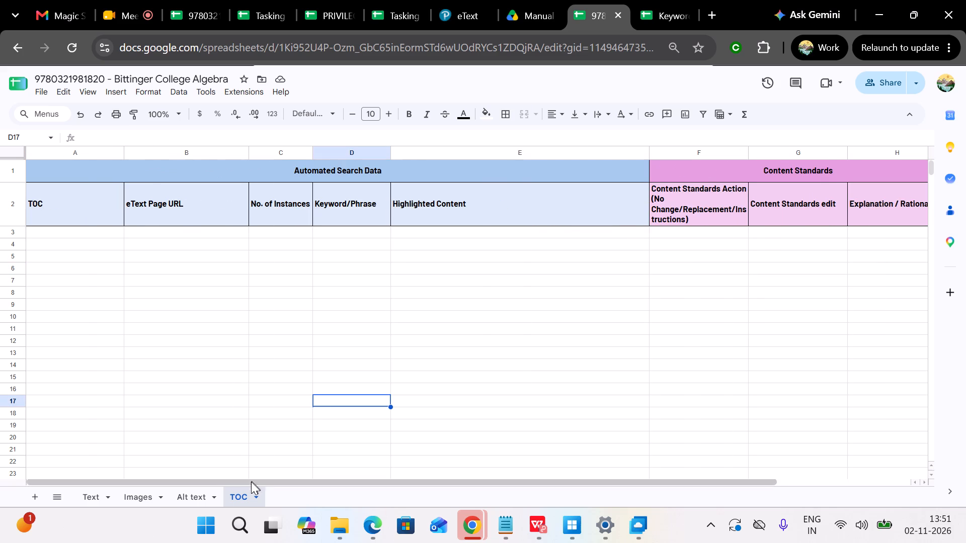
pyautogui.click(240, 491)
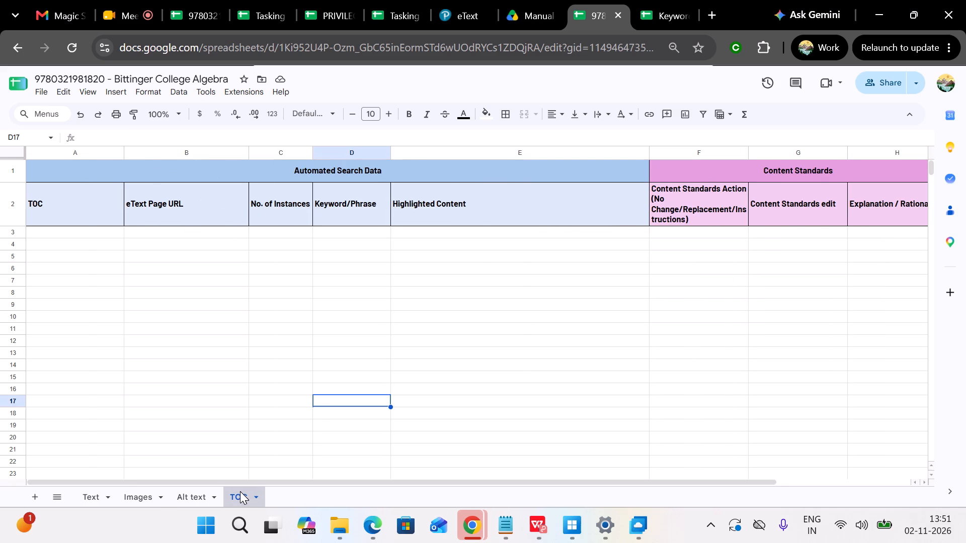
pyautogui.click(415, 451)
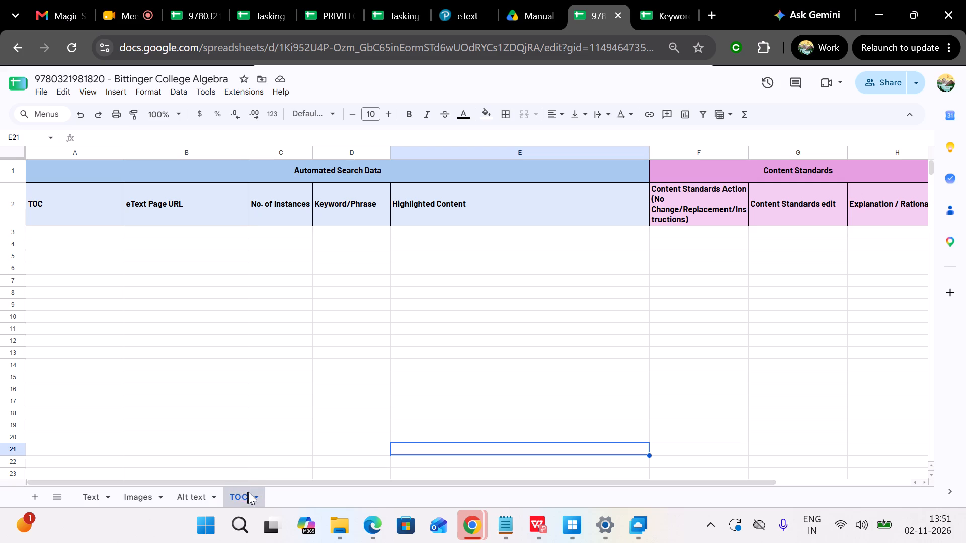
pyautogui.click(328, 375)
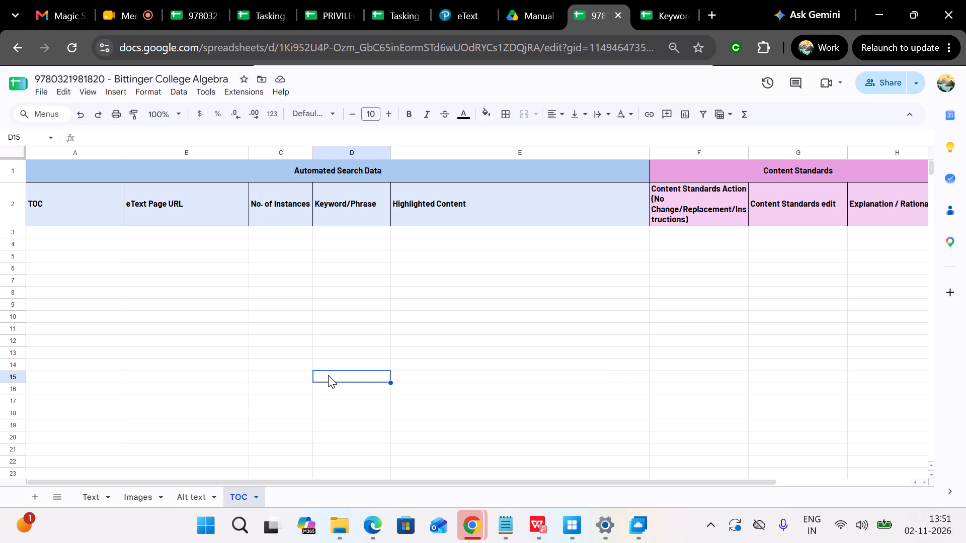
# Review the column headers and the Automated Search Formats ISBN header across the TOC, Alt text, Images and Text sheets.
pyautogui.hscroll(4, 220, 375)
pyautogui.hscroll(3, 161, 399)
pyautogui.click(204, 500)
pyautogui.click(132, 492)
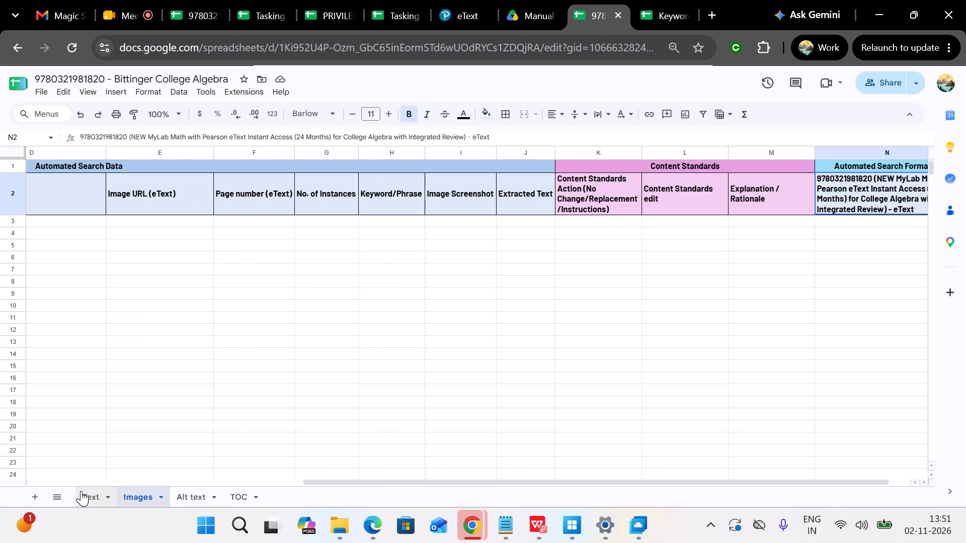
pyautogui.click(81, 491)
pyautogui.hscroll(11, 102, 409)
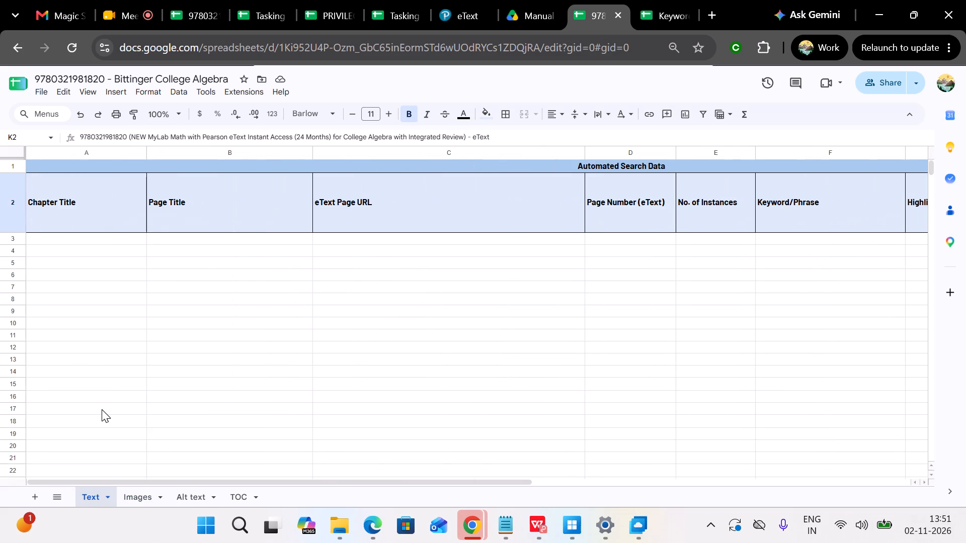
pyautogui.scroll(2, 102, 409)
pyautogui.hscroll(-11, 102, 409)
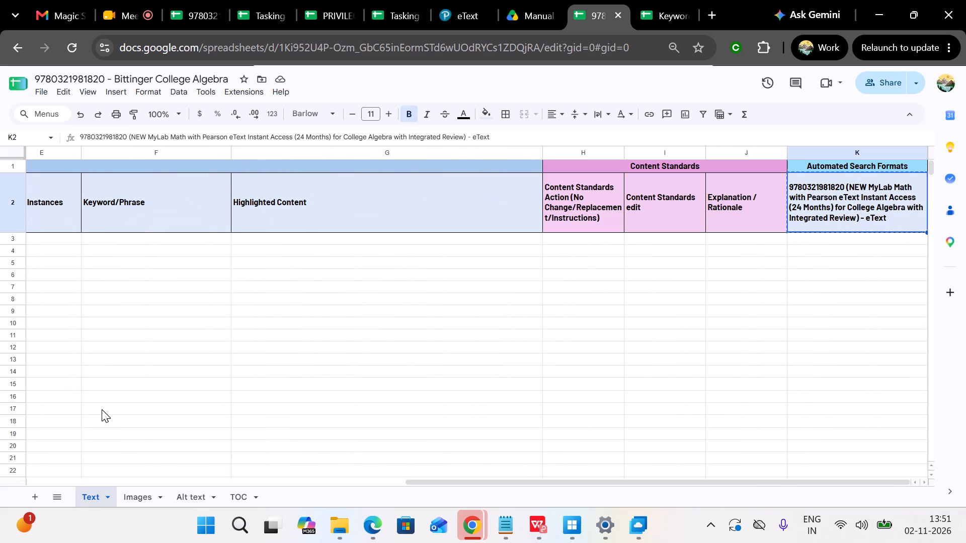
pyautogui.hscroll(-4, 102, 409)
pyautogui.hscroll(7, 102, 409)
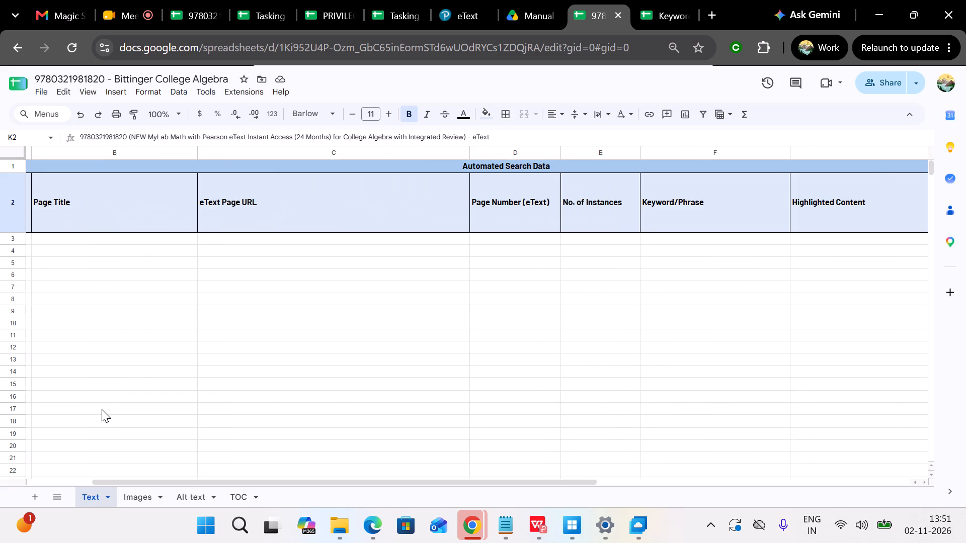
pyautogui.hscroll(-8, 102, 409)
pyautogui.hscroll(9, 102, 409)
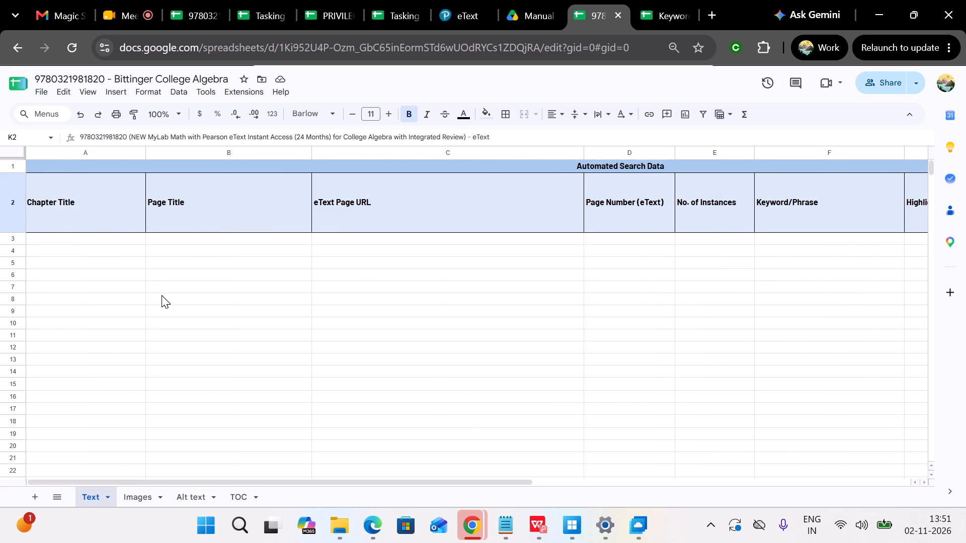
pyautogui.hscroll(3, 162, 297)
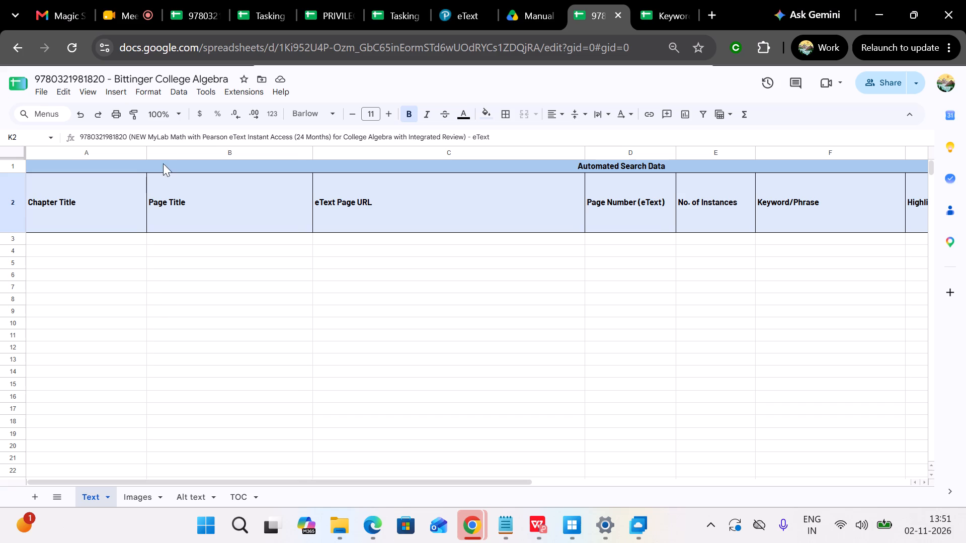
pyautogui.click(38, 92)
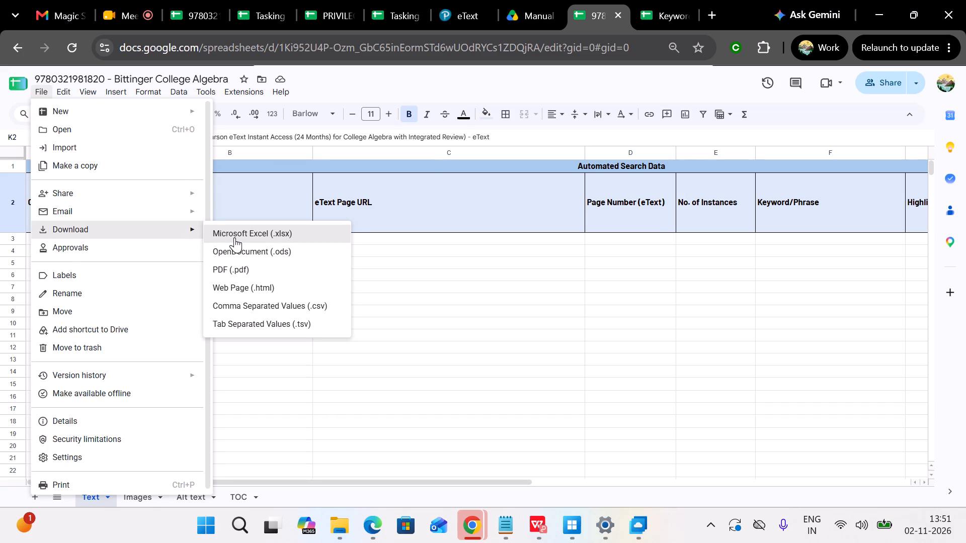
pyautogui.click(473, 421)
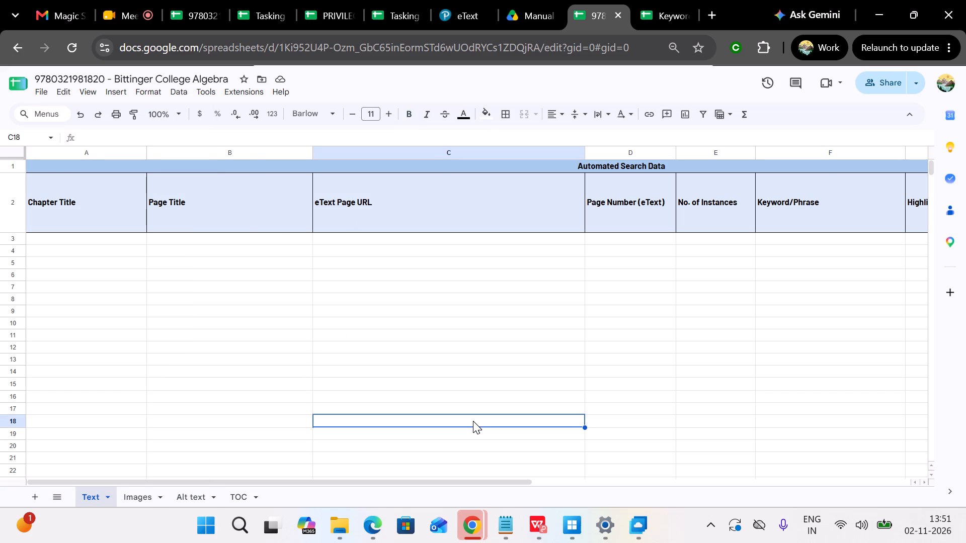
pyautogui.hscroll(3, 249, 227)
pyautogui.click(506, 8)
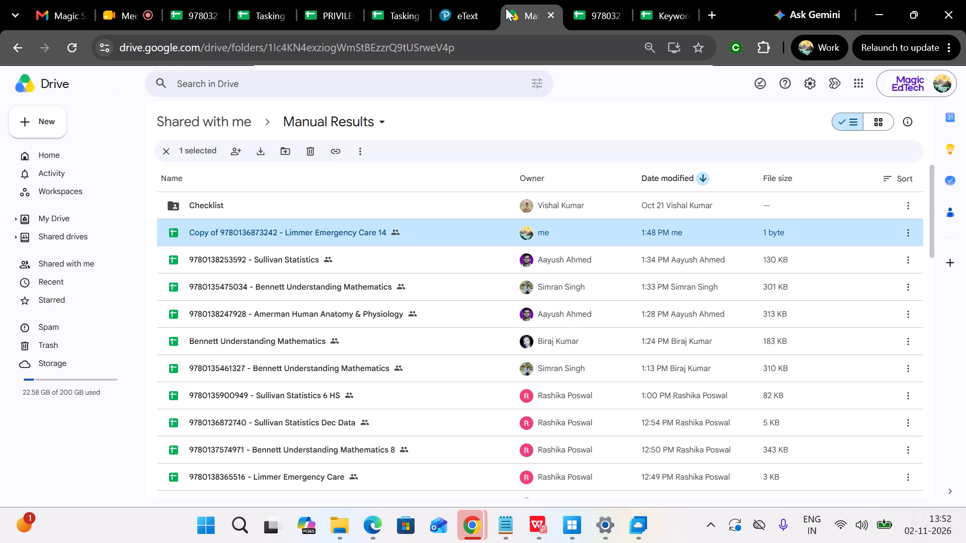
pyautogui.scroll(3, 407, 234)
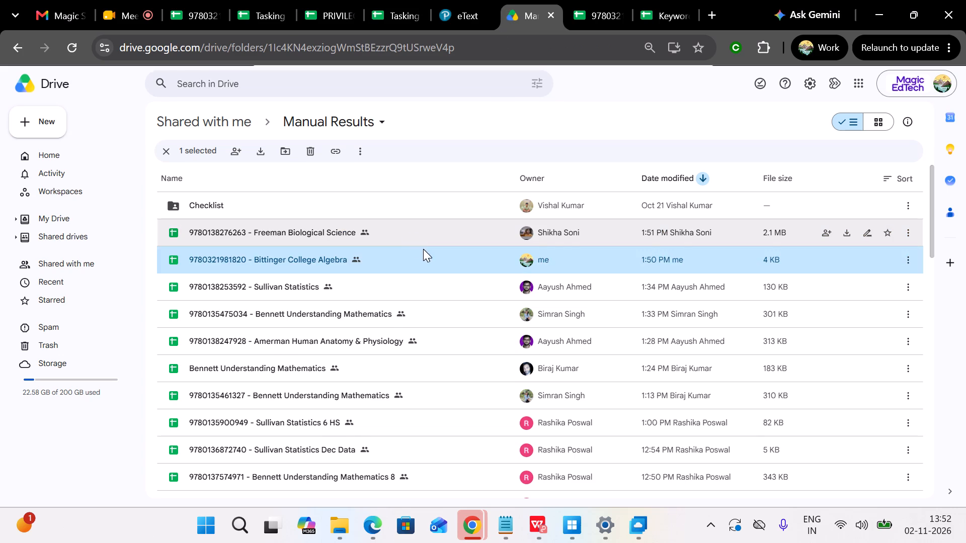
pyautogui.click(431, 259)
pyautogui.hotkey('ctrl', 'c')
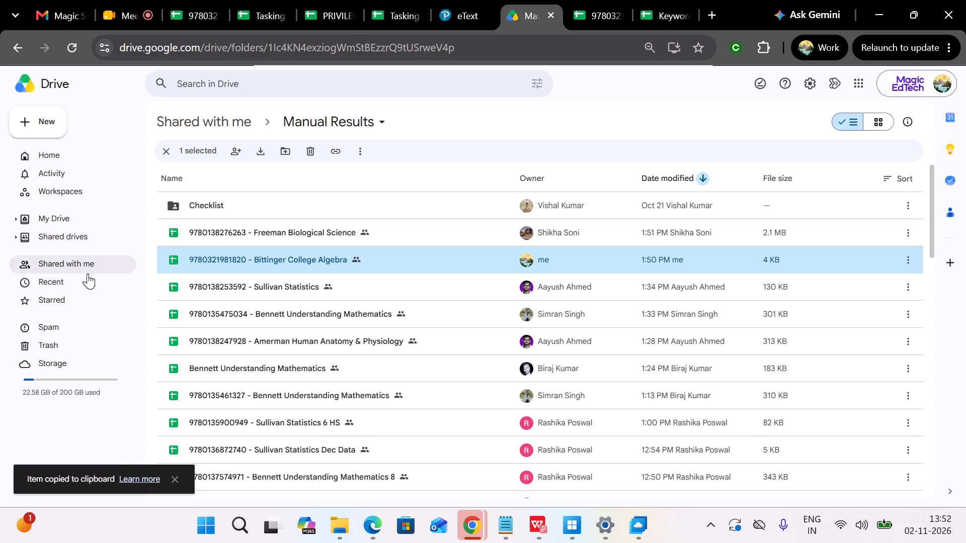
pyautogui.click(57, 221)
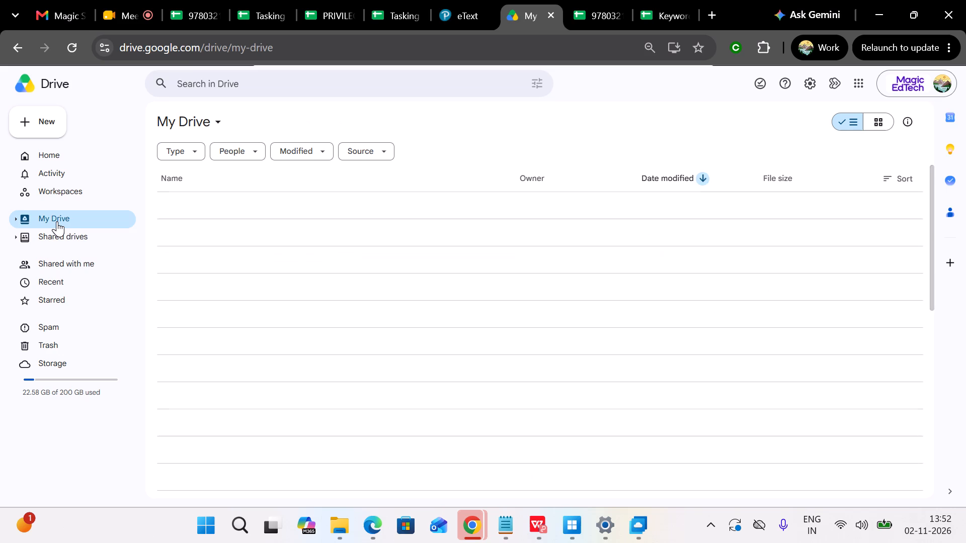
pyautogui.doubleClick(339, 213)
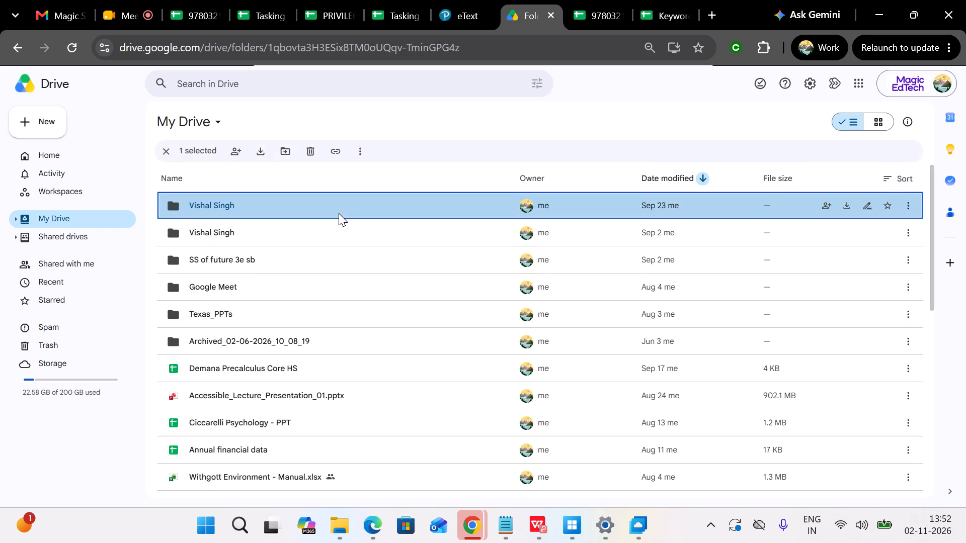
pyautogui.click(377, 361)
pyautogui.click(377, 361)
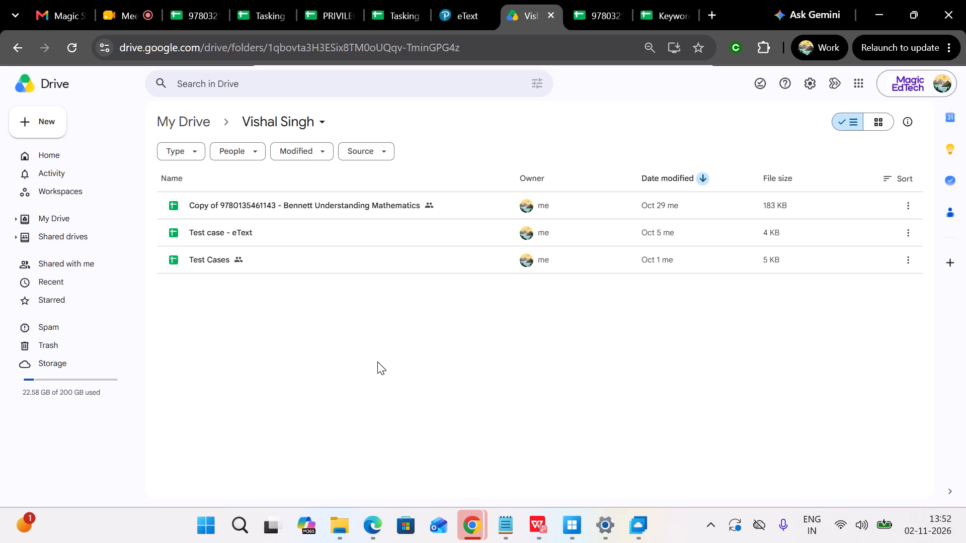
pyautogui.hotkey('ctrl', 'v')
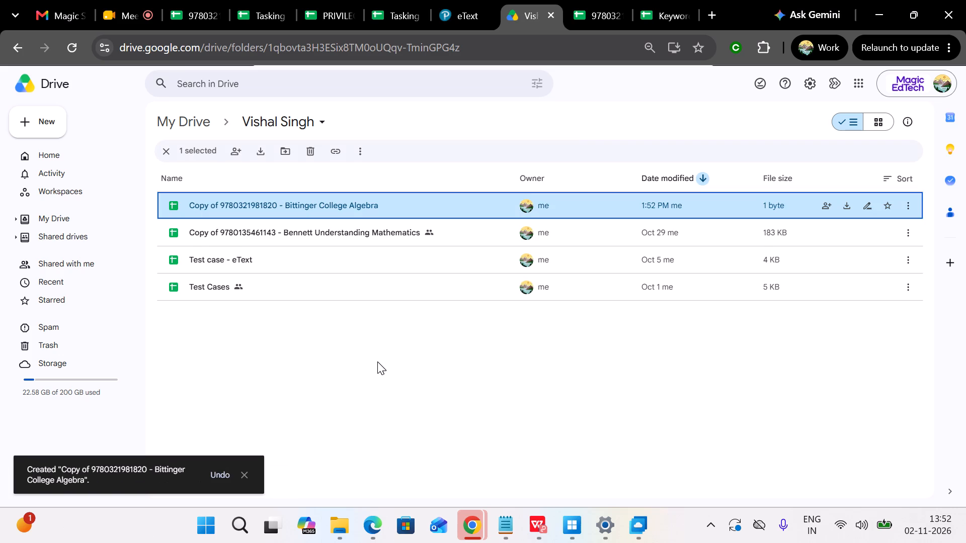
pyautogui.click(420, 201)
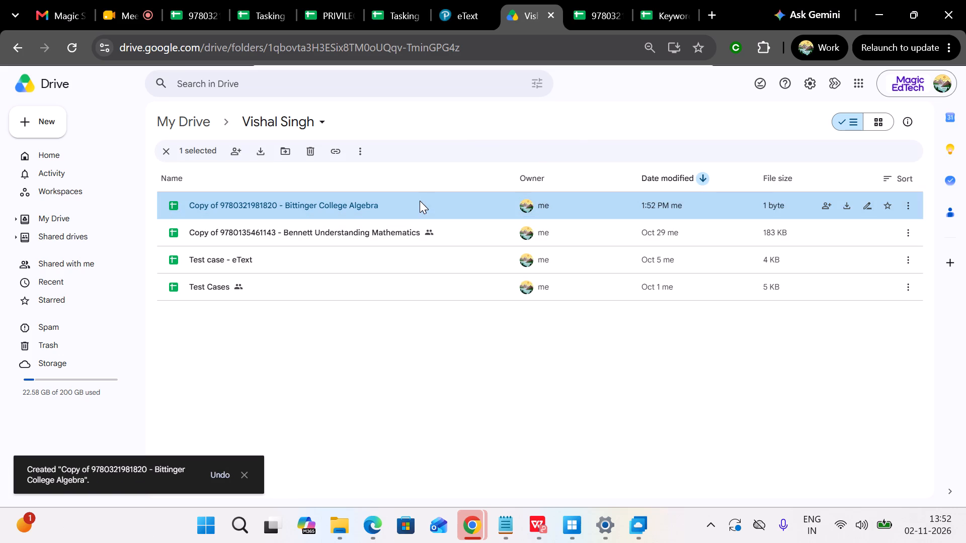
pyautogui.click(915, 200)
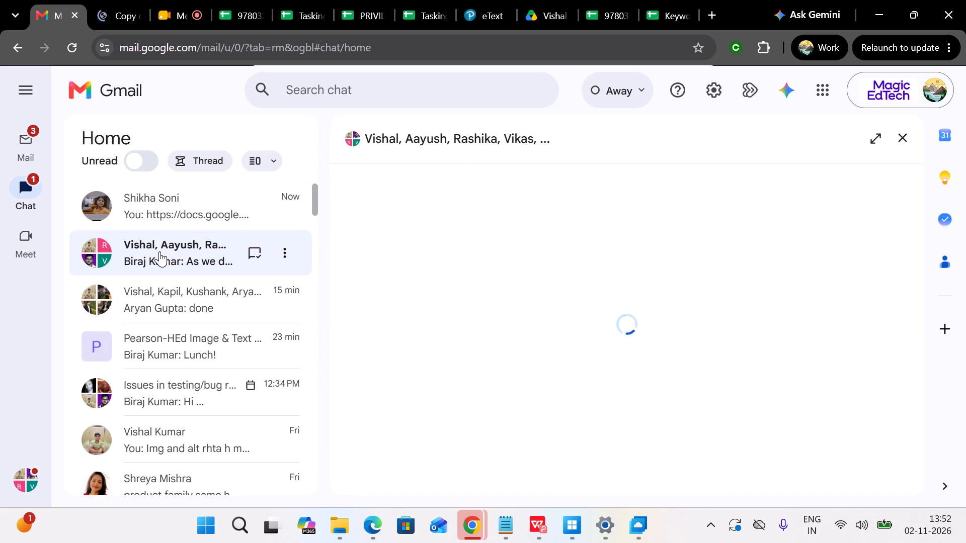
pyautogui.scroll(-2, 681, 245)
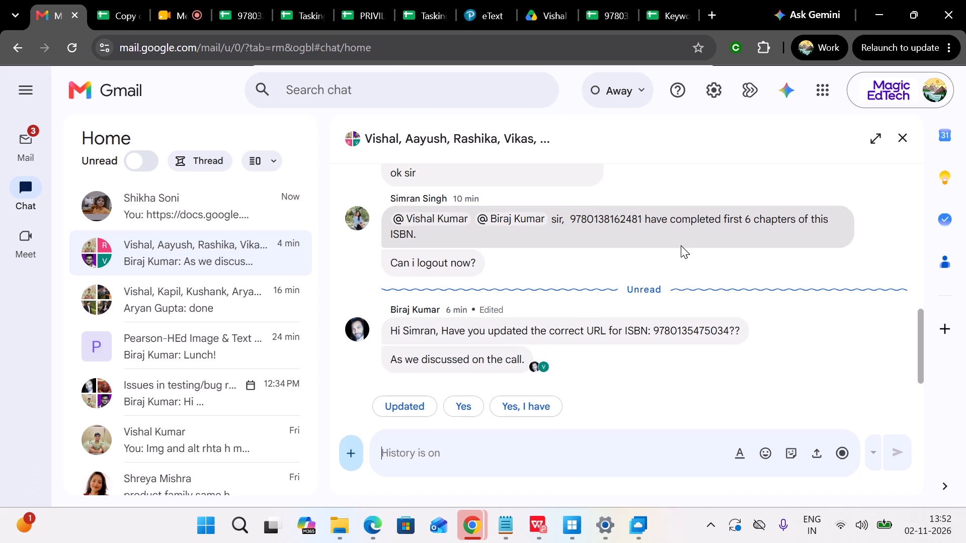
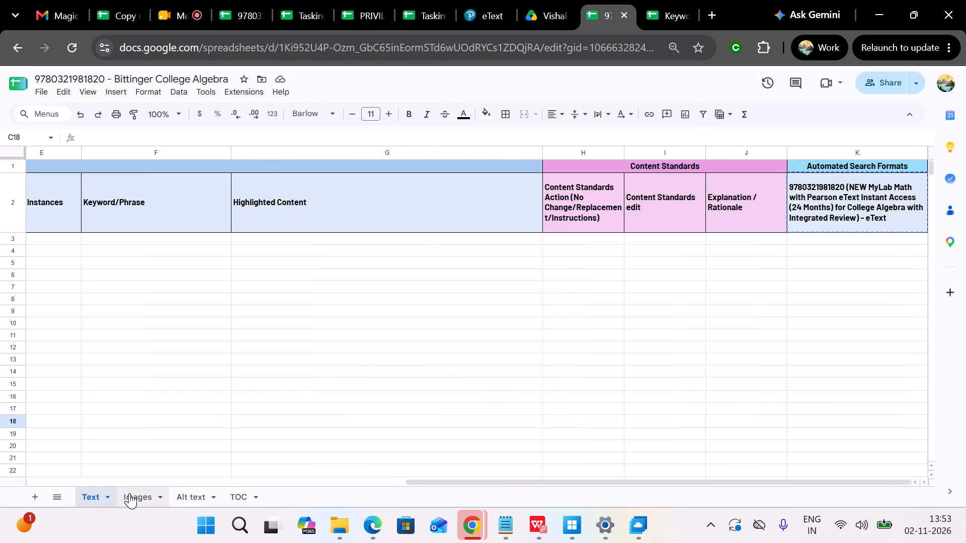
# Recheck the column headers on the Alt text, TOC, Images and Text sheets of the Bittinger College Algebra spreadsheet.
pyautogui.click(177, 495)
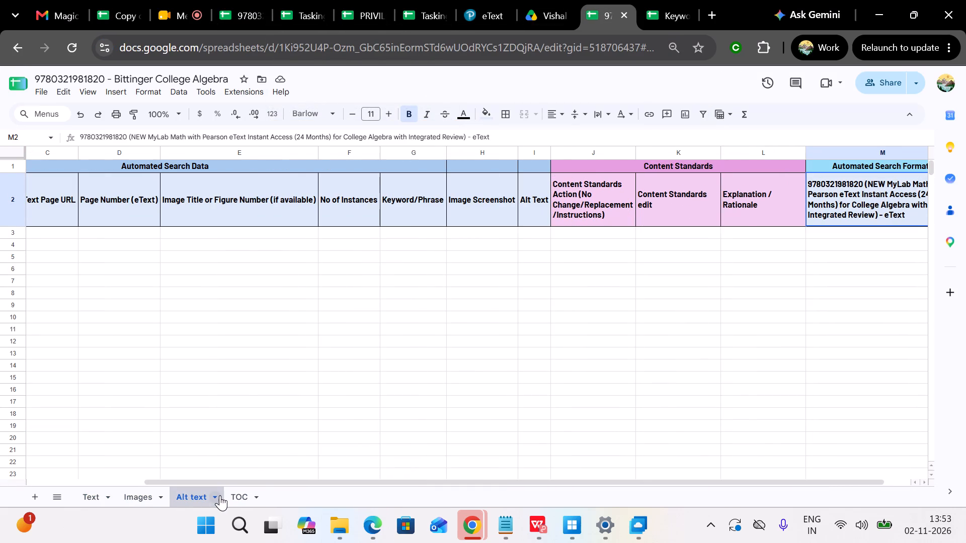
pyautogui.click(232, 496)
pyautogui.click(166, 488)
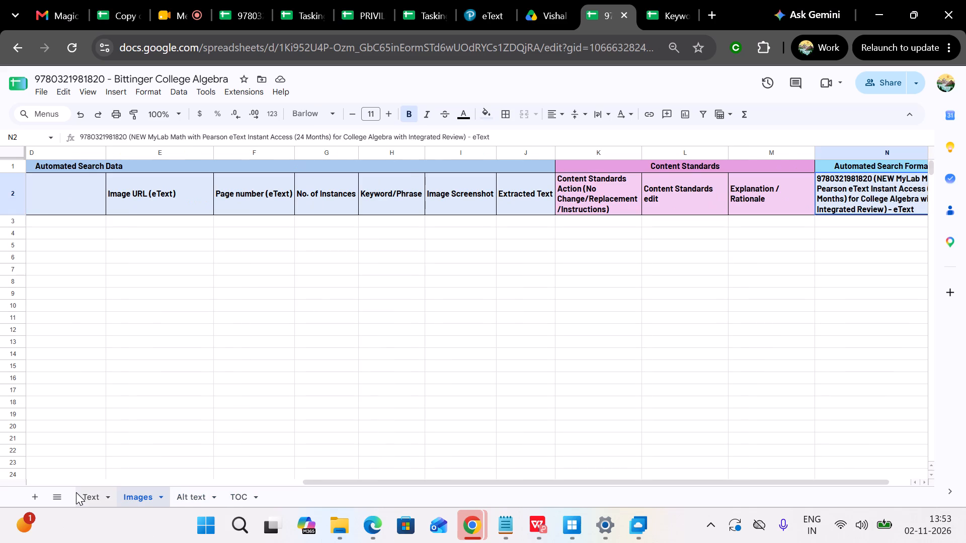
pyautogui.click(85, 490)
pyautogui.hscroll(6, 85, 442)
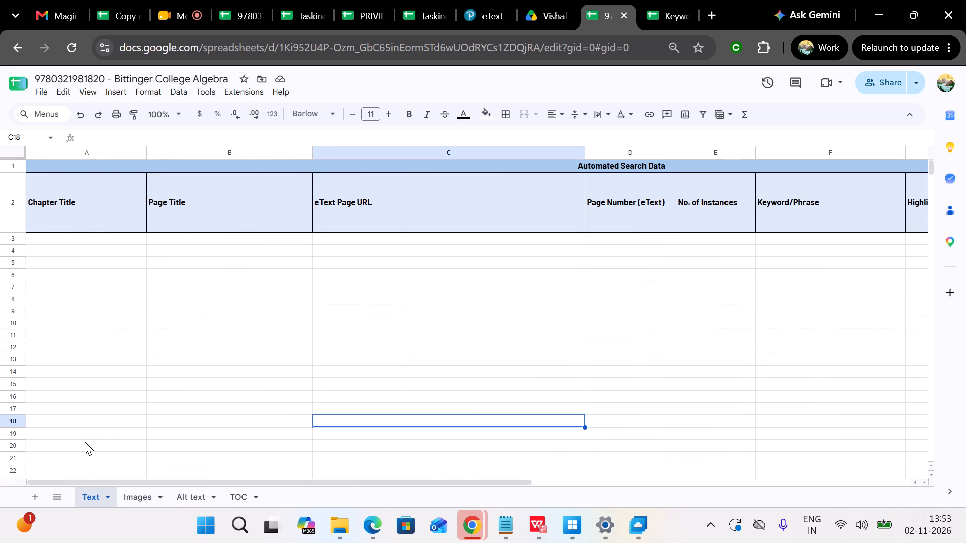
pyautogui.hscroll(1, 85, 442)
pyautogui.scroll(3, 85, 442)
# Close the Keywords spreadsheet.
pyautogui.click(657, 9)
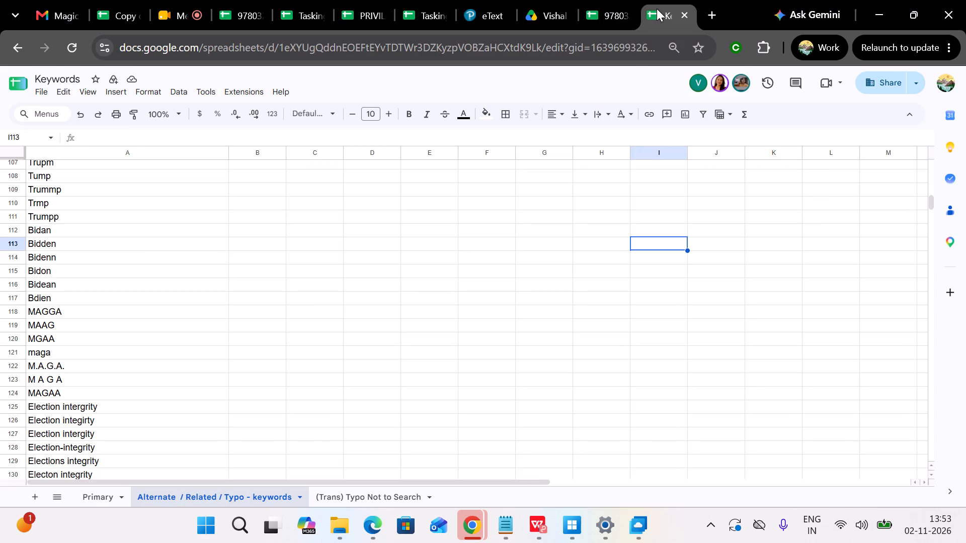
pyautogui.click(682, 13)
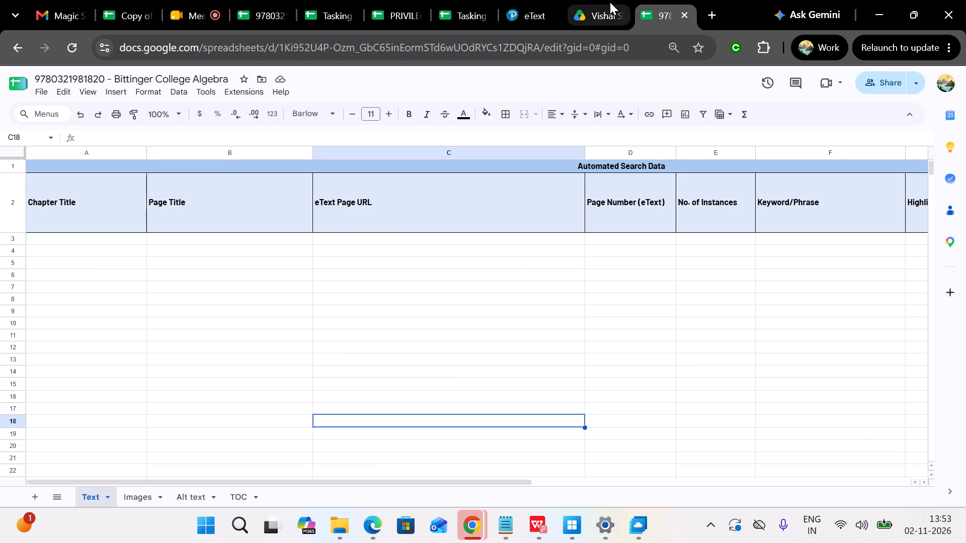
# Search Drive for "manual" and open the Manual Results folder.
pyautogui.click(610, 2)
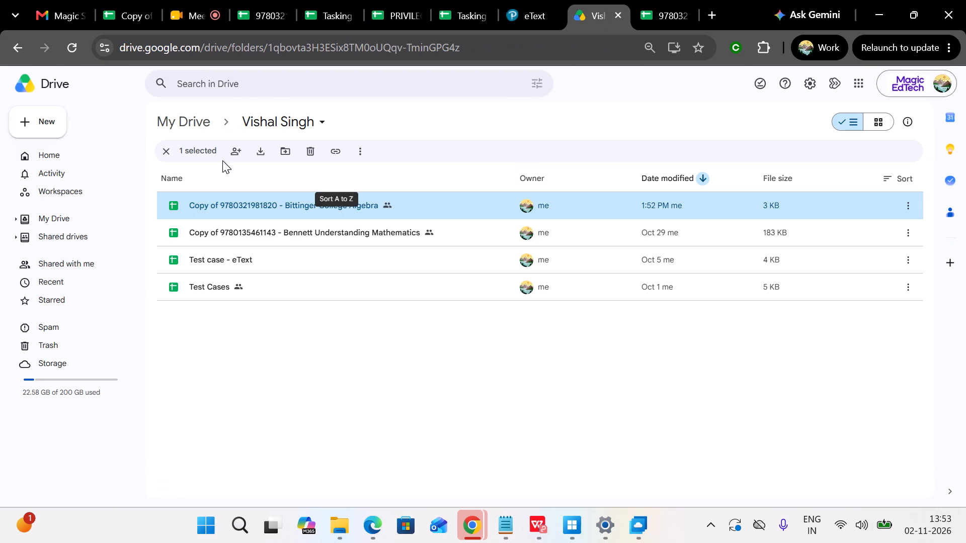
pyautogui.click(272, 88)
pyautogui.write('manual')
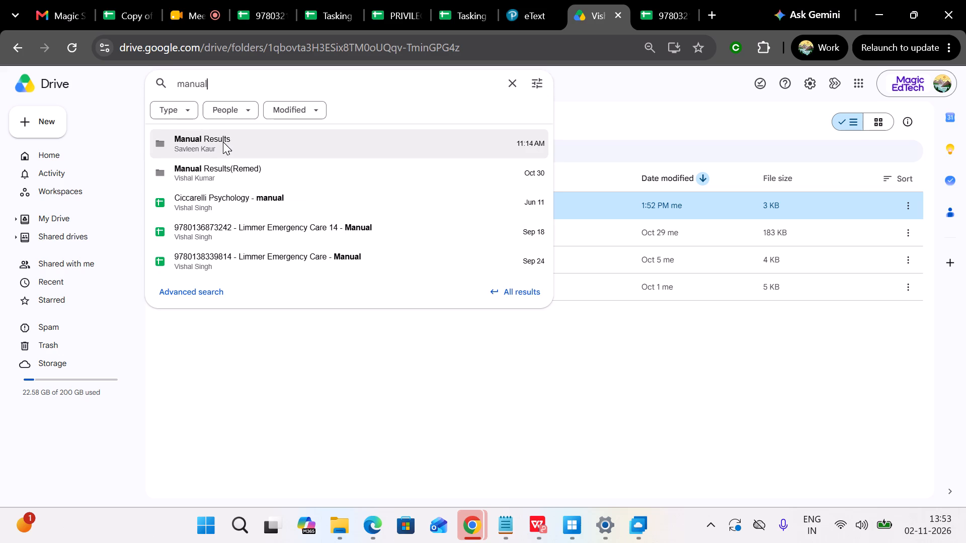
pyautogui.click(257, 147)
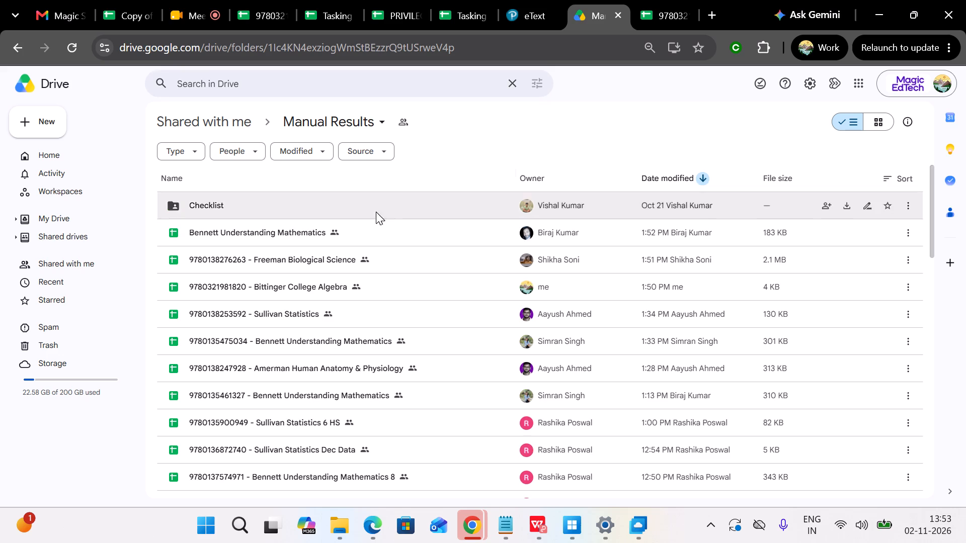
pyautogui.click(485, 10)
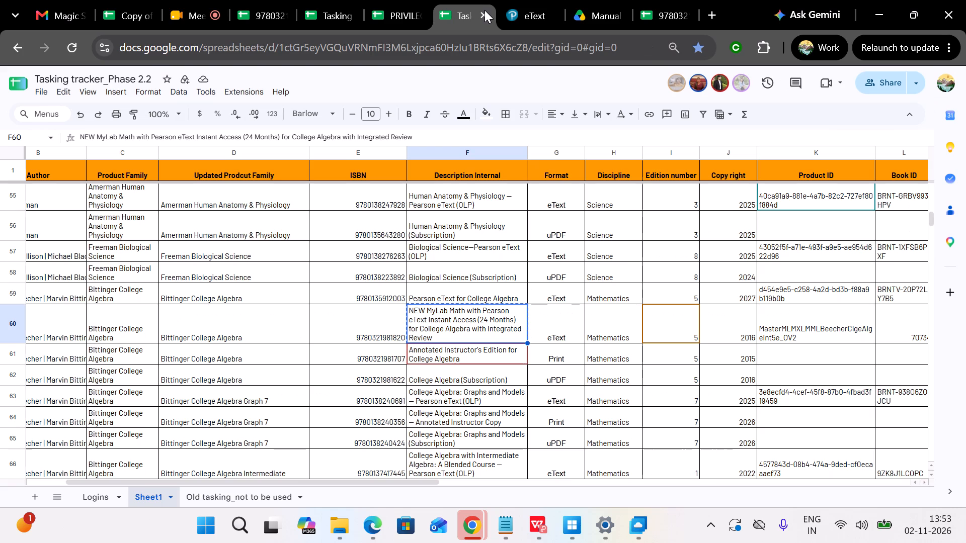
pyautogui.click(375, 299)
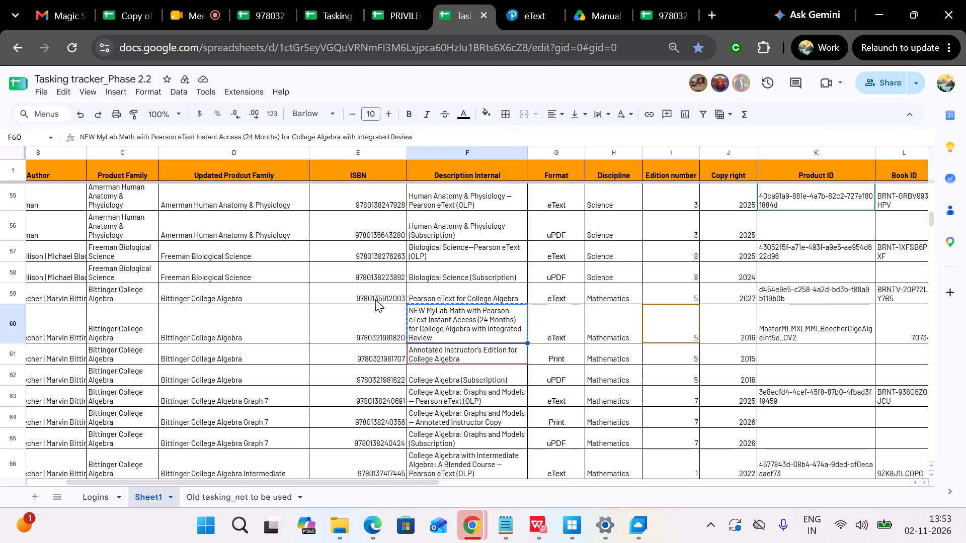
pyautogui.hotkey('ctrl', 'c')
pyautogui.click(605, 21)
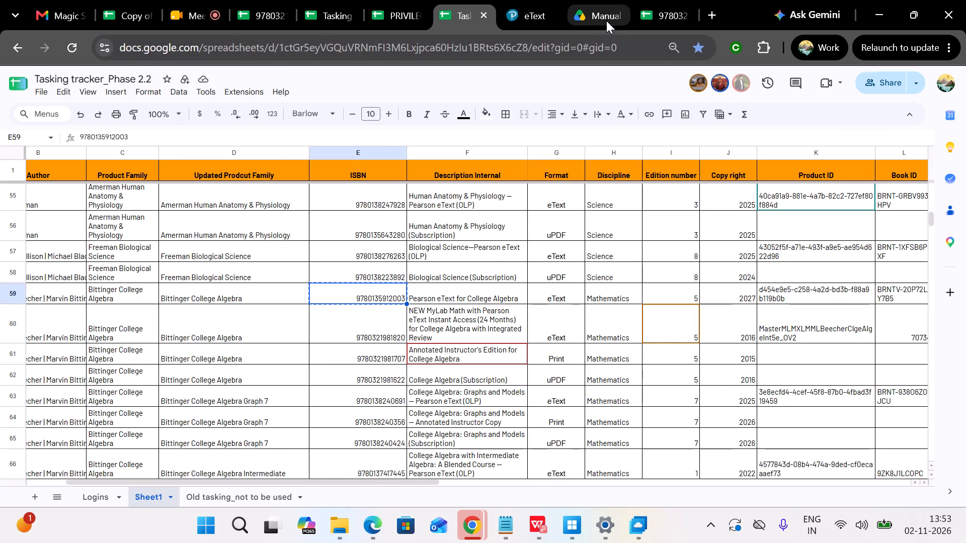
pyautogui.hotkey('ctrl', 'f')
pyautogui.hotkey('ctrl', 'v')
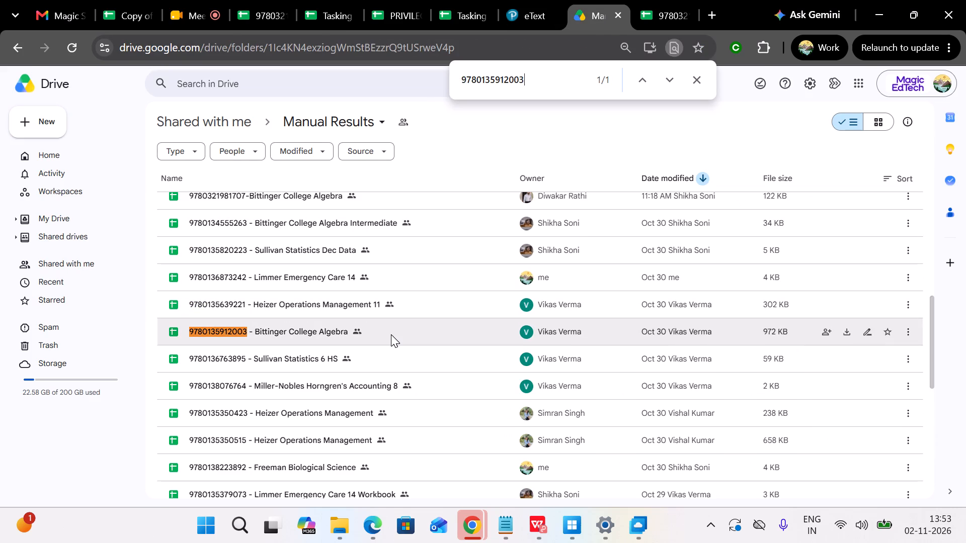
pyautogui.doubleClick(391, 334)
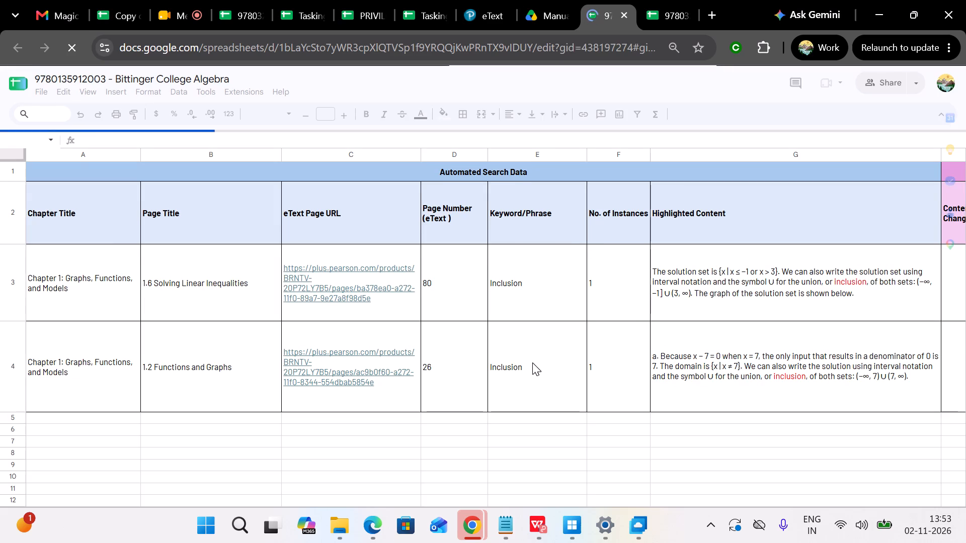
pyautogui.scroll(1, 399, 352)
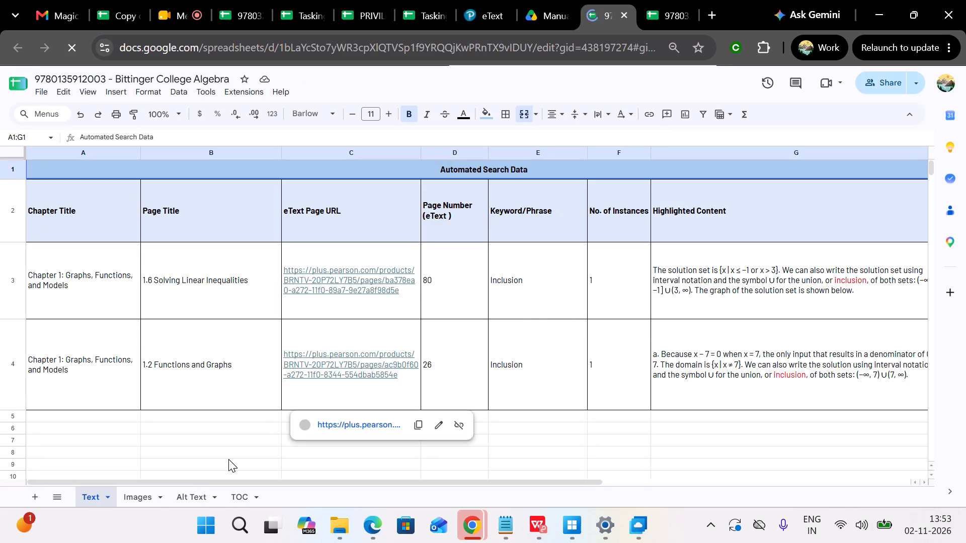
pyautogui.click(132, 493)
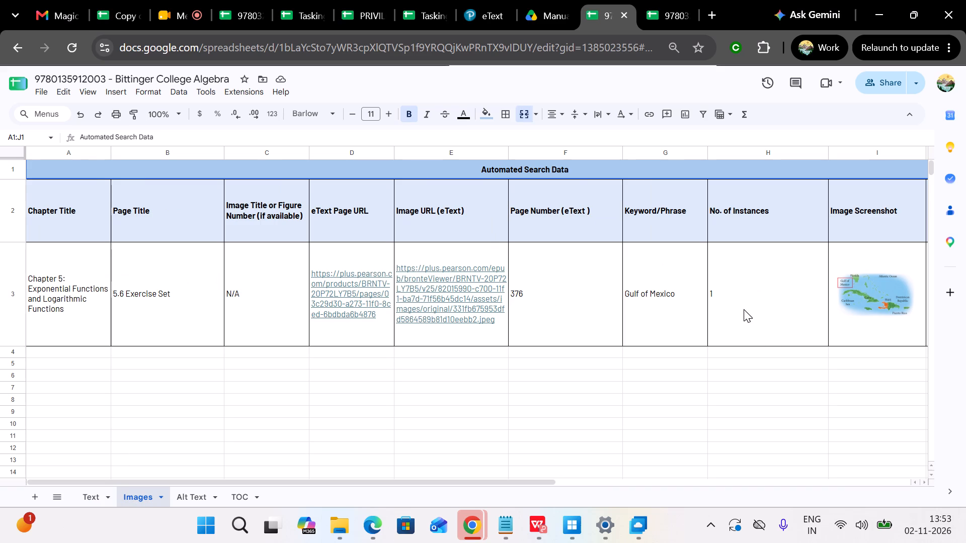
pyautogui.click(173, 497)
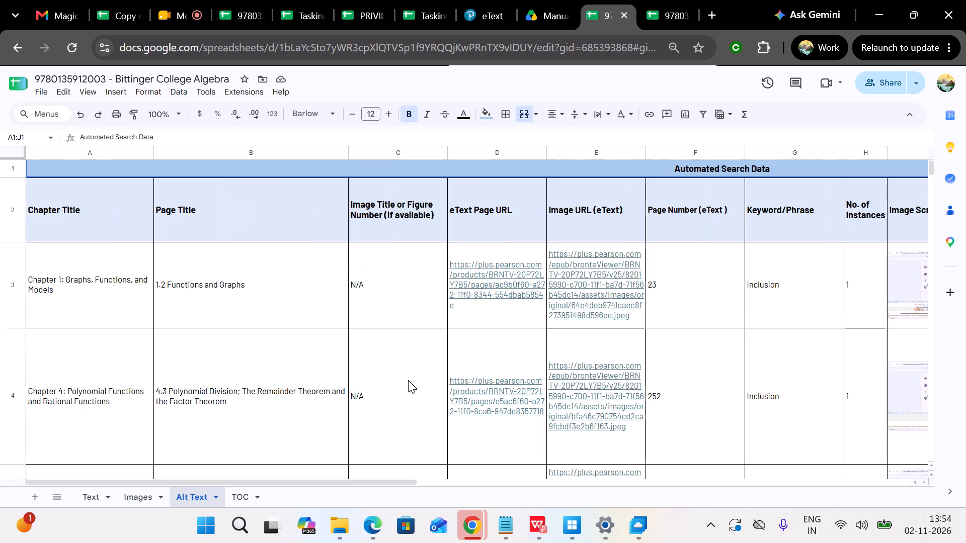
pyautogui.scroll(1, 408, 380)
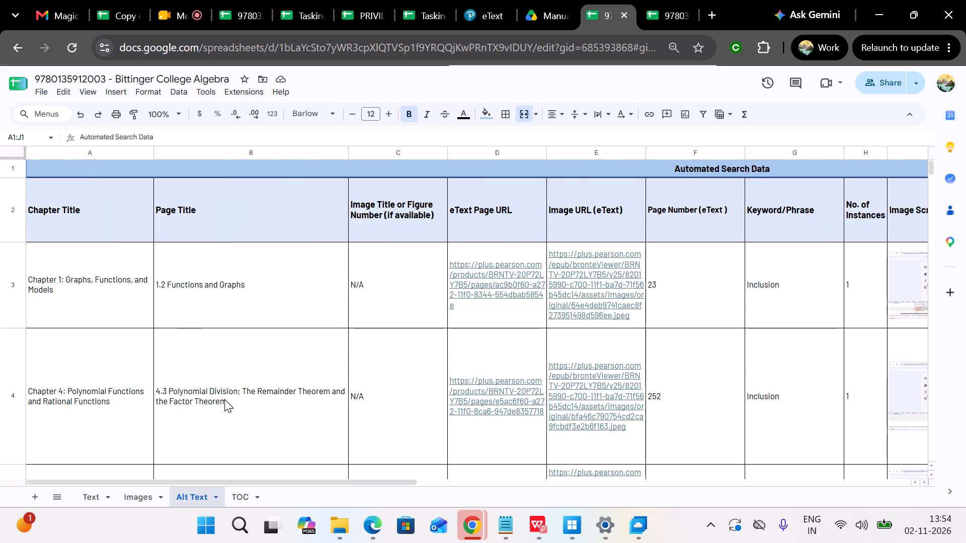
pyautogui.scroll(-1, 224, 399)
pyautogui.scroll(-1, 96, 392)
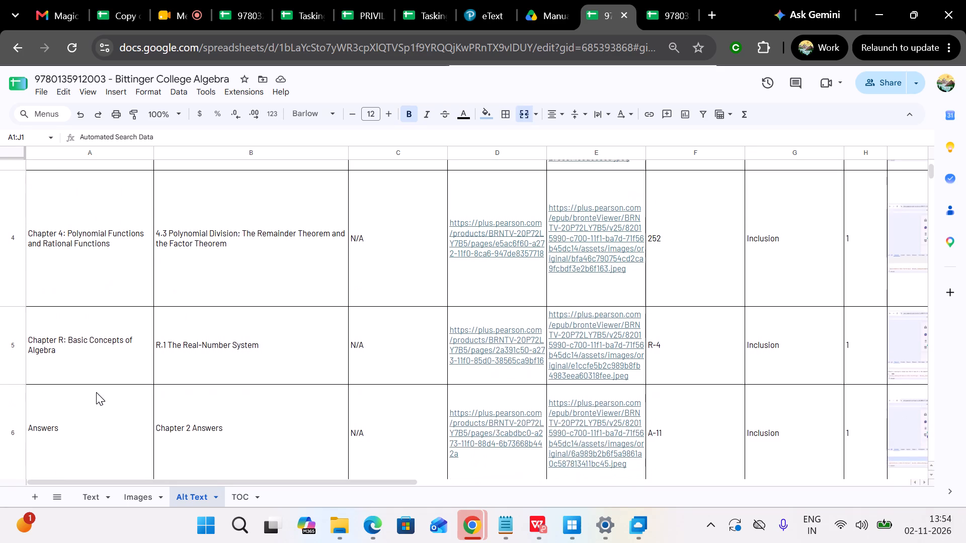
pyautogui.scroll(-4, 96, 392)
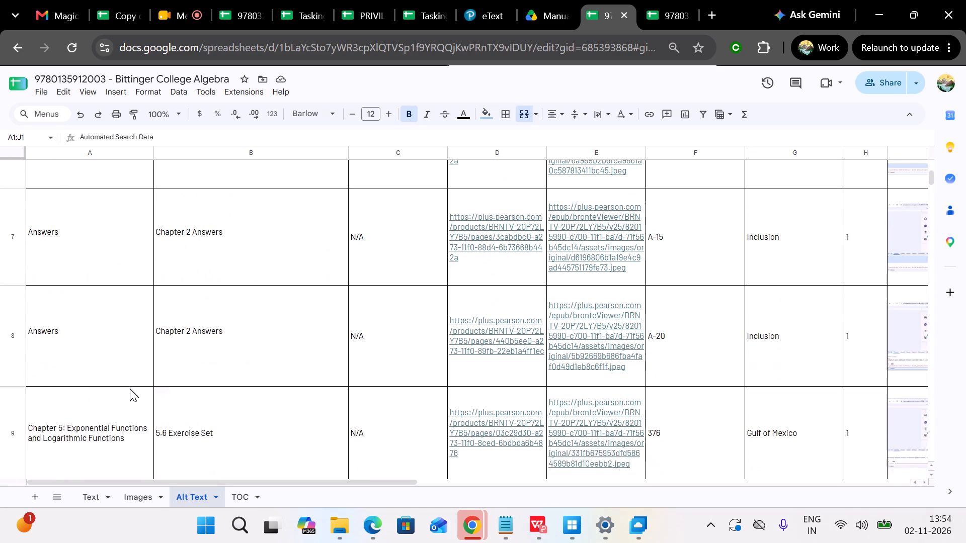
pyautogui.scroll(-2, 130, 389)
pyautogui.hscroll(-1, 285, 275)
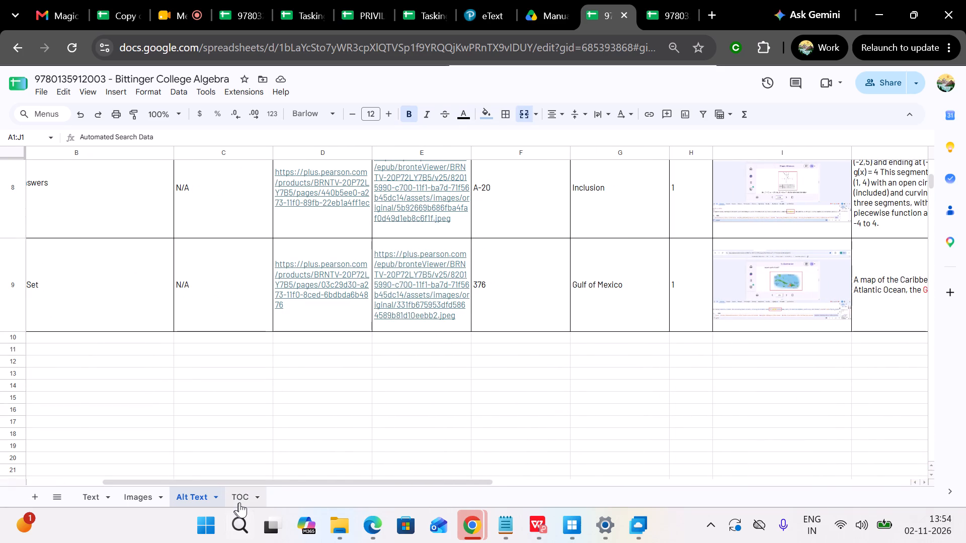
pyautogui.hscroll(1, 150, 321)
pyautogui.hscroll(-3, 598, 326)
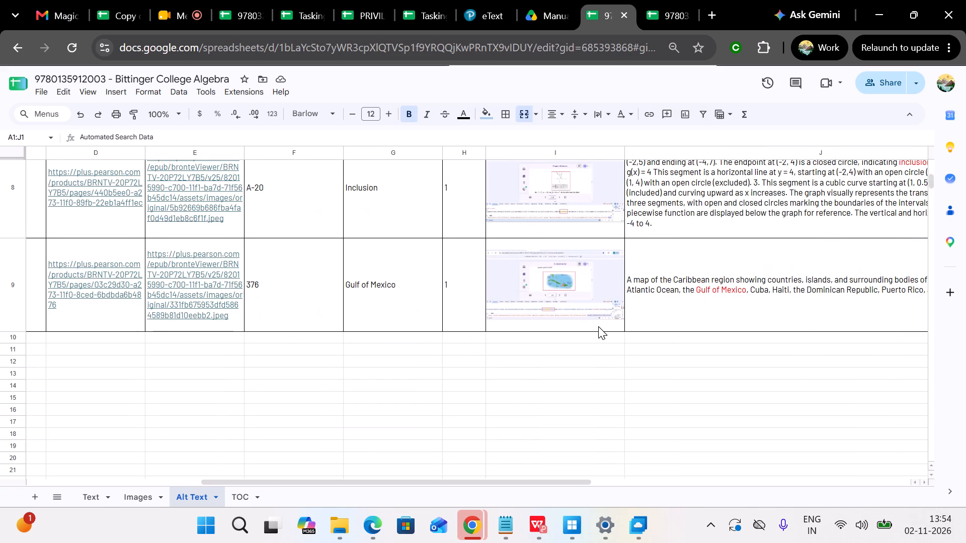
pyautogui.click(239, 488)
pyautogui.hscroll(3, 317, 404)
pyautogui.hscroll(-6, 317, 404)
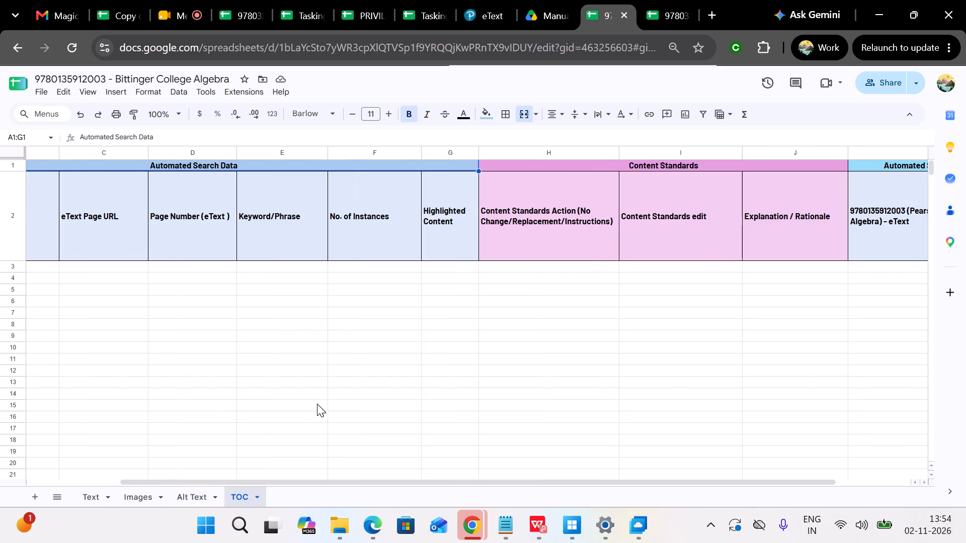
pyautogui.hscroll(3, 317, 404)
# Recheck the Text and Images sheets, and examine the Alt Text sheet's entries up to the image screenshot in I3.
pyautogui.click(87, 494)
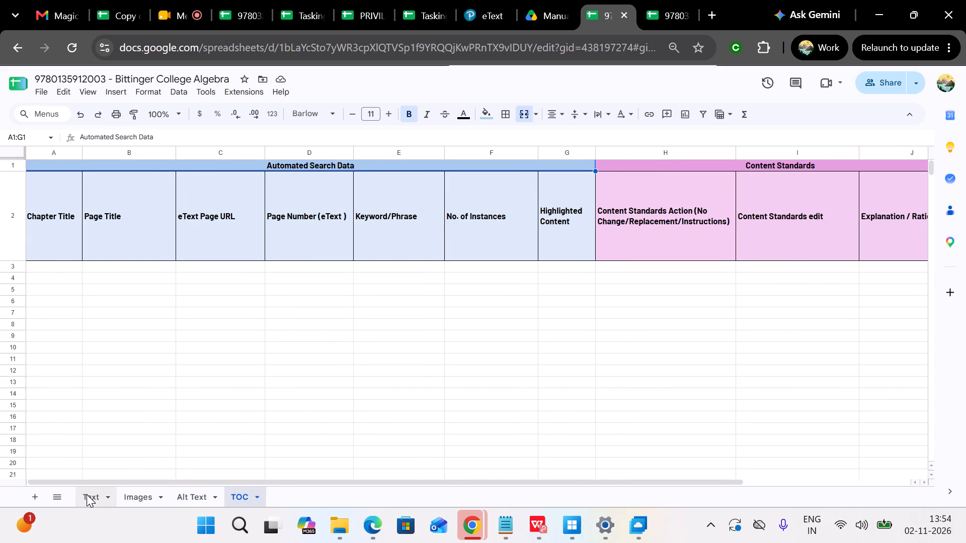
pyautogui.scroll(4, 172, 340)
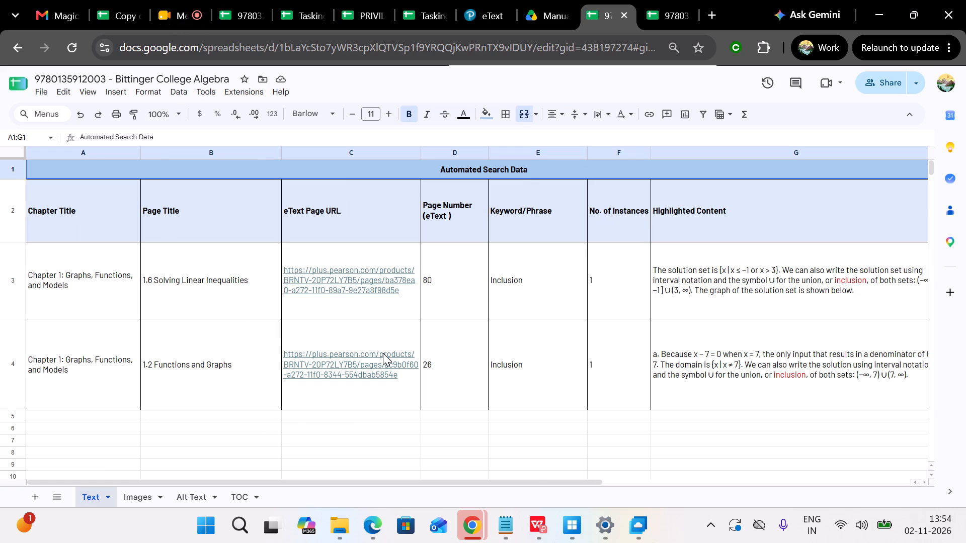
pyautogui.click(133, 489)
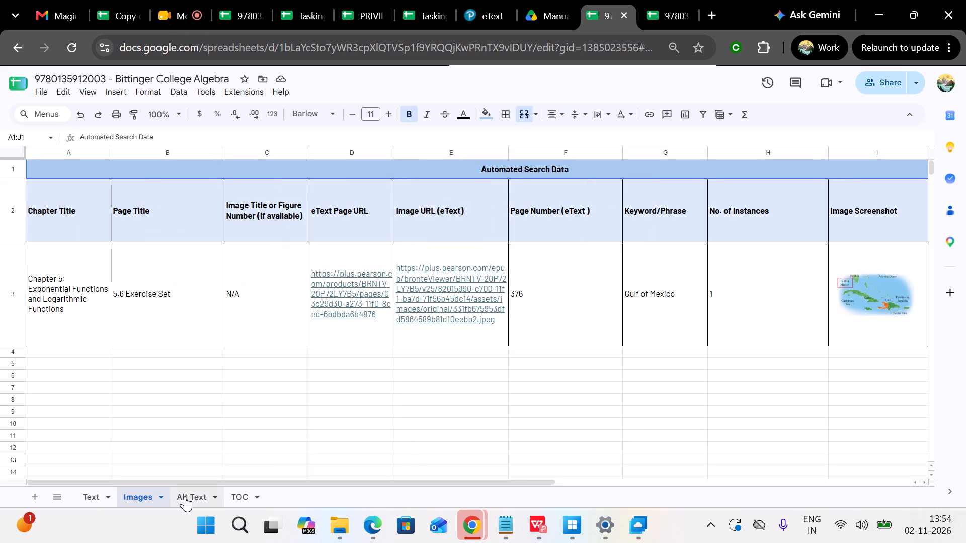
pyautogui.click(100, 495)
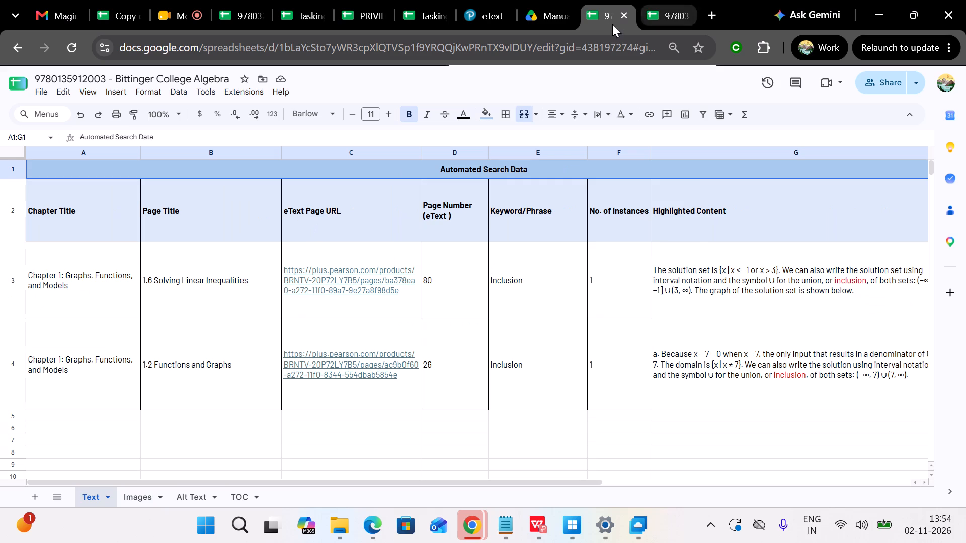
pyautogui.click(132, 486)
pyautogui.click(189, 496)
pyautogui.scroll(1, 360, 360)
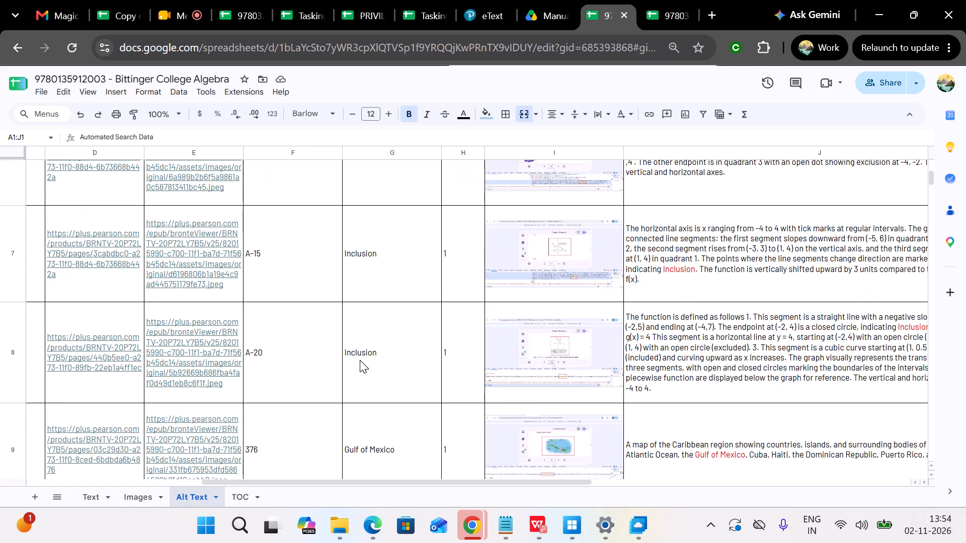
pyautogui.scroll(1, 360, 360)
pyautogui.scroll(2, 550, 278)
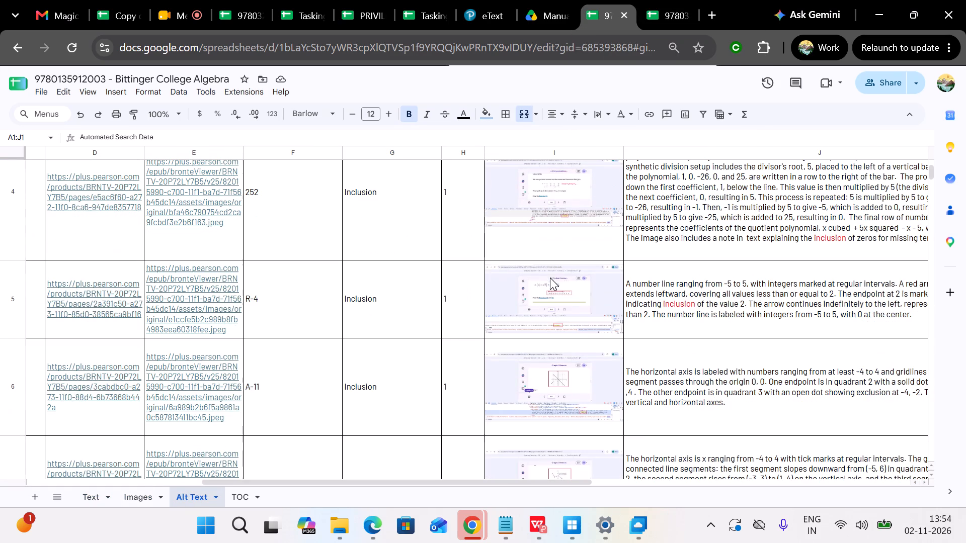
pyautogui.scroll(1, 562, 202)
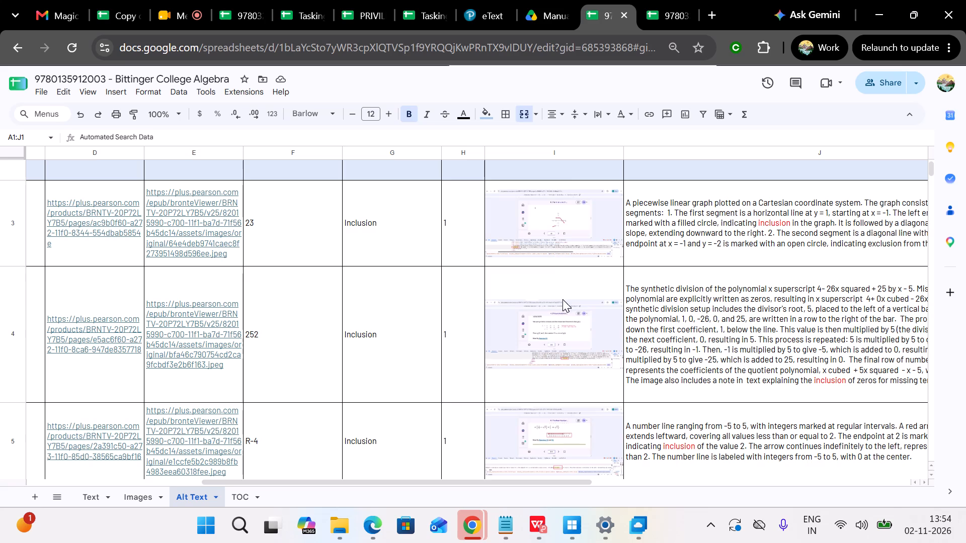
pyautogui.scroll(2, 589, 278)
pyautogui.click(589, 278)
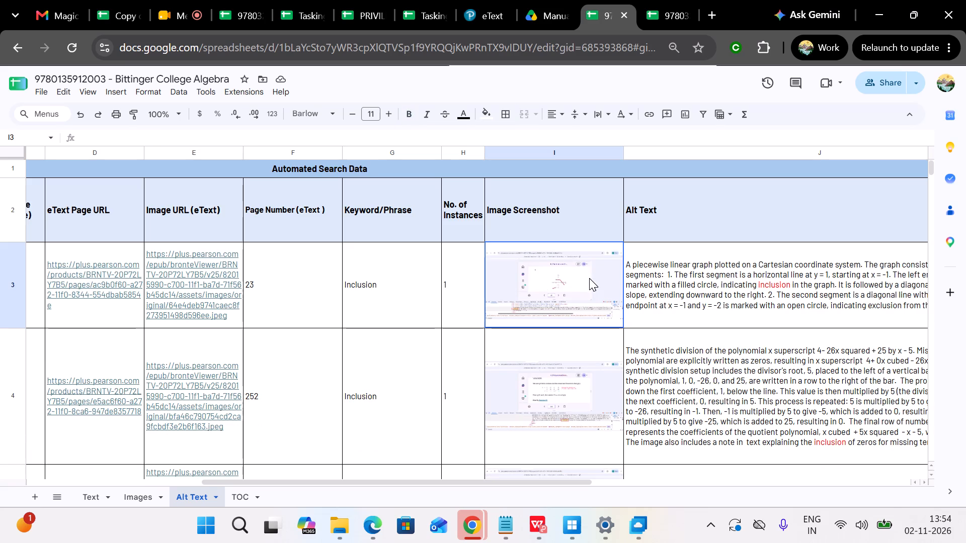
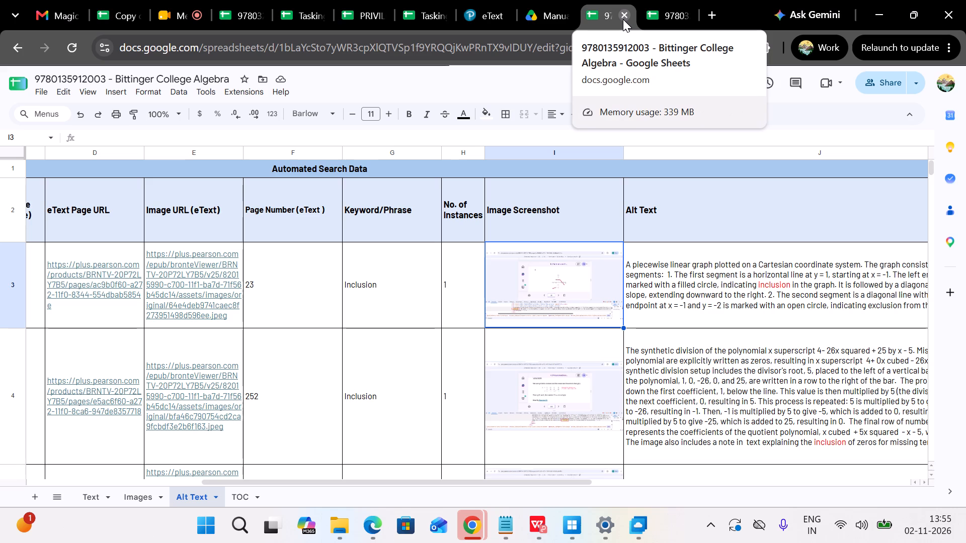
pyautogui.click(128, 506)
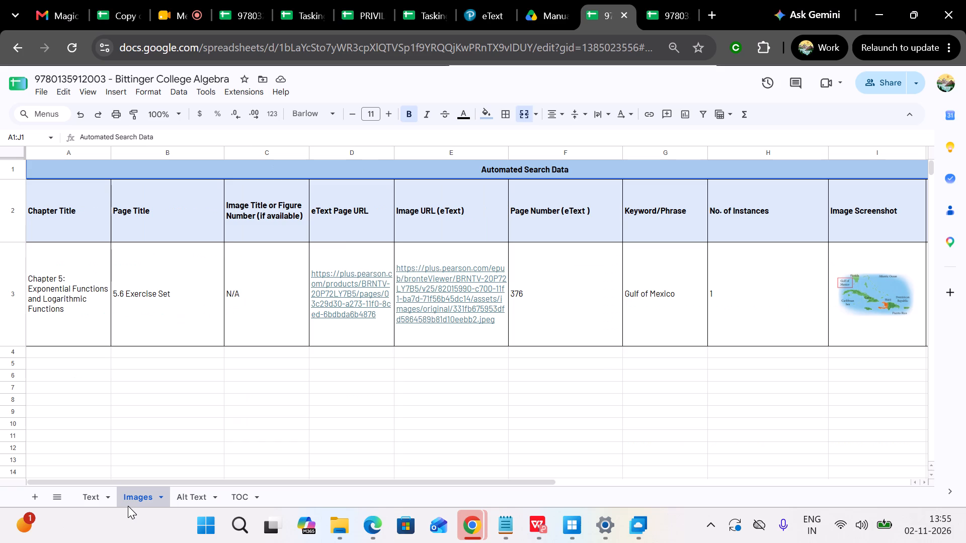
pyautogui.hscroll(-6, 517, 387)
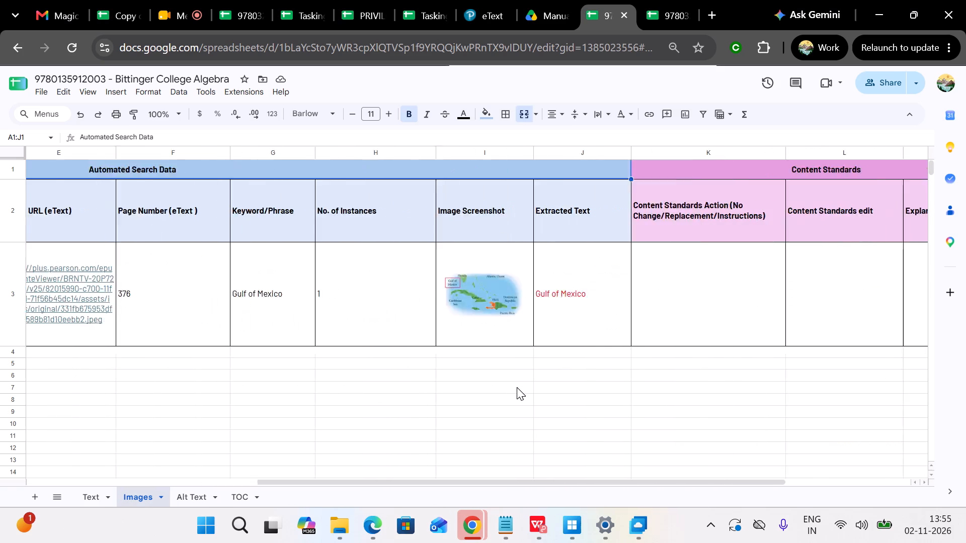
pyautogui.hscroll(-1, 517, 387)
pyautogui.hscroll(6, 517, 387)
pyautogui.hscroll(-9, 517, 387)
pyautogui.hscroll(8, 517, 387)
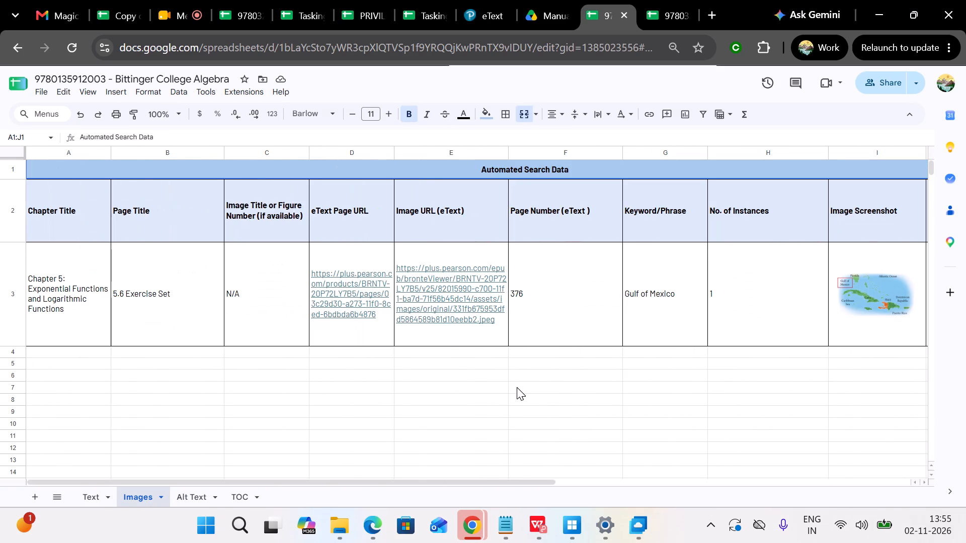
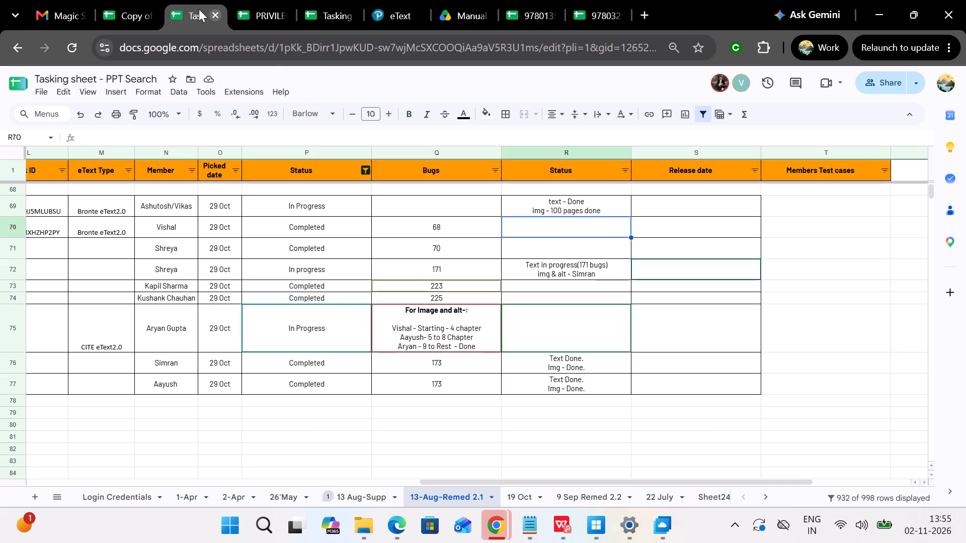
pyautogui.click(190, 9)
pyautogui.click(211, 10)
pyautogui.click(194, 10)
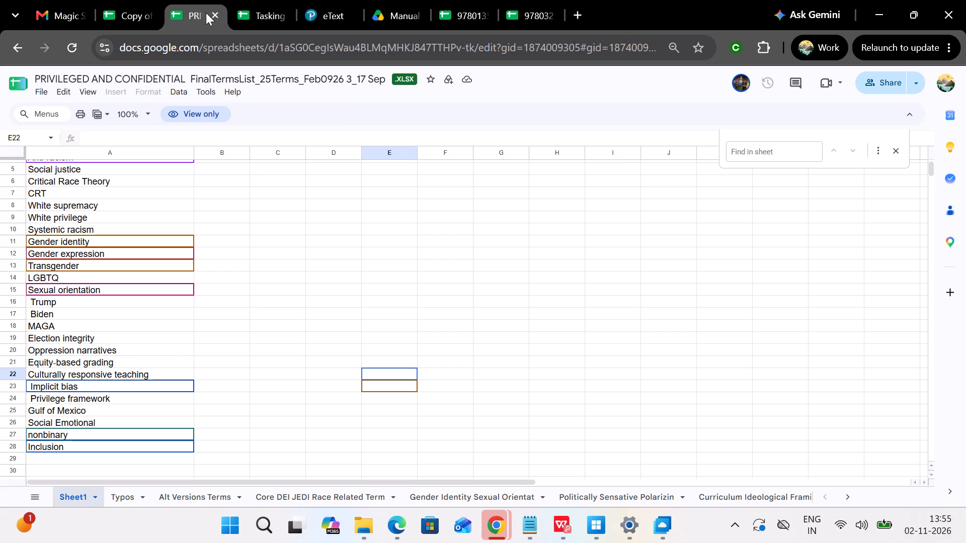
pyautogui.click(247, 19)
pyautogui.click(143, 22)
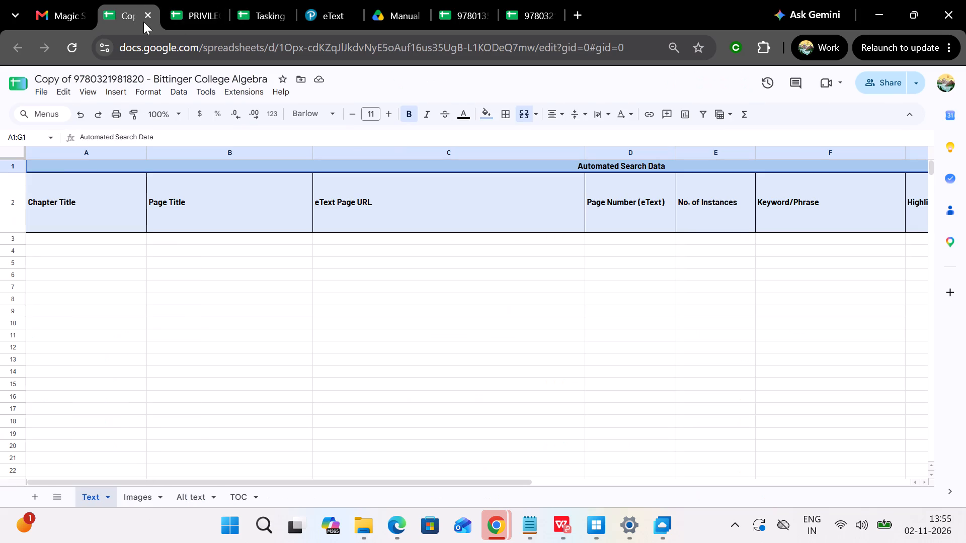
pyautogui.click(143, 10)
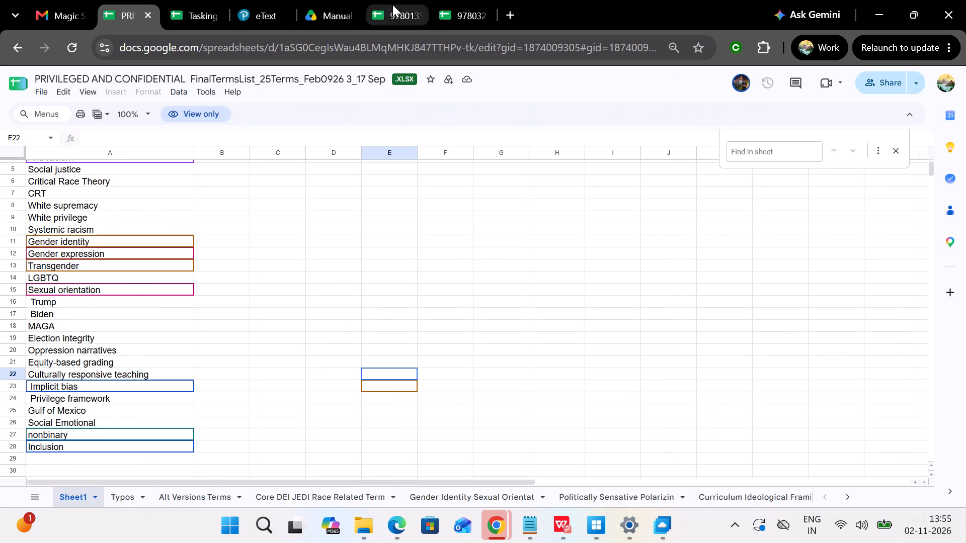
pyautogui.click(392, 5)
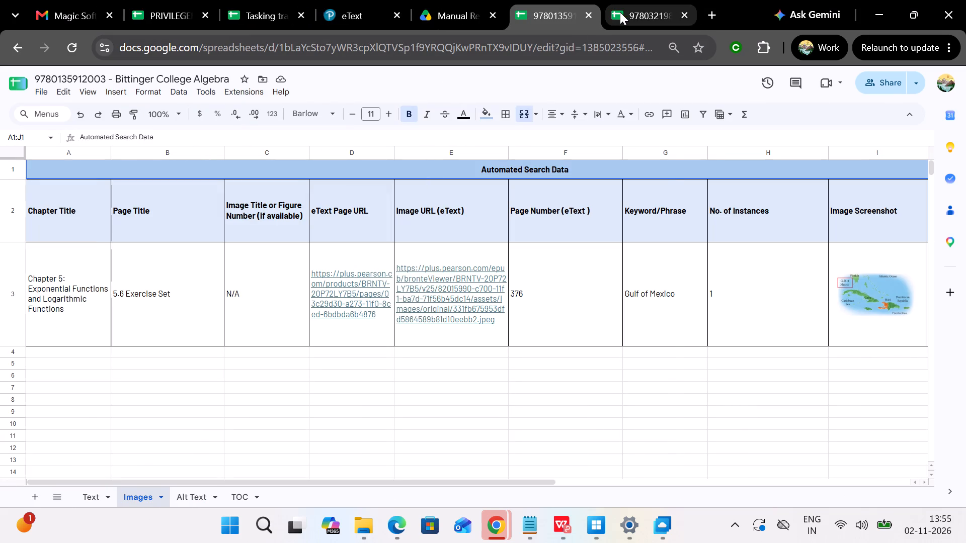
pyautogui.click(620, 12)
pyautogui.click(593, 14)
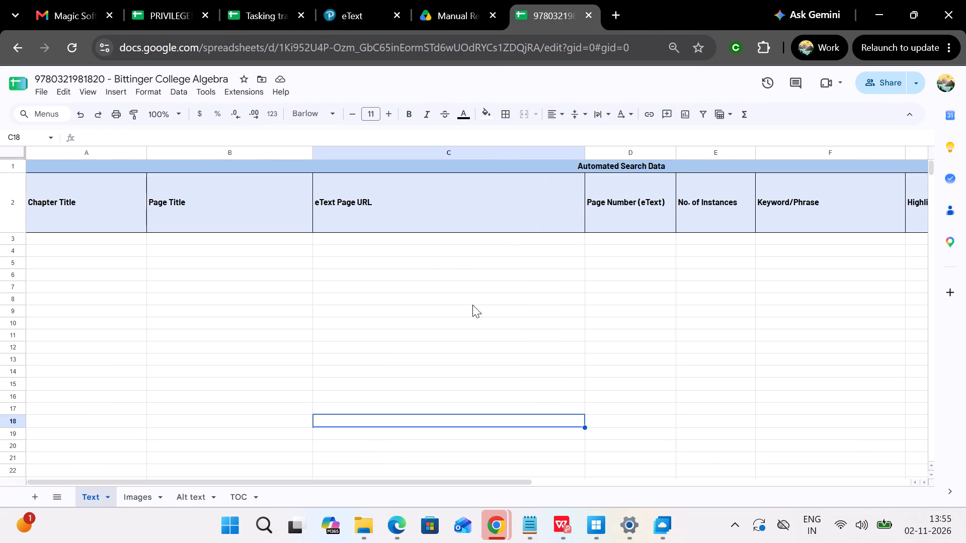
# Search the College Algebra eText for "inclusion", expand the "others" group and open its first result.
pyautogui.click(396, 21)
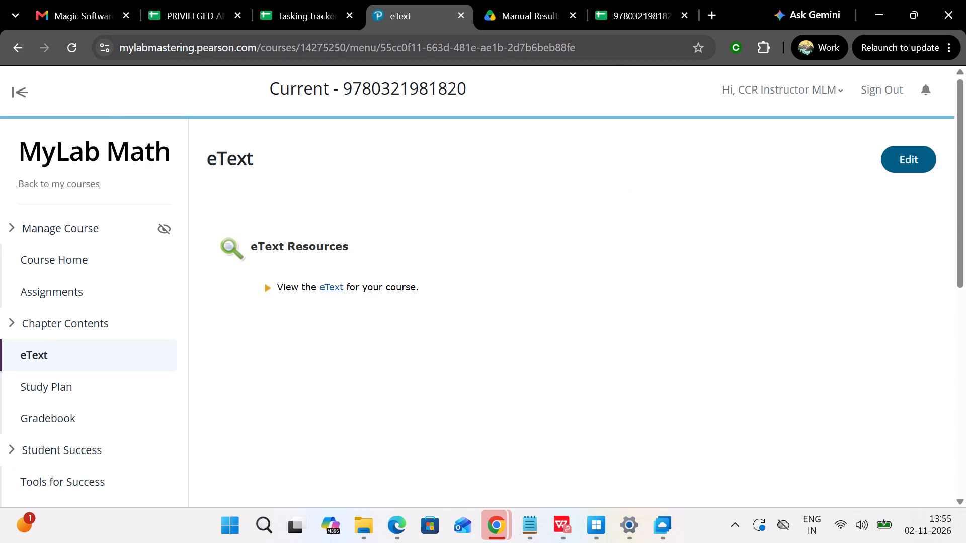
pyautogui.click(606, 21)
pyautogui.hotkey('alt', 'Tab')
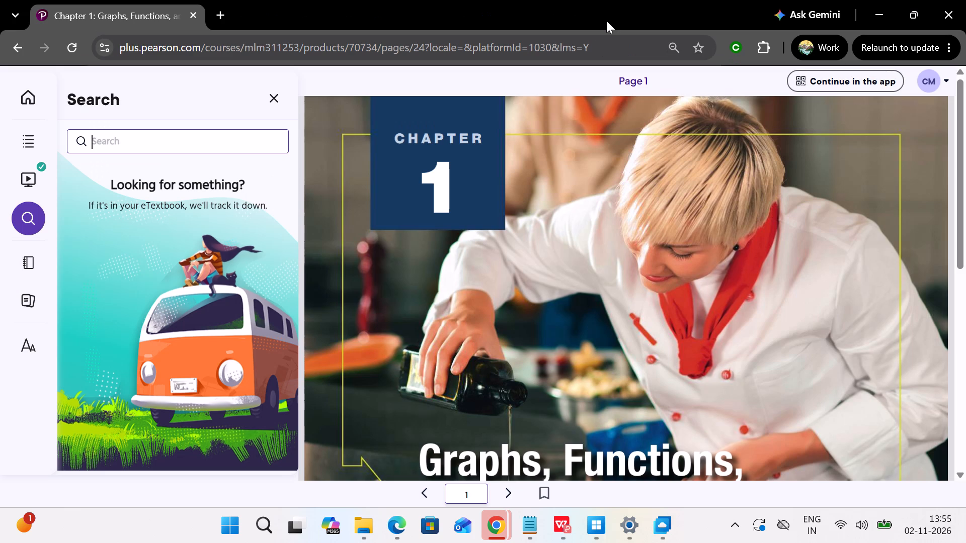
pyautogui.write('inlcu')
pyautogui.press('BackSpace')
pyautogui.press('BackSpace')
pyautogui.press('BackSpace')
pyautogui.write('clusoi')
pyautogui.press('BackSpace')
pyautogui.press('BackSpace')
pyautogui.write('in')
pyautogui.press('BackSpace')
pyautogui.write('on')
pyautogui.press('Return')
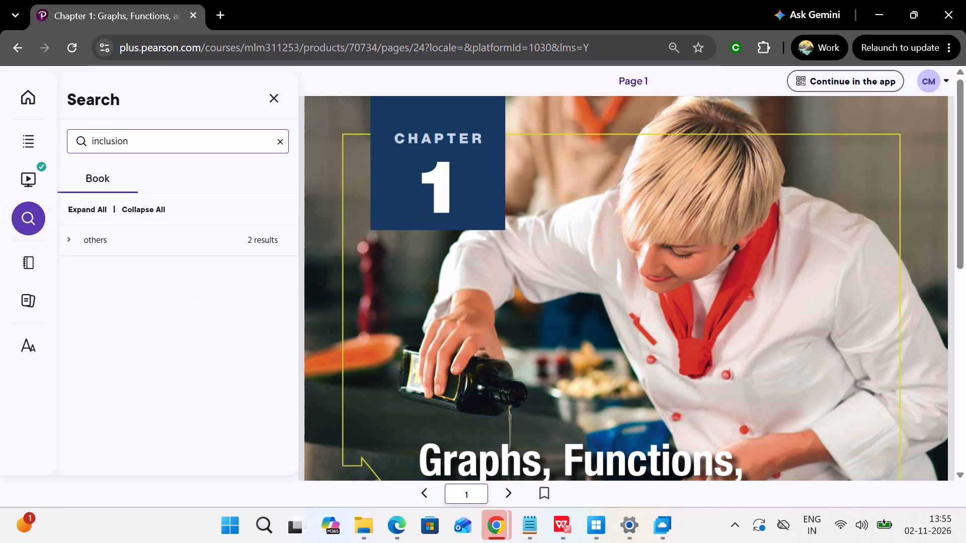
pyautogui.click(209, 237)
pyautogui.click(188, 273)
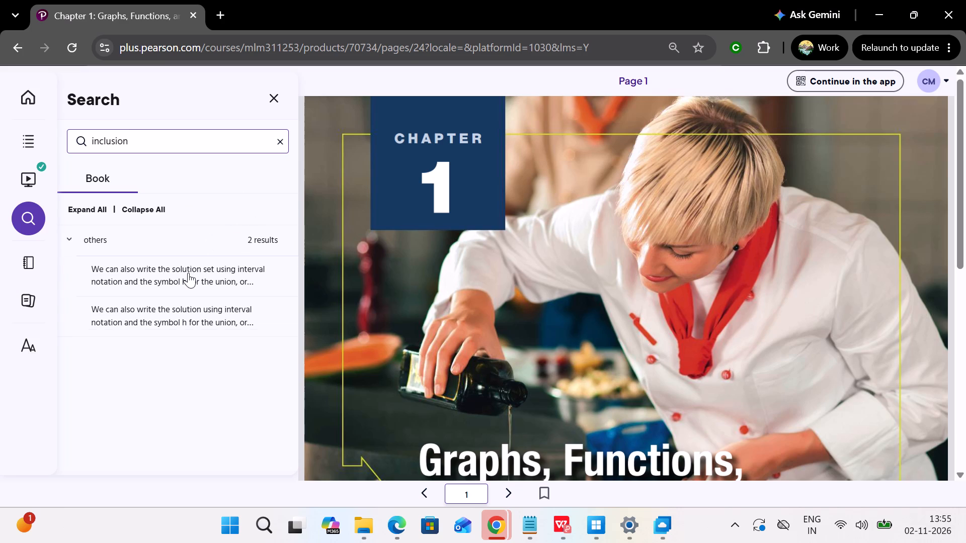
pyautogui.hotkey('alt', 'Tab')
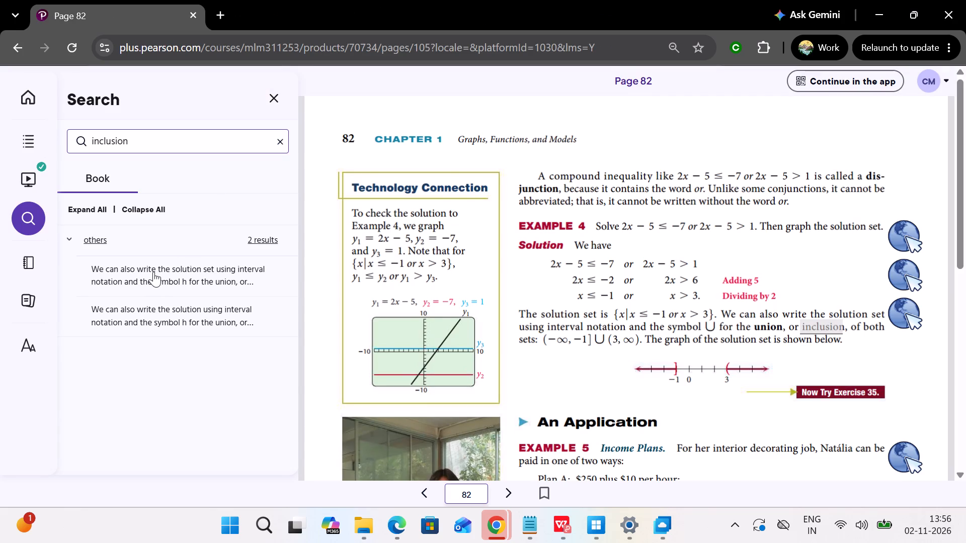
# Reopen the first "inclusion" result, find the word within page 82 of the eText, and clear the find text.
pyautogui.click(195, 273)
pyautogui.click(171, 231)
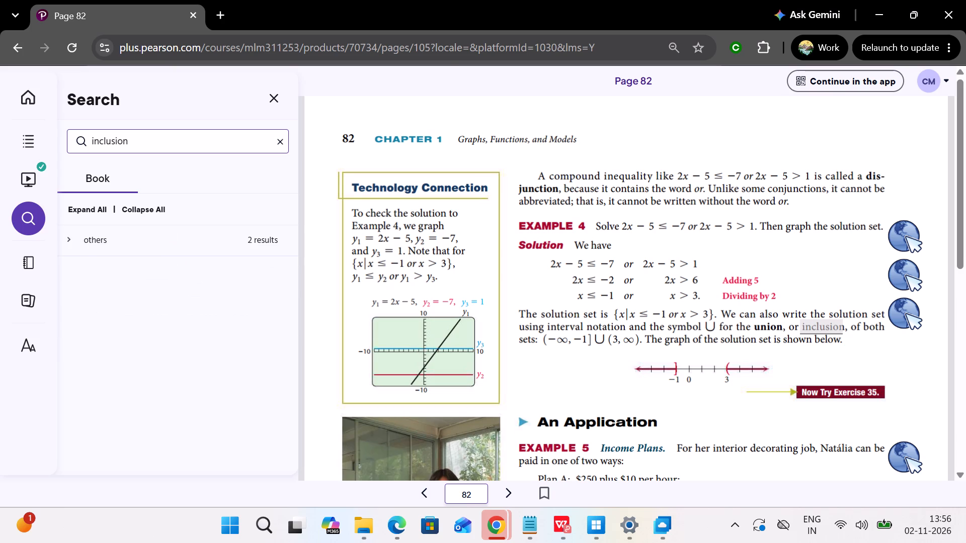
pyautogui.hotkey('ctrl', 'f')
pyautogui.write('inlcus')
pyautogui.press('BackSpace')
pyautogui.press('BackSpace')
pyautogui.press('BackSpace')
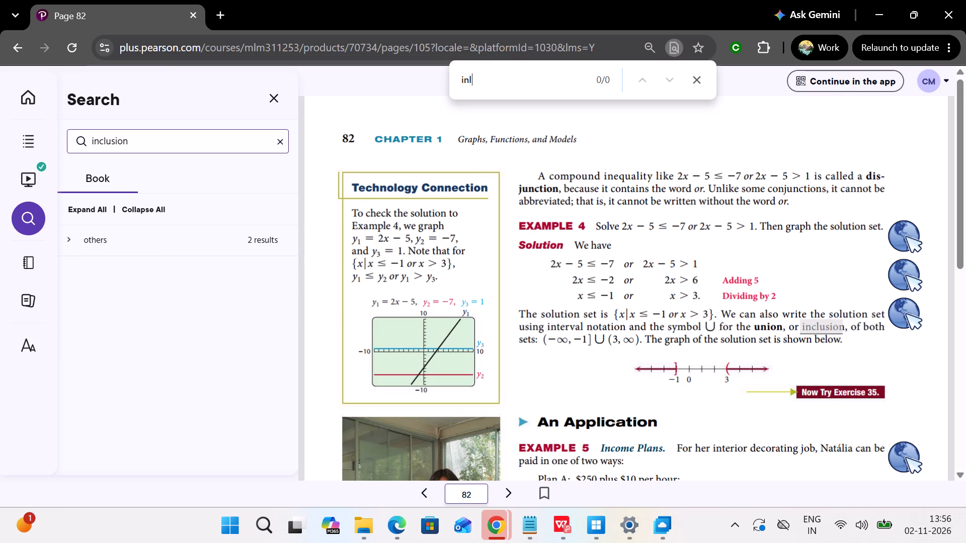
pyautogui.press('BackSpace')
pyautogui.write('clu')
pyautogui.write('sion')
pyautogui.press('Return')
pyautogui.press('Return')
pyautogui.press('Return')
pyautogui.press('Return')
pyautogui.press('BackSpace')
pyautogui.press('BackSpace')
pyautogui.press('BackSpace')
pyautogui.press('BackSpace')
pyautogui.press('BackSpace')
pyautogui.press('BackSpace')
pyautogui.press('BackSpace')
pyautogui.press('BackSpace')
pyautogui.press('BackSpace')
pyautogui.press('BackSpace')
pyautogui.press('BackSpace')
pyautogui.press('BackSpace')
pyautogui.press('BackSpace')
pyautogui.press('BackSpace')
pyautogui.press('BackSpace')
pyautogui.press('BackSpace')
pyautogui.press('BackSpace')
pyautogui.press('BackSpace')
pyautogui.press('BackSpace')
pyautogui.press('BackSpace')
# Copy the page 82 sentence from "We can also write the solution set" through the interval ending (3, ∞).
pyautogui.moveTo(519, 314); pyautogui.dragTo(576, 316)
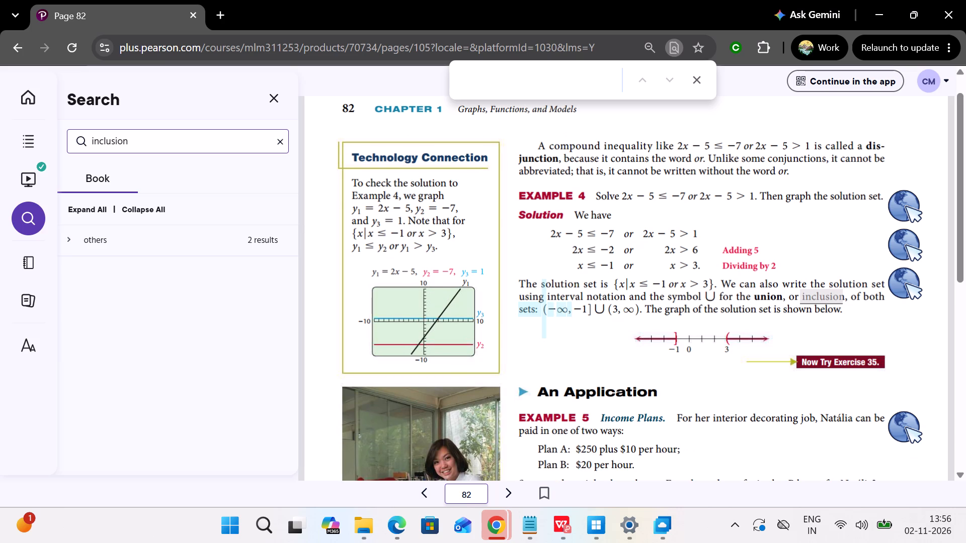
pyautogui.moveTo(576, 316); pyautogui.dragTo(579, 316)
pyautogui.click(579, 316)
pyautogui.click(656, 318)
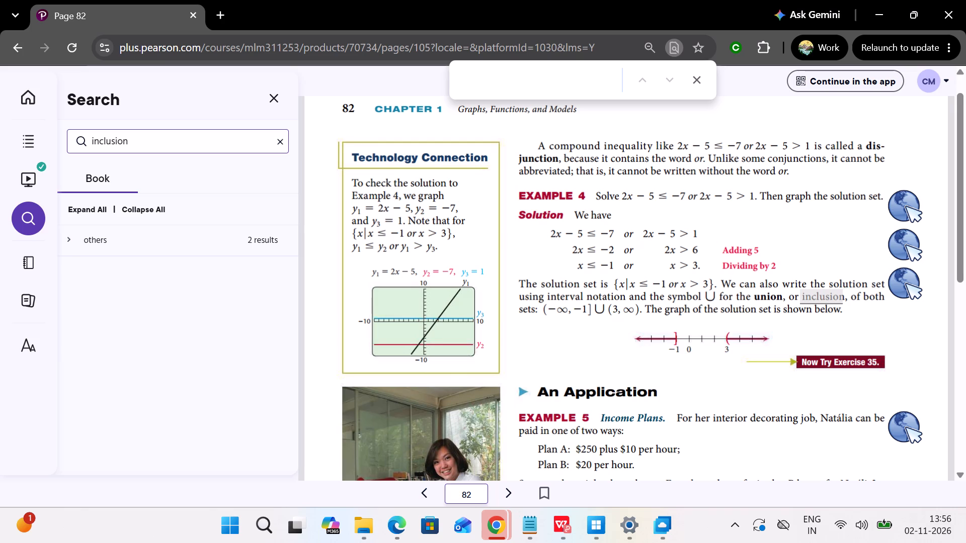
pyautogui.moveTo(723, 283); pyautogui.dragTo(741, 287)
pyautogui.moveTo(741, 287); pyautogui.dragTo(775, 293)
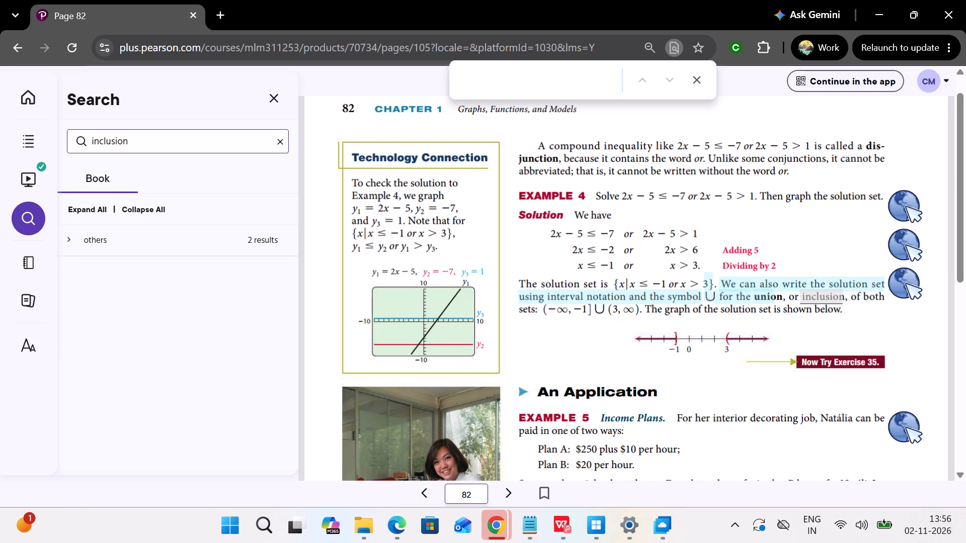
pyautogui.moveTo(775, 293); pyautogui.dragTo(837, 310)
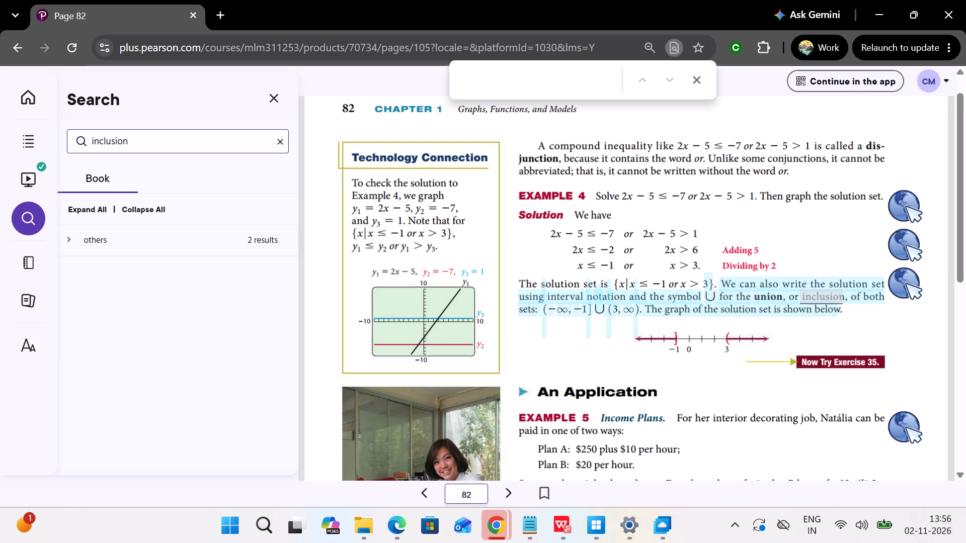
pyautogui.moveTo(837, 310); pyautogui.dragTo(639, 330)
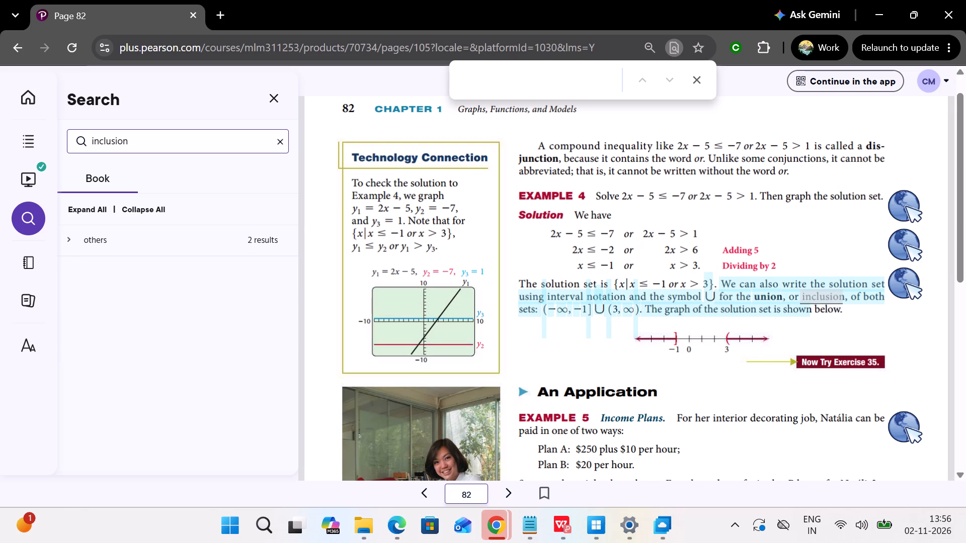
pyautogui.moveTo(639, 330); pyautogui.dragTo(643, 308)
pyautogui.click(566, 395)
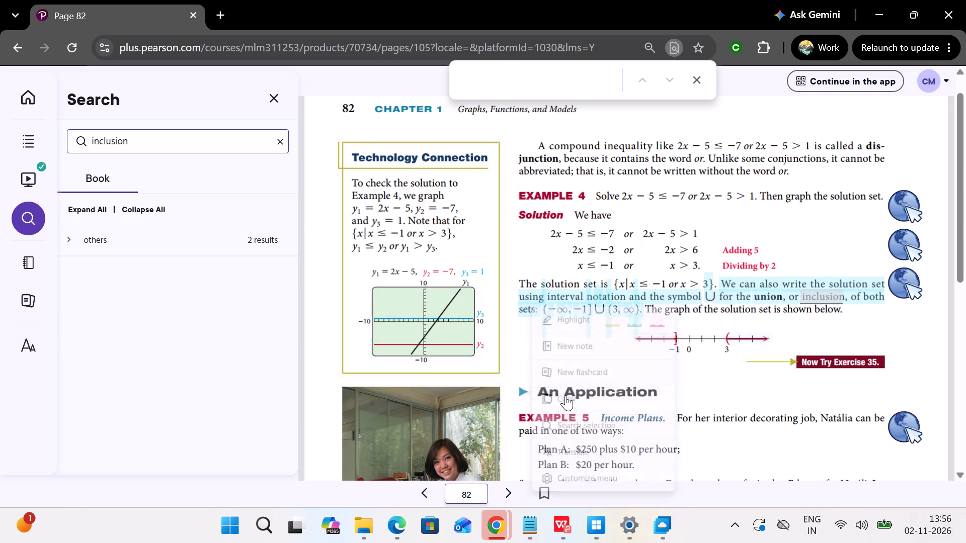
pyautogui.hotkey('alt', 'Tab')
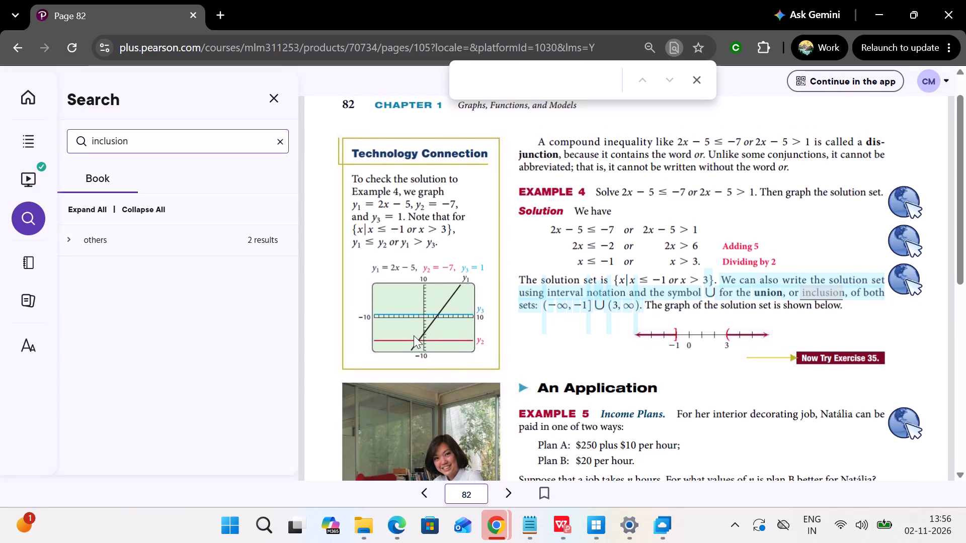
pyautogui.hotkey('alt', 'Tab')
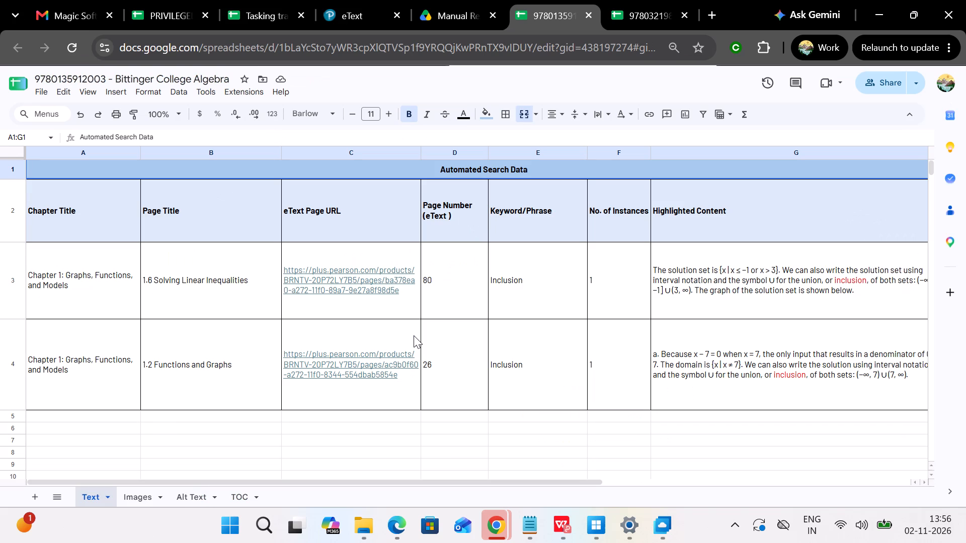
pyautogui.hscroll(-1, 607, 333)
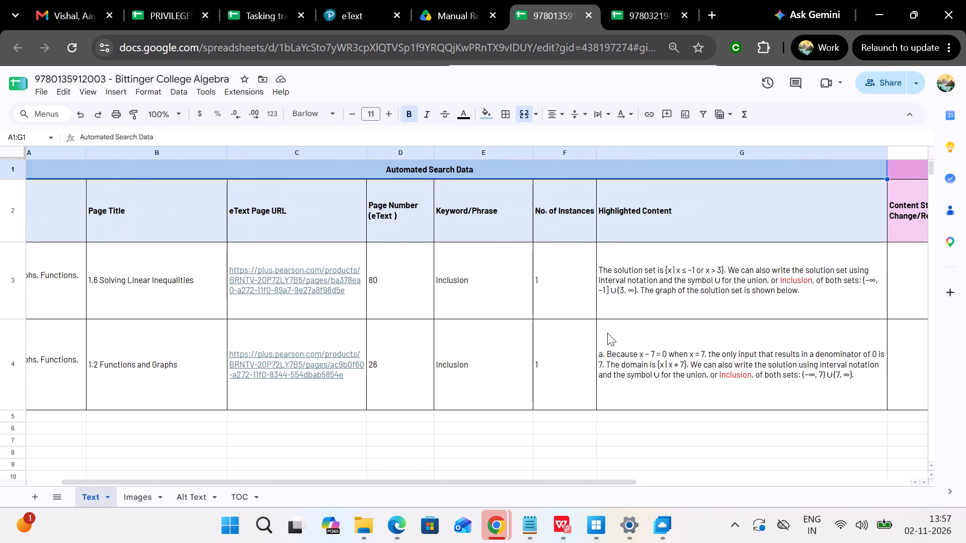
pyautogui.hotkey('alt', 'Tab')
pyautogui.hotkey('alt', 'Tab')
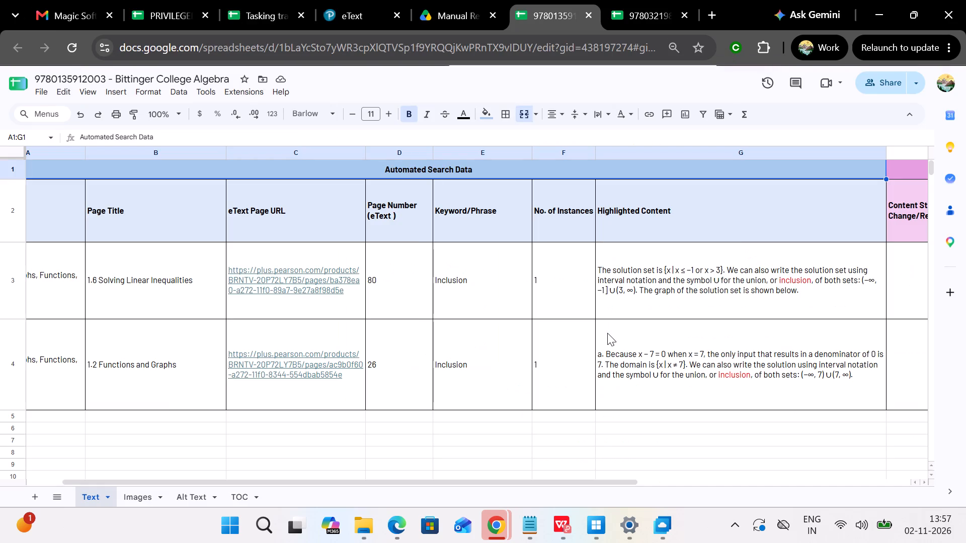
pyautogui.click(666, 291)
pyautogui.hotkey('alt', 'Tab')
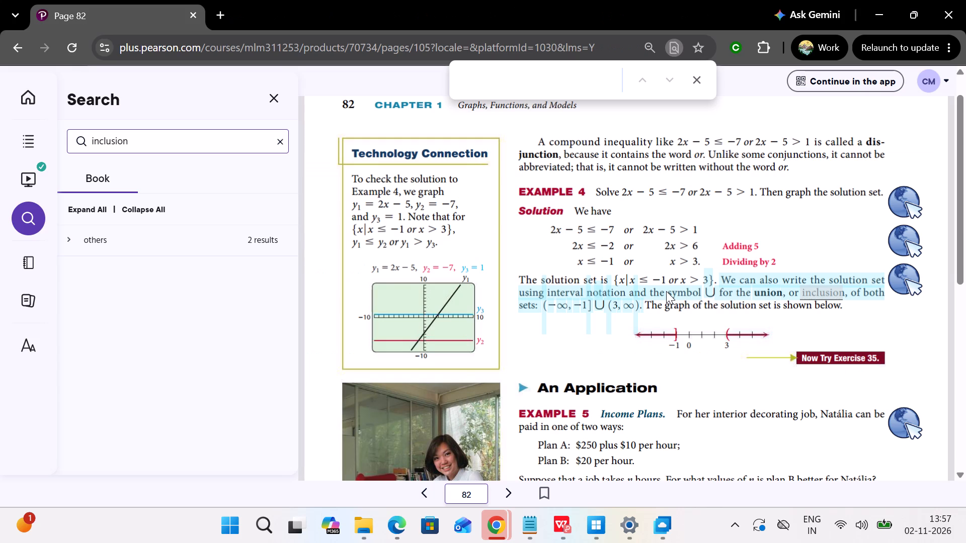
pyautogui.hotkey('alt', 'Tab')
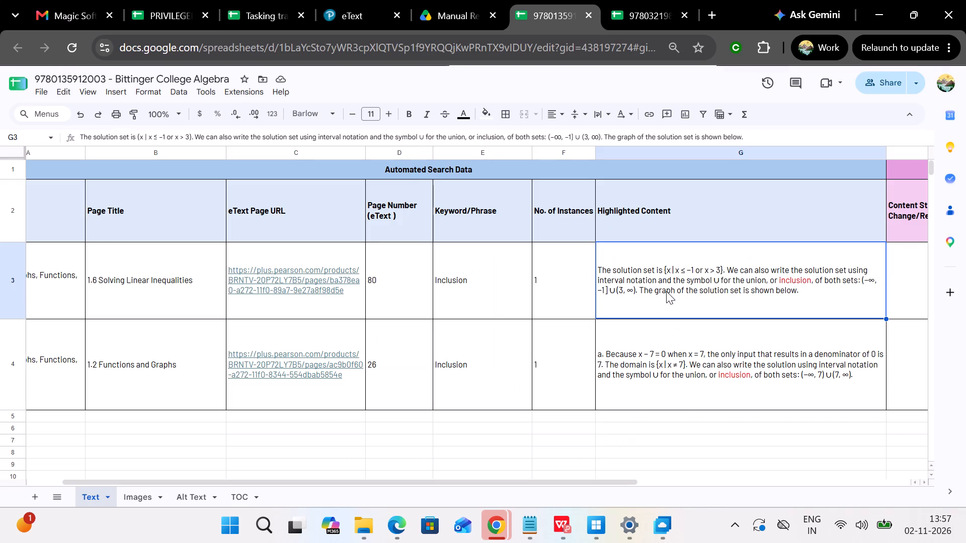
pyautogui.hotkey('alt', 'Tab')
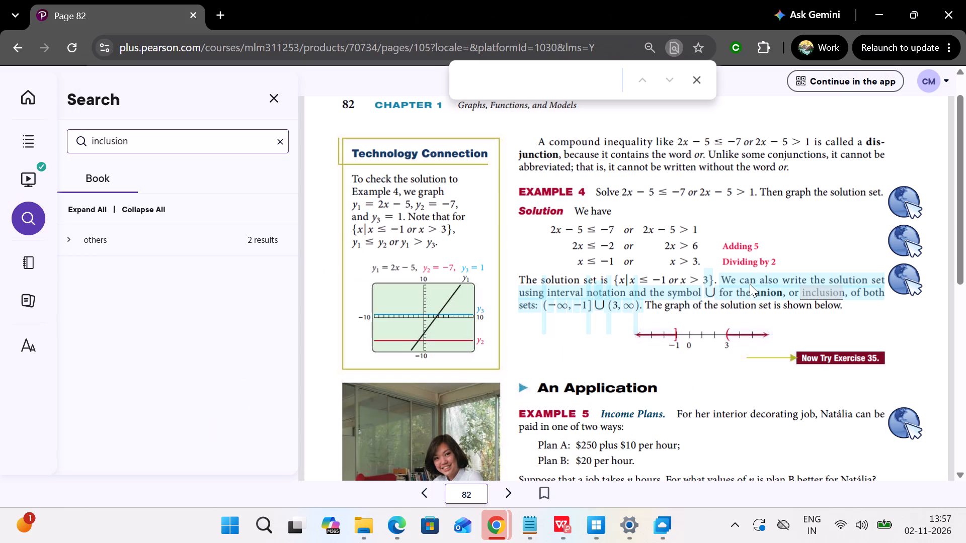
pyautogui.hotkey('alt', 'Tab')
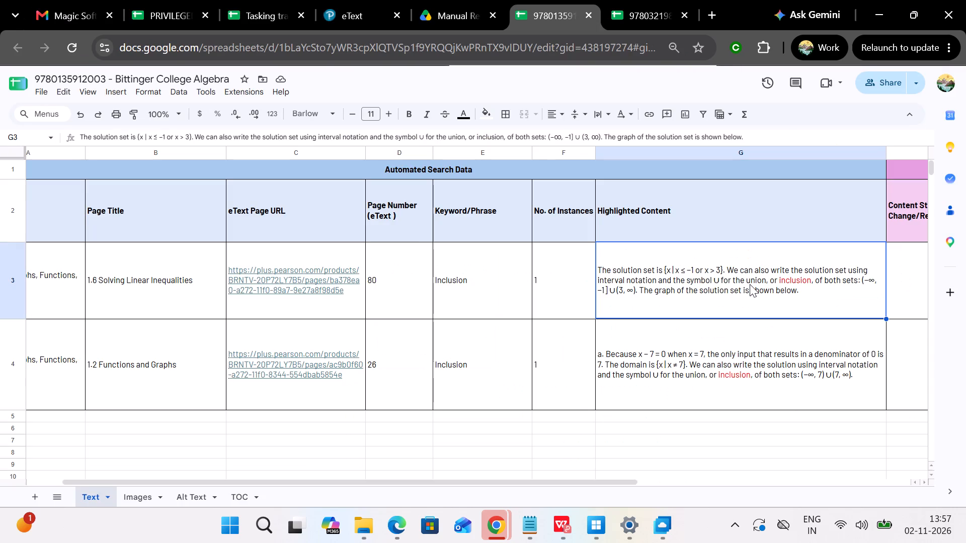
pyautogui.hotkey('alt', 'Tab')
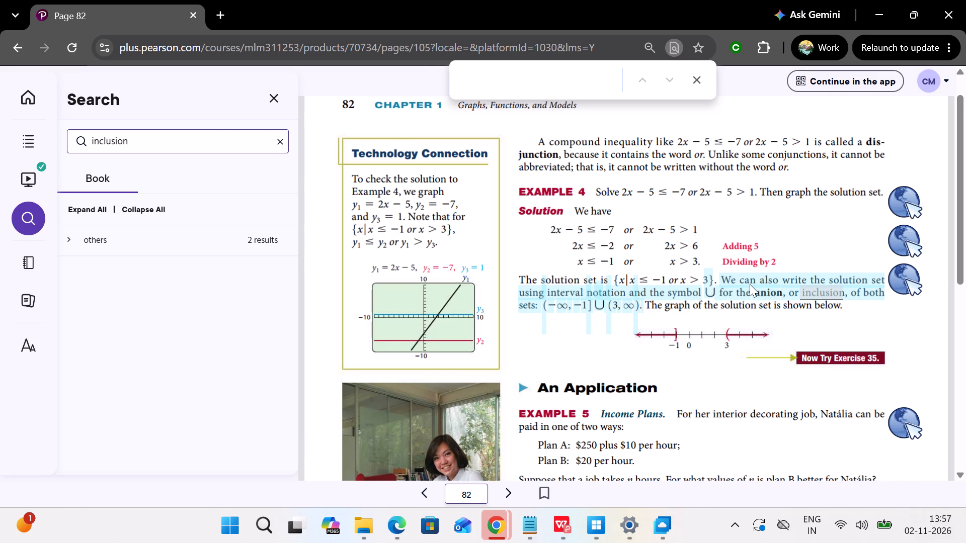
pyautogui.hotkey('alt', 'Tab')
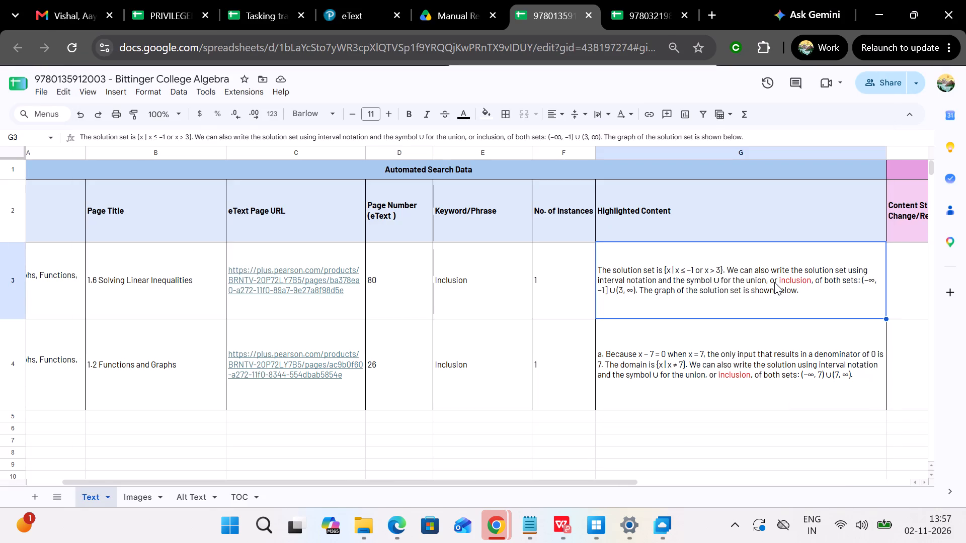
pyautogui.hotkey('alt', 'Tab')
pyautogui.hotkey('alt', 'Tab')
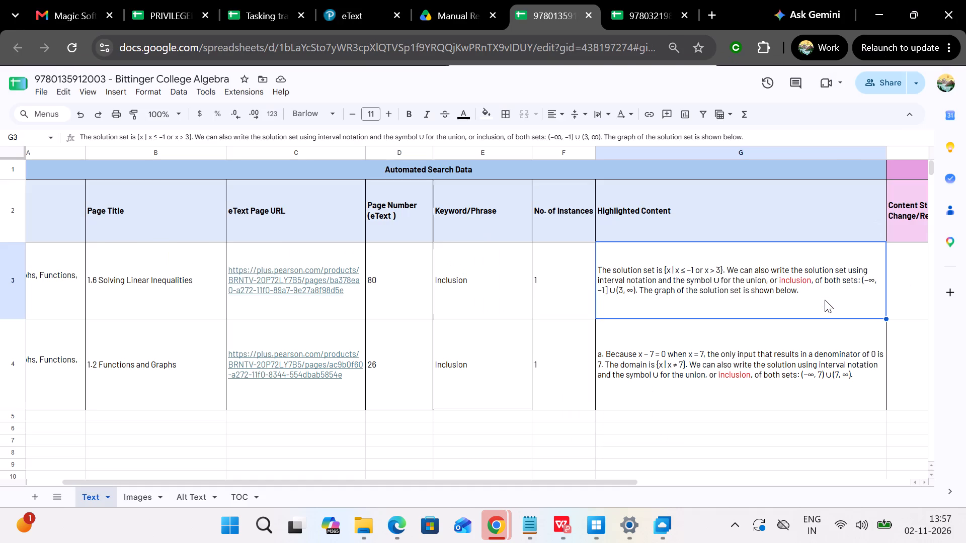
pyautogui.hotkey('alt', 'Tab')
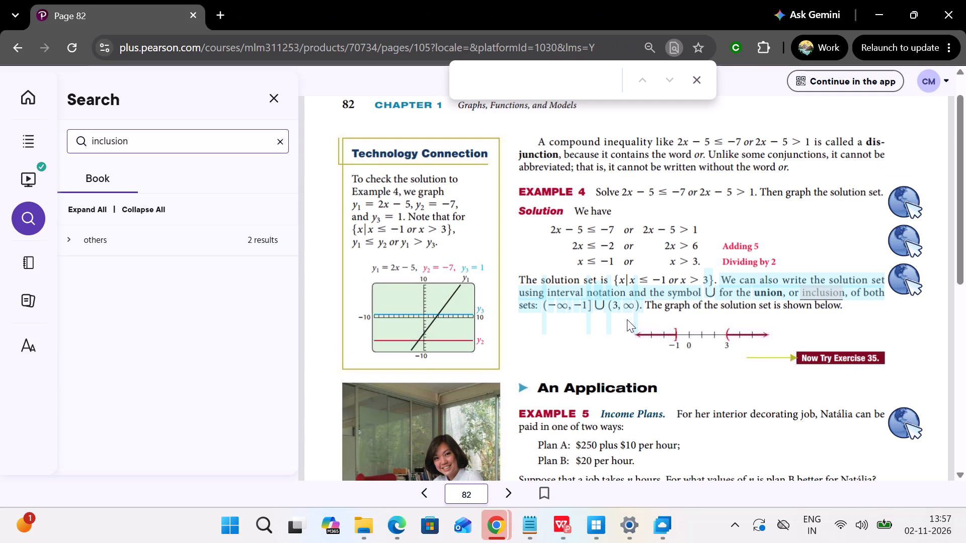
pyautogui.hotkey('alt', 'Tab')
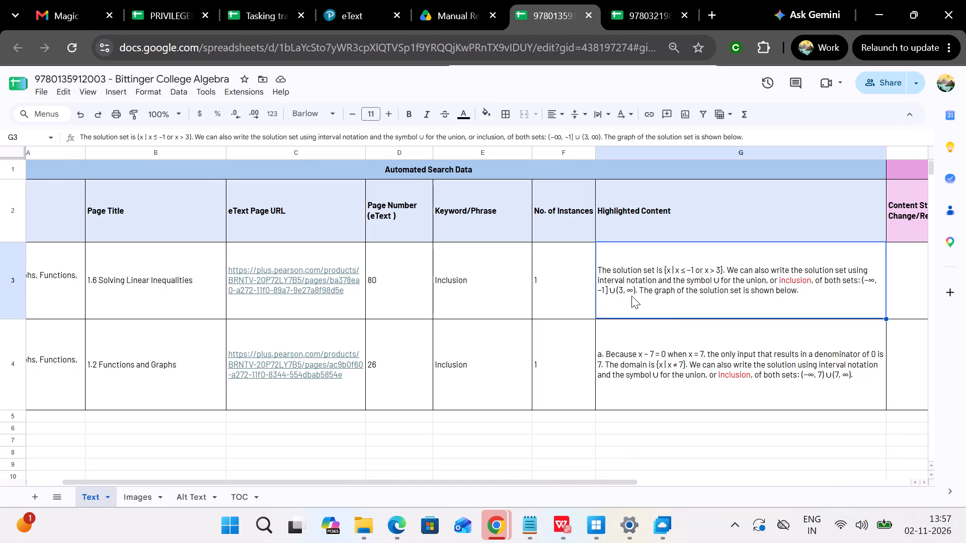
pyautogui.hotkey('alt', 'Tab')
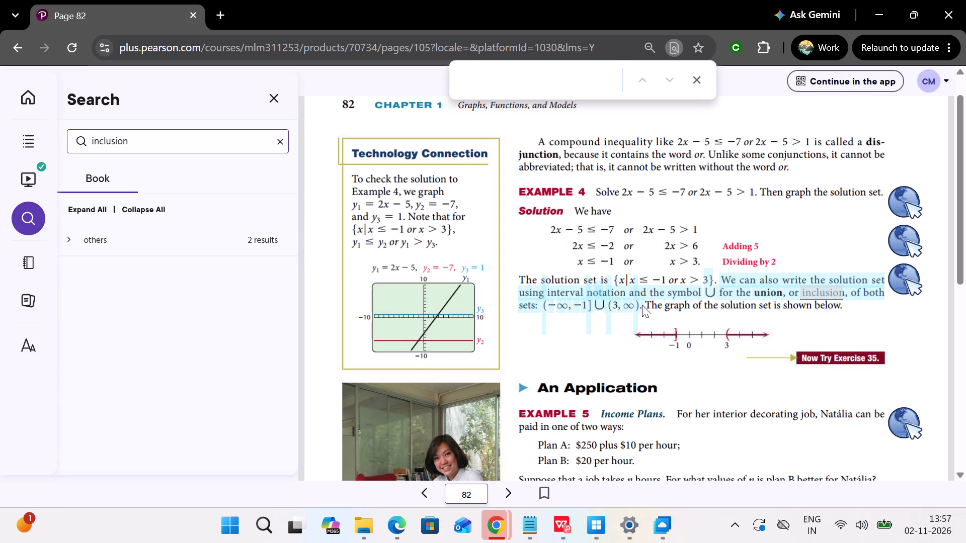
pyautogui.hotkey('alt', 'Tab')
pyautogui.hotkey('alt', 'Tab')
pyautogui.hotkey('alt', 'Tab')
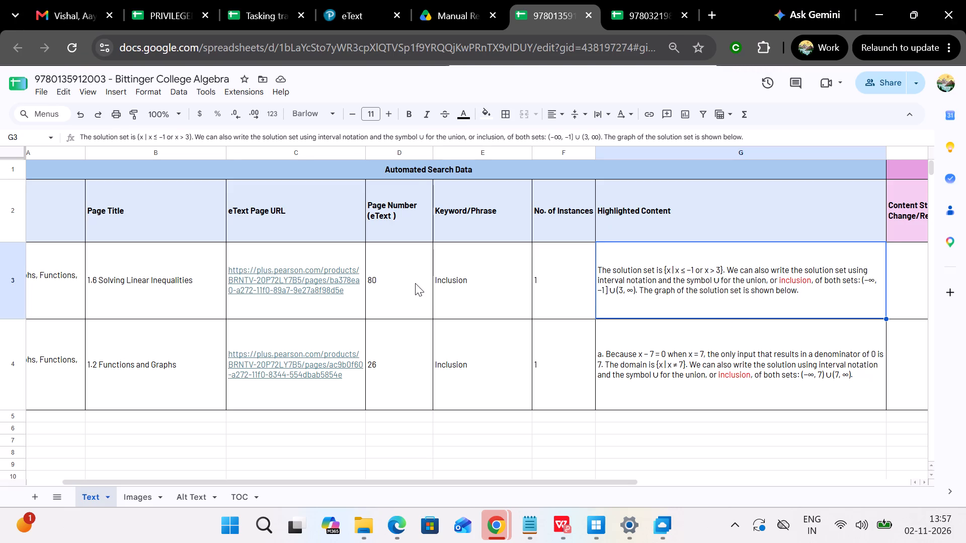
pyautogui.moveTo(415, 283); pyautogui.dragTo(702, 289)
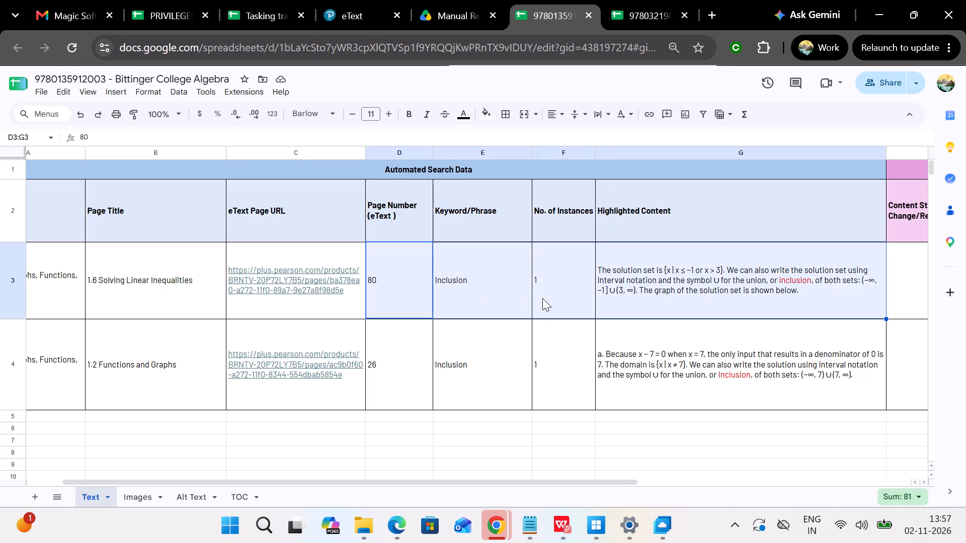
pyautogui.click(457, 374)
pyautogui.moveTo(398, 268); pyautogui.dragTo(557, 318)
pyautogui.click(557, 318)
pyautogui.moveTo(498, 297); pyautogui.dragTo(697, 382)
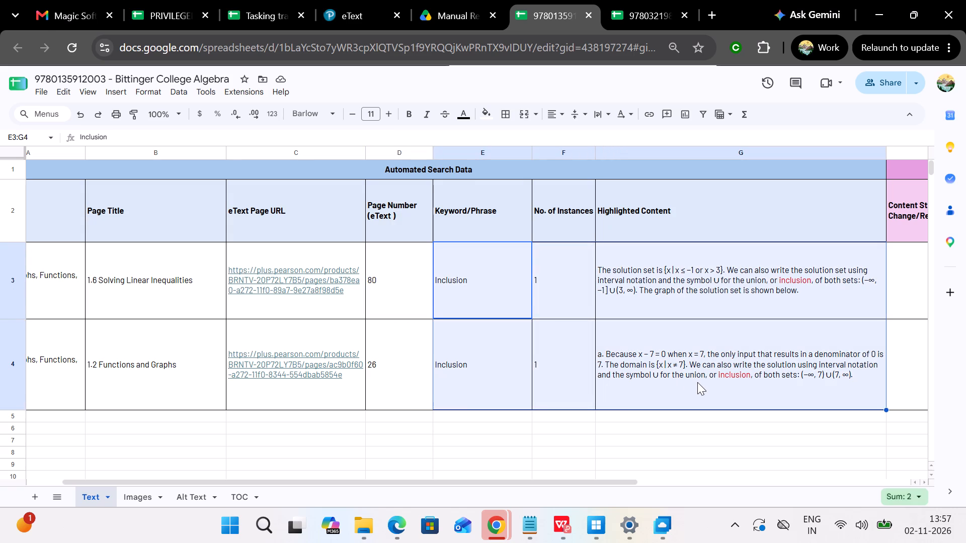
pyautogui.hotkey('ctrl', 'c')
pyautogui.click(617, 19)
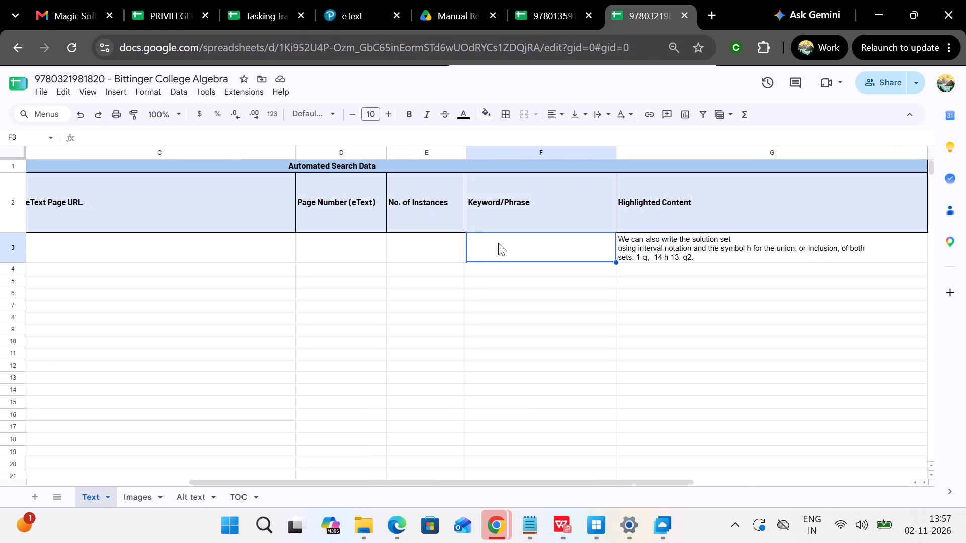
pyautogui.hotkey('ctrl', 'v')
# Move the two pasted passages from H3:H4 into the Highlighted Content column at G3:G4.
pyautogui.scroll(-1, 547, 369)
pyautogui.hscroll(-1, 547, 369)
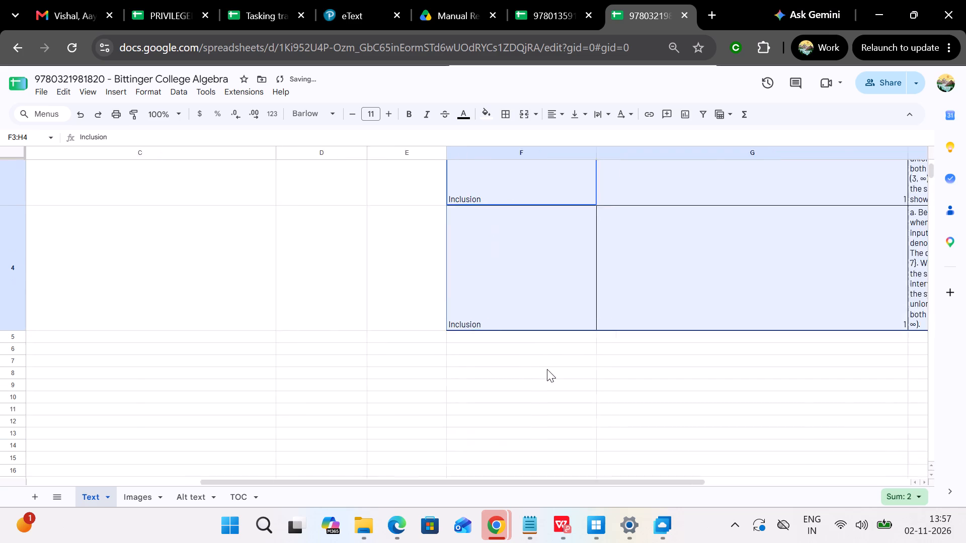
pyautogui.hscroll(-2, 547, 369)
pyautogui.scroll(2, 547, 369)
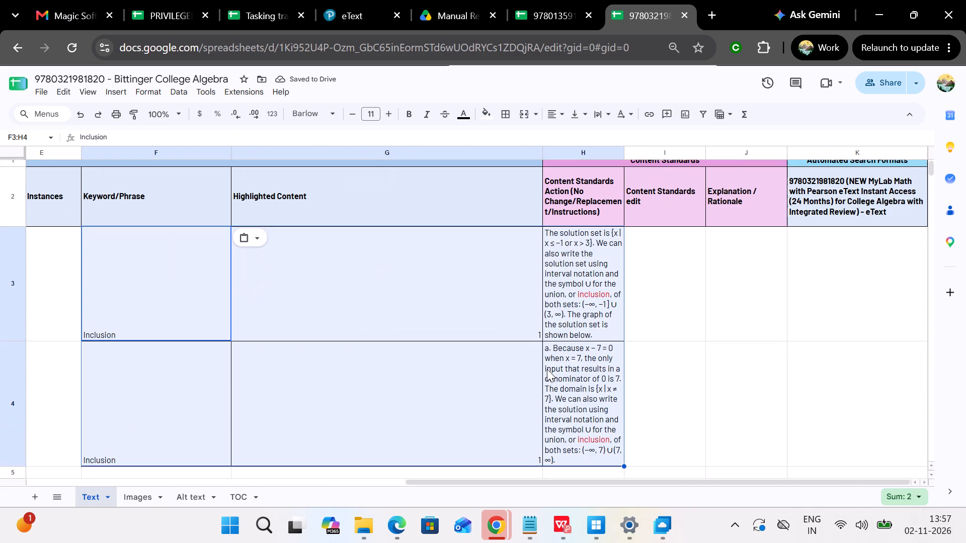
pyautogui.scroll(1, 547, 369)
pyautogui.hscroll(1, 547, 369)
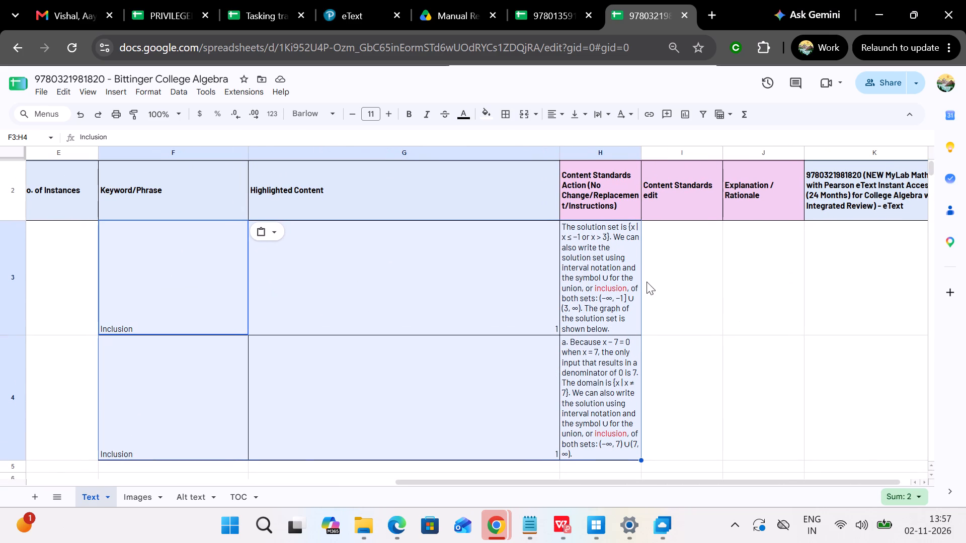
pyautogui.moveTo(618, 277); pyautogui.dragTo(613, 313)
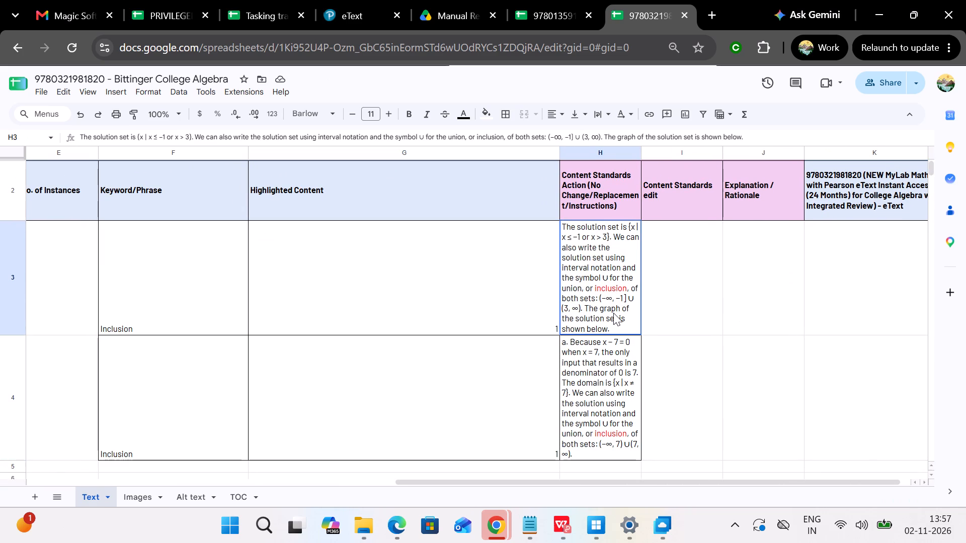
pyautogui.moveTo(613, 313); pyautogui.dragTo(615, 368)
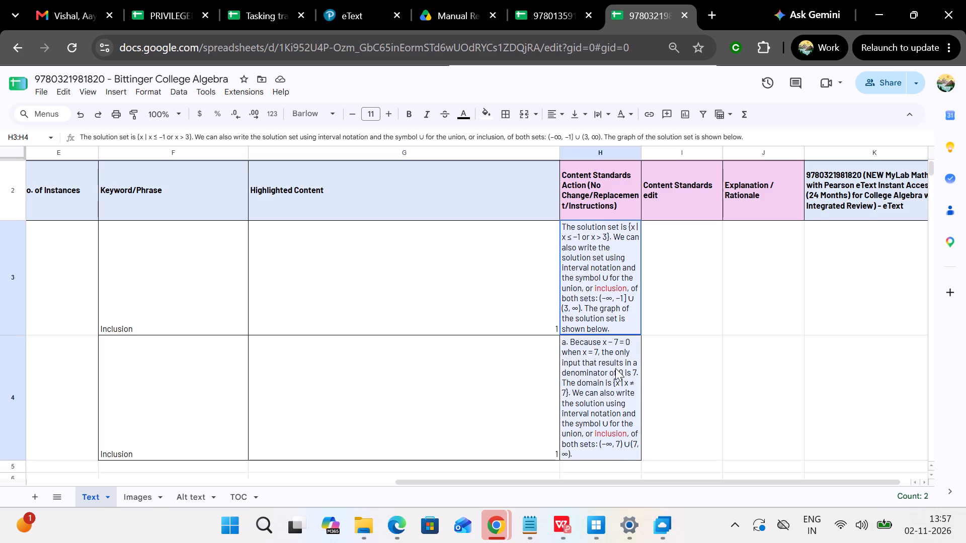
pyautogui.moveTo(615, 368); pyautogui.dragTo(615, 369)
pyautogui.hotkey('ctrl', 'x')
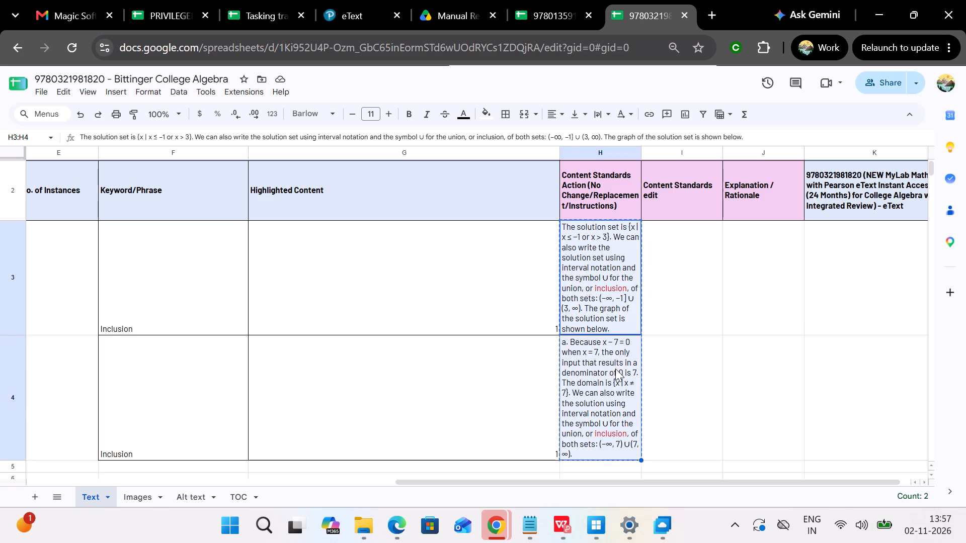
pyautogui.click(469, 327)
pyautogui.hotkey('ctrl', 'v')
# Enter 1 as the No. of Instances for both Inclusion rows in cells E3 and E4.
pyautogui.hscroll(2, 347, 303)
pyautogui.click(214, 248)
pyautogui.press('1')
pyautogui.press('Return')
pyautogui.press('1')
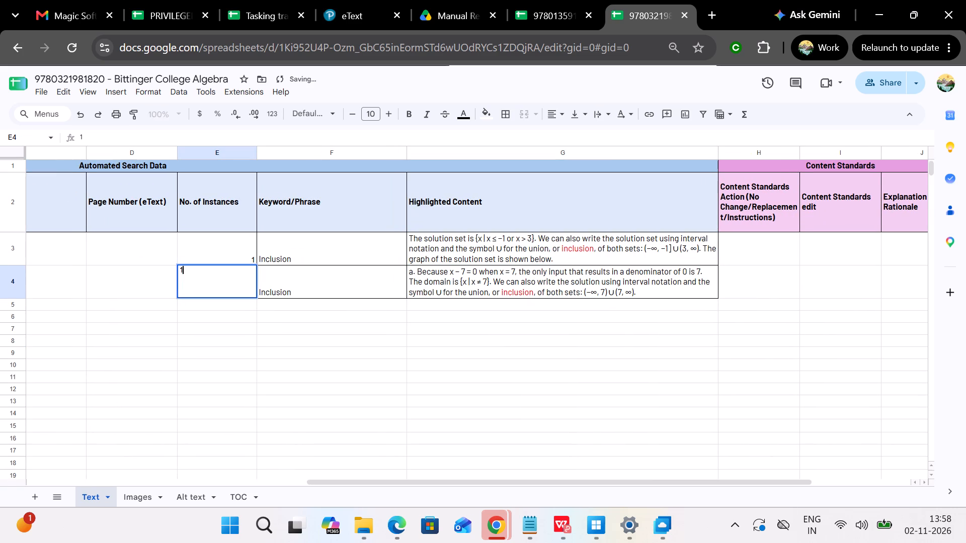
pyautogui.press('Return')
pyautogui.click(102, 240)
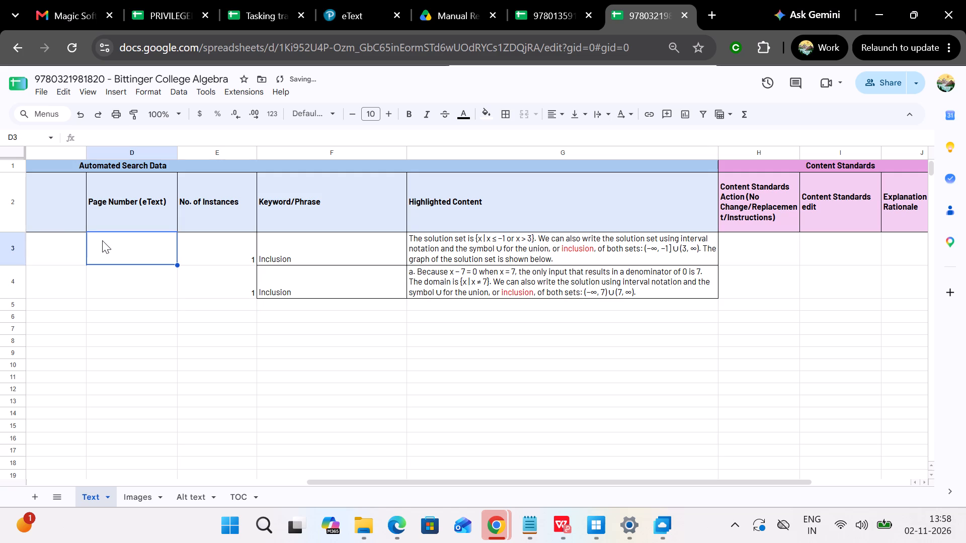
pyautogui.hscroll(2, 102, 240)
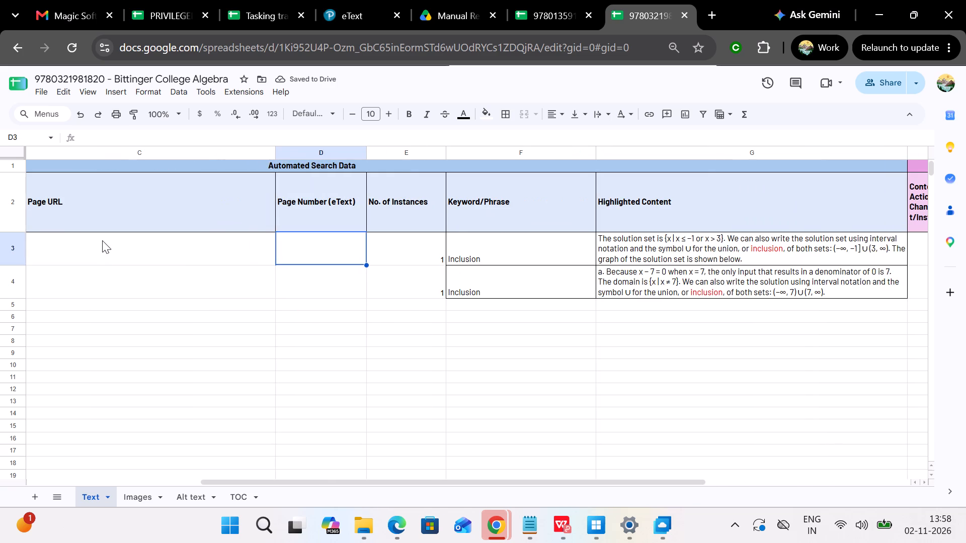
pyautogui.hscroll(2, 102, 240)
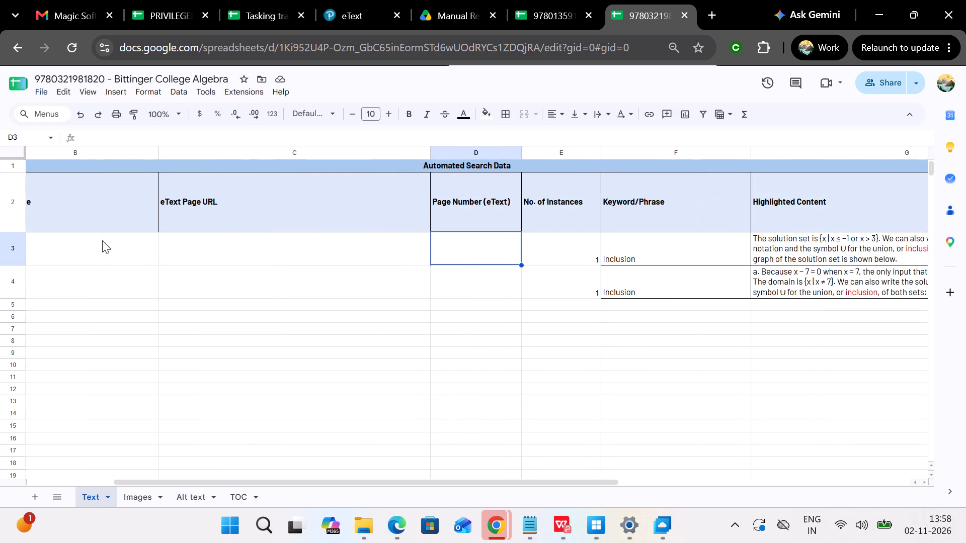
pyautogui.click(185, 265)
pyautogui.hotkey('alt', 'Tab')
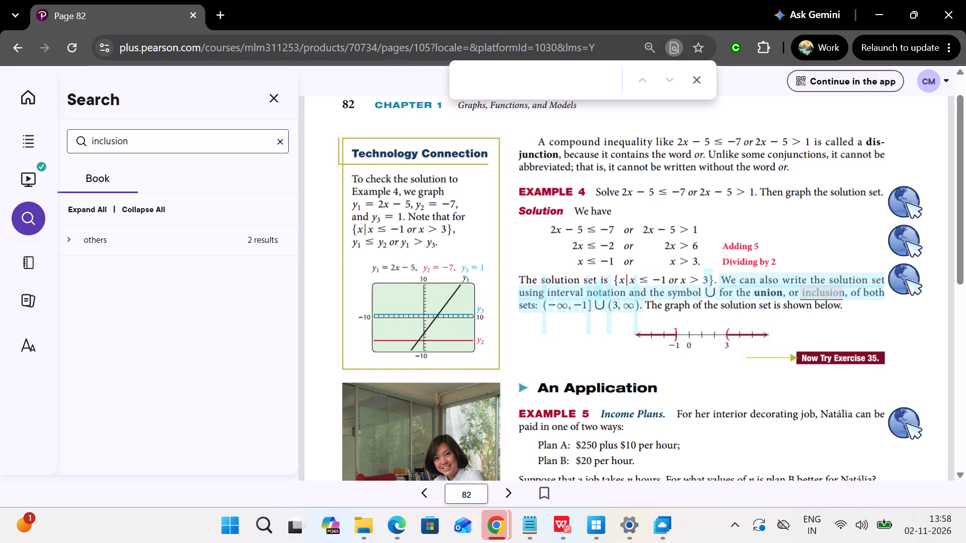
pyautogui.click(389, 51)
pyautogui.hotkey('ctrl', 'c')
pyautogui.hotkey('alt', 'Tab')
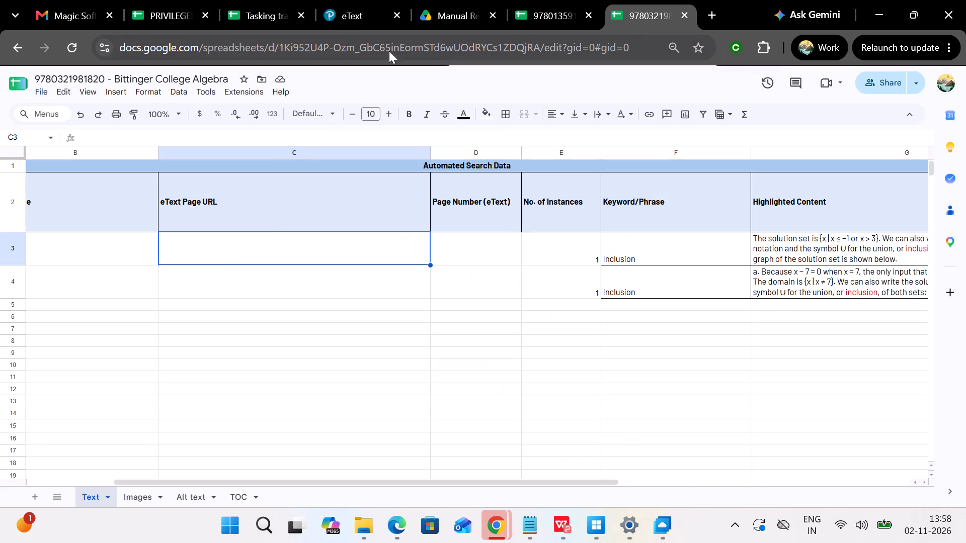
pyautogui.doubleClick(225, 241)
pyautogui.hotkey('ctrl', 'v')
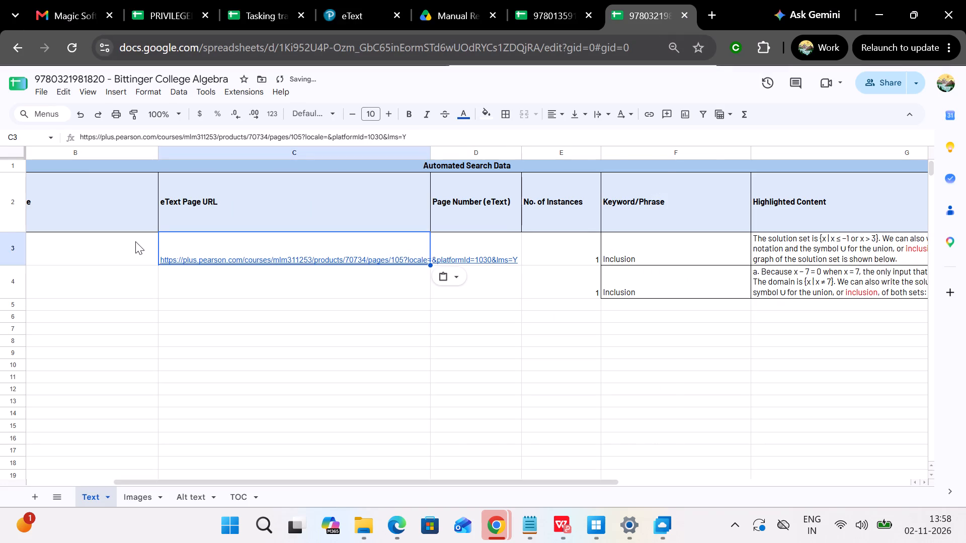
# Switch back to page 82 in the eText window and close the find bar over the page.
pyautogui.click(135, 241)
pyautogui.hscroll(3, 135, 241)
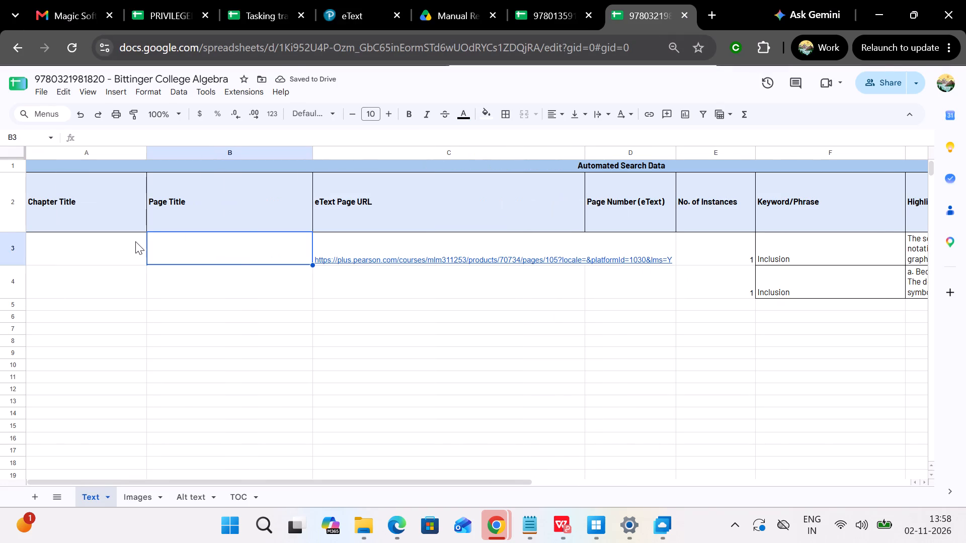
pyautogui.hotkey('alt', 'Tab')
pyautogui.scroll(1, 459, 228)
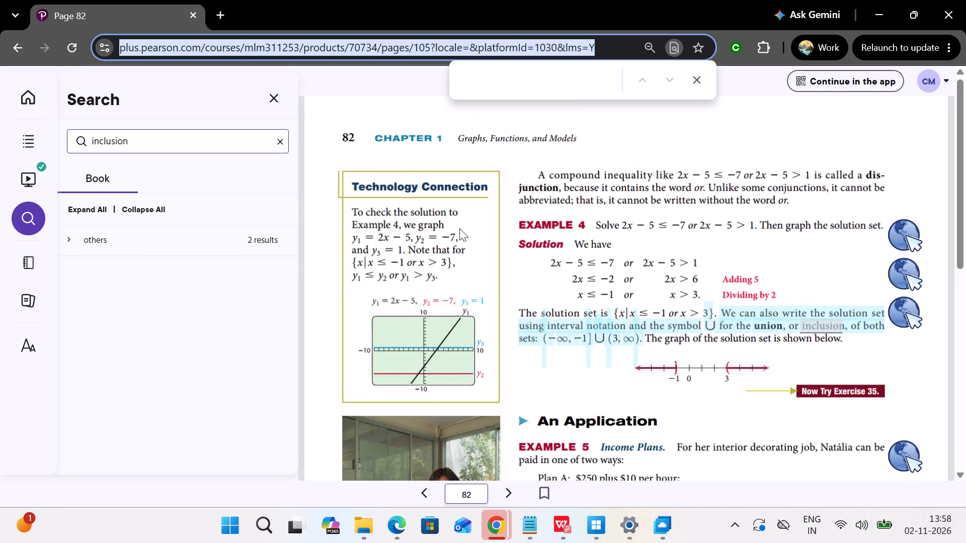
pyautogui.scroll(1, 459, 228)
pyautogui.moveTo(374, 135); pyautogui.dragTo(398, 136)
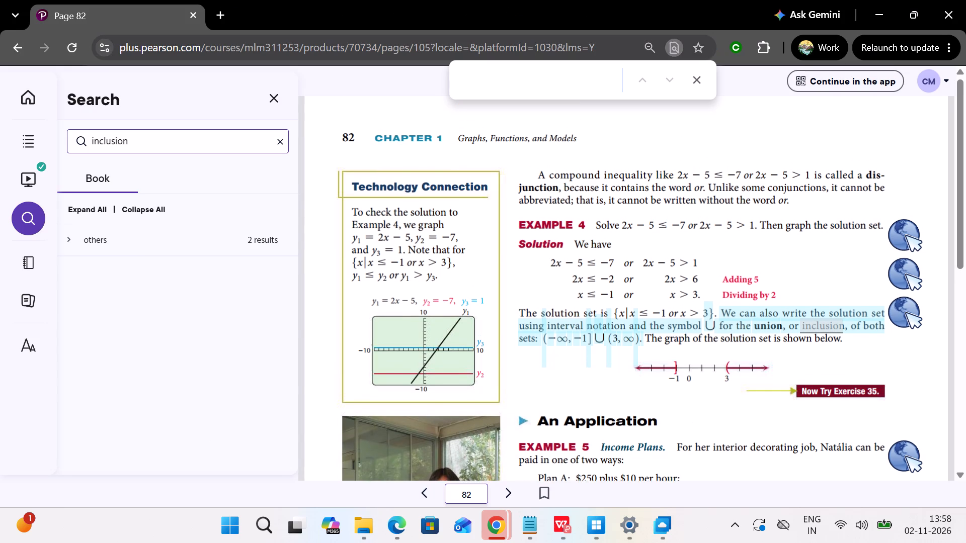
pyautogui.moveTo(375, 110); pyautogui.dragTo(580, 110)
pyautogui.click(693, 73)
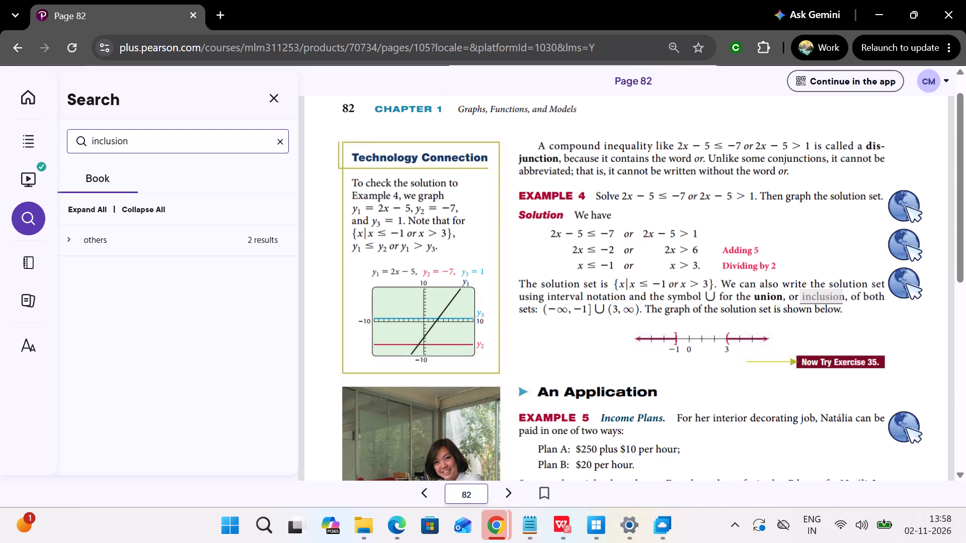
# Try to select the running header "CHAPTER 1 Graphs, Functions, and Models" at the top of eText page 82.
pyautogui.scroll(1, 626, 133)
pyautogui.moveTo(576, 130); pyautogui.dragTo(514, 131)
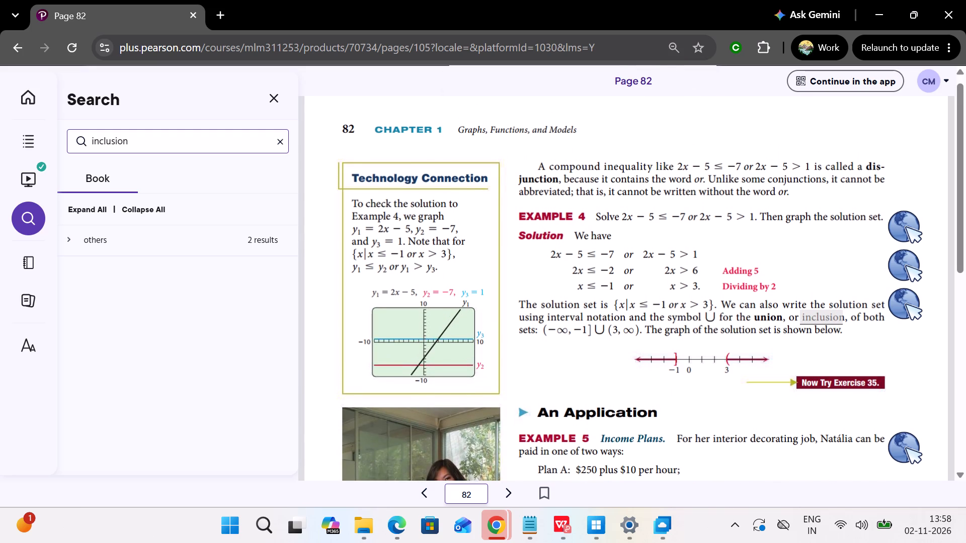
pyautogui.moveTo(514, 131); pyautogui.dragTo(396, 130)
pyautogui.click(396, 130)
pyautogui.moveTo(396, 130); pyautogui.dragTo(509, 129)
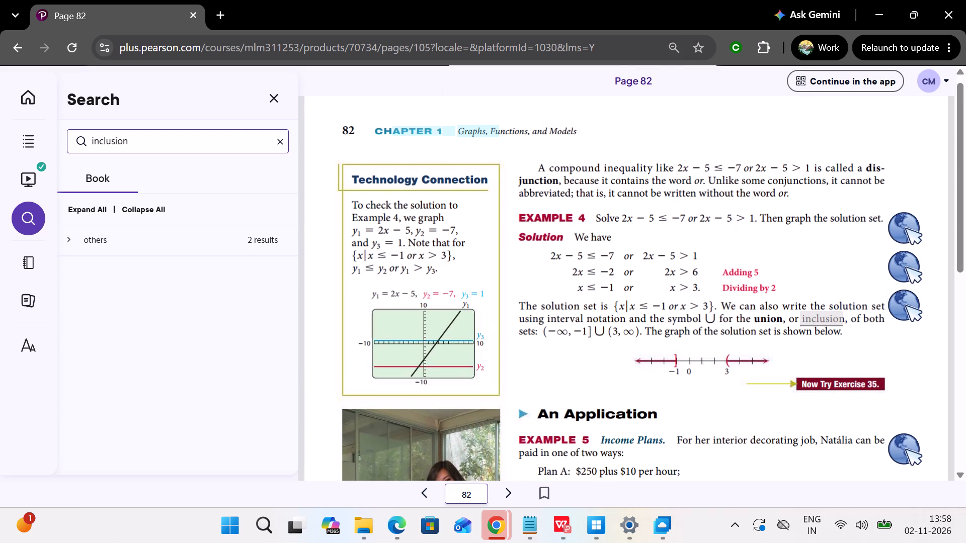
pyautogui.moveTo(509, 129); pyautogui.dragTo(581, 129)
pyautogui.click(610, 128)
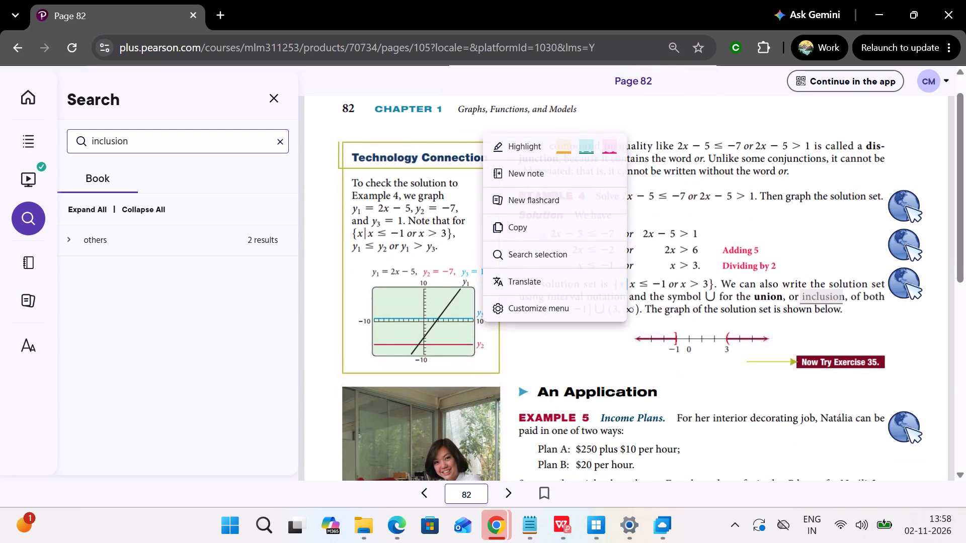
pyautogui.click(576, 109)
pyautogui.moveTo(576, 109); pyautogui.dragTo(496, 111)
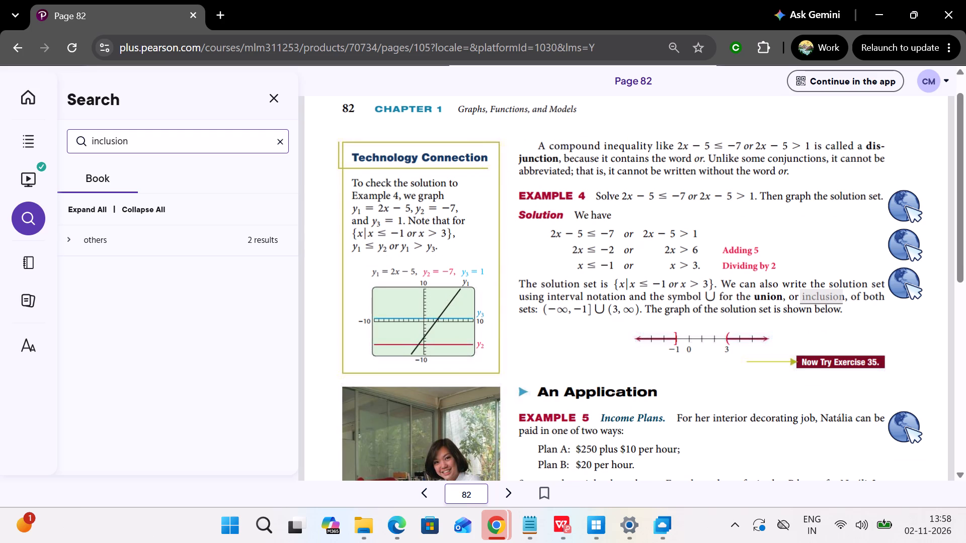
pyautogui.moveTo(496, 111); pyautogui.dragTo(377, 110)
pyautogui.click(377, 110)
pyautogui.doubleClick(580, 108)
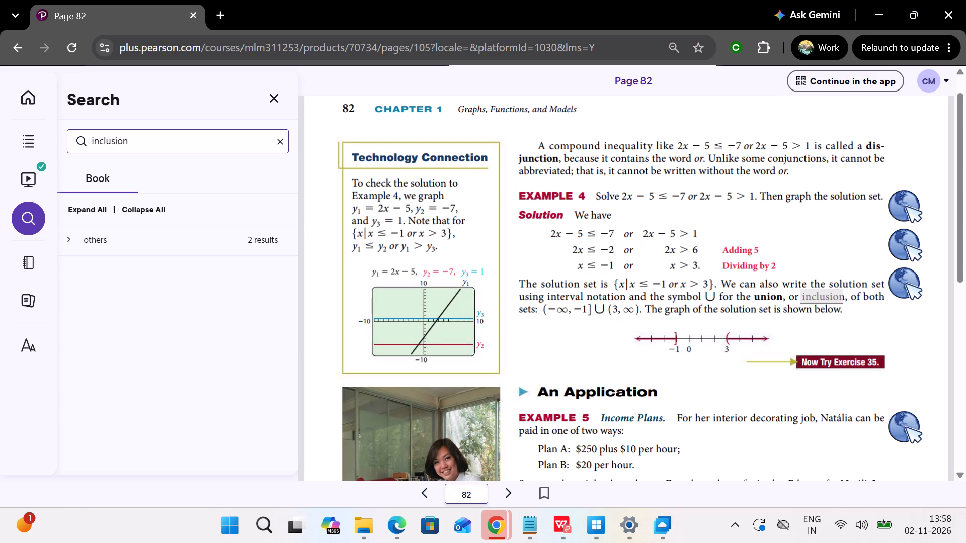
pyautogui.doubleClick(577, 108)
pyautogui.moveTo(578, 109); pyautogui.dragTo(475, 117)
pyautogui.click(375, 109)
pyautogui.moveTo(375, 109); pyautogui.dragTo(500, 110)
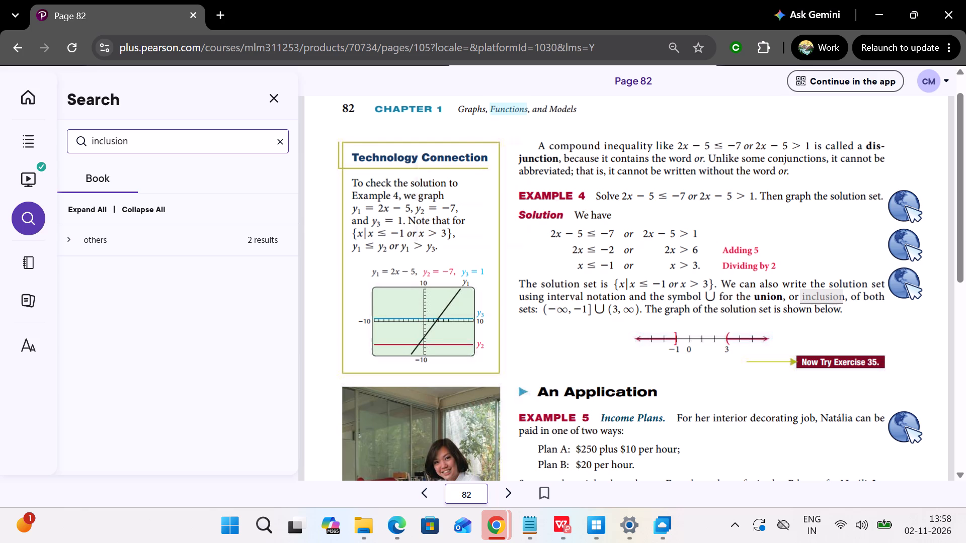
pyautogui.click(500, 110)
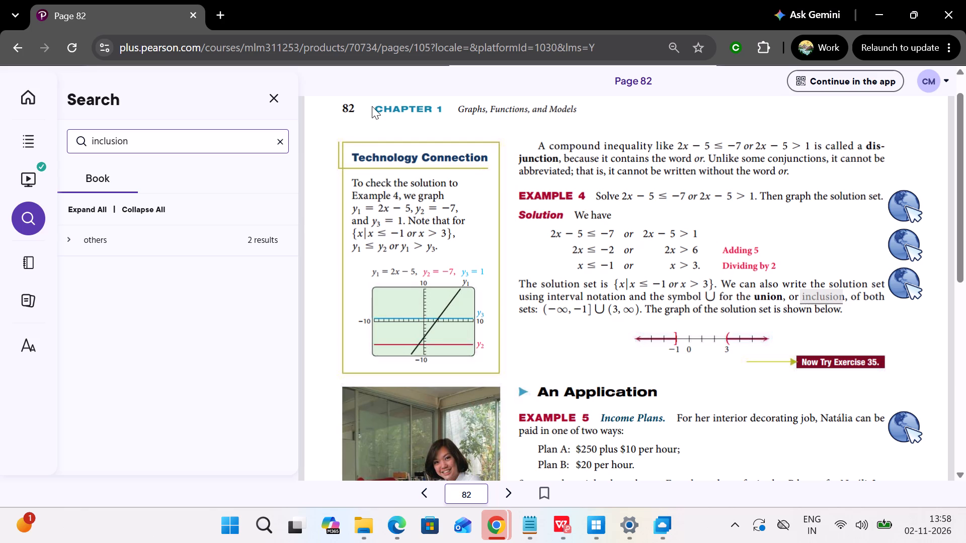
# Copy the running header "CHAPTER 1 Graphs, Functions, and Models" from eText page 82 and open the spreadsheet's Chapter Title cell A3 for editing.
pyautogui.click(372, 106)
pyautogui.moveTo(372, 106); pyautogui.dragTo(583, 108)
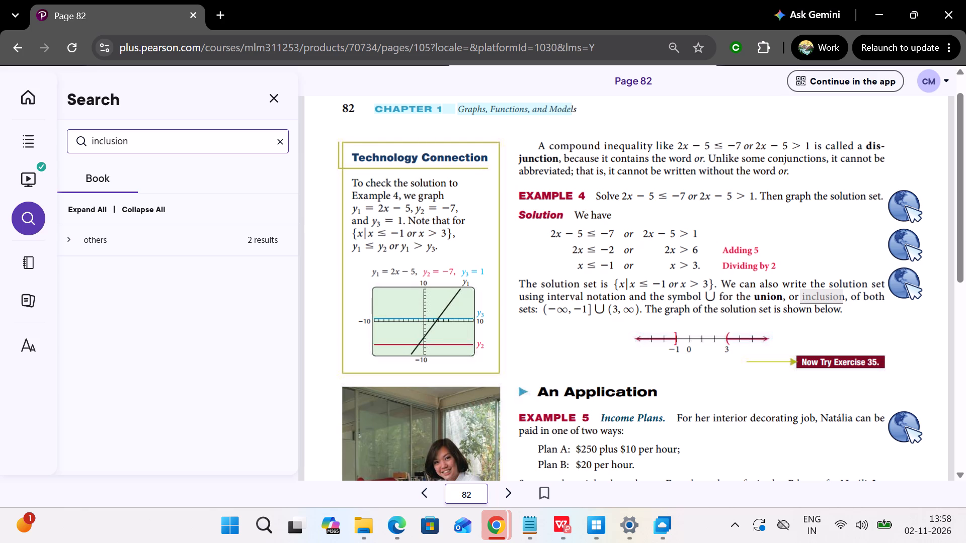
pyautogui.moveTo(583, 108); pyautogui.dragTo(583, 109)
pyautogui.click(520, 220)
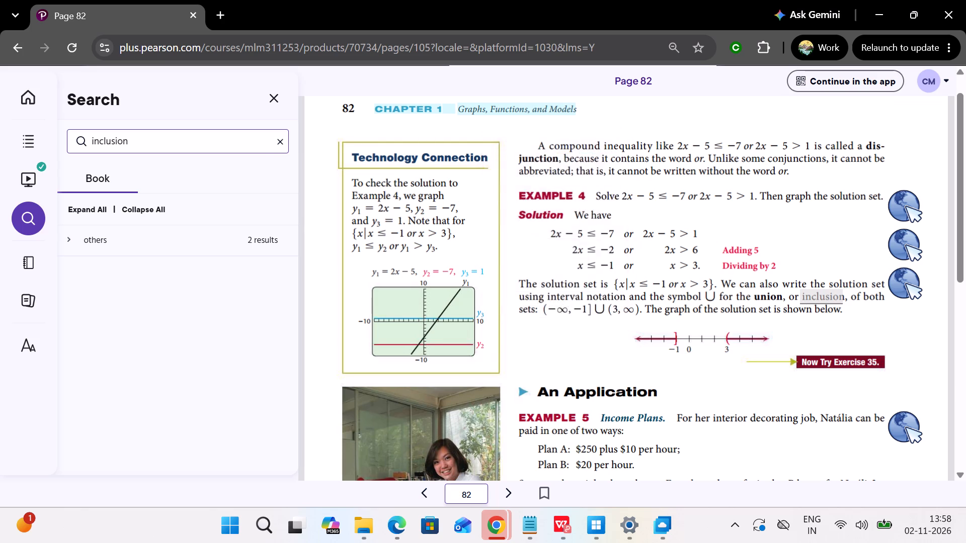
pyautogui.hotkey('alt', 'Tab')
pyautogui.doubleClick(99, 240)
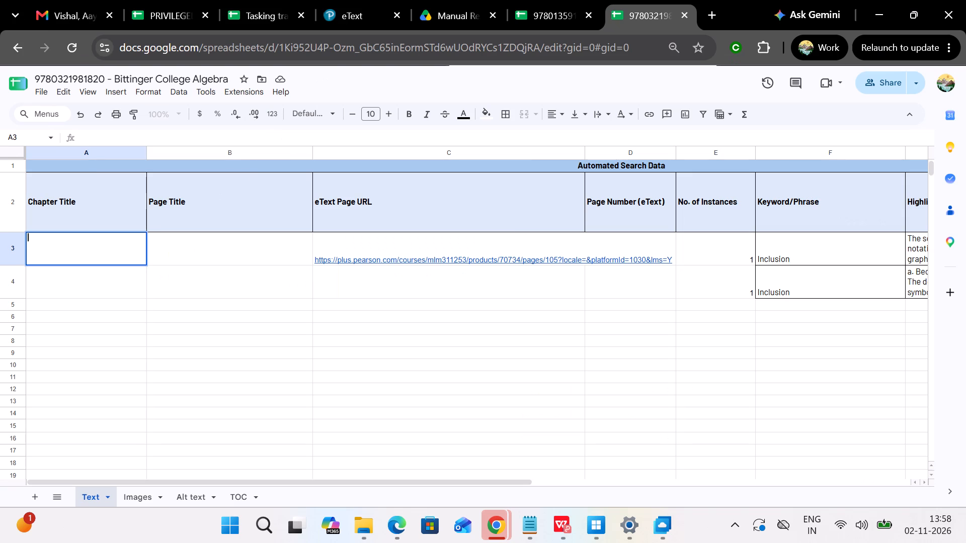
# Paste the copied header into Chapter Title cell A3 and change the word "CHAPTER" to "Chapter".
pyautogui.hotkey('ctrl', 'v')
pyautogui.doubleClick(51, 235)
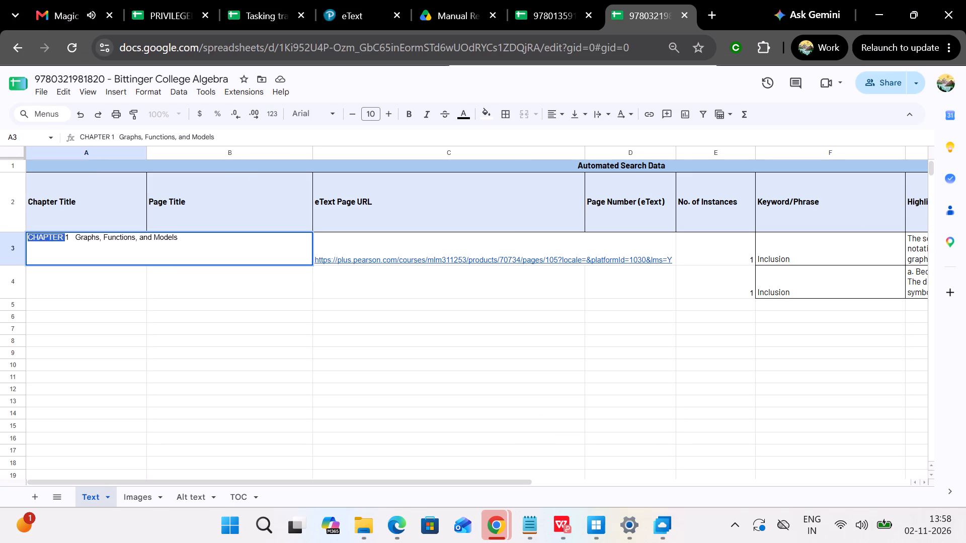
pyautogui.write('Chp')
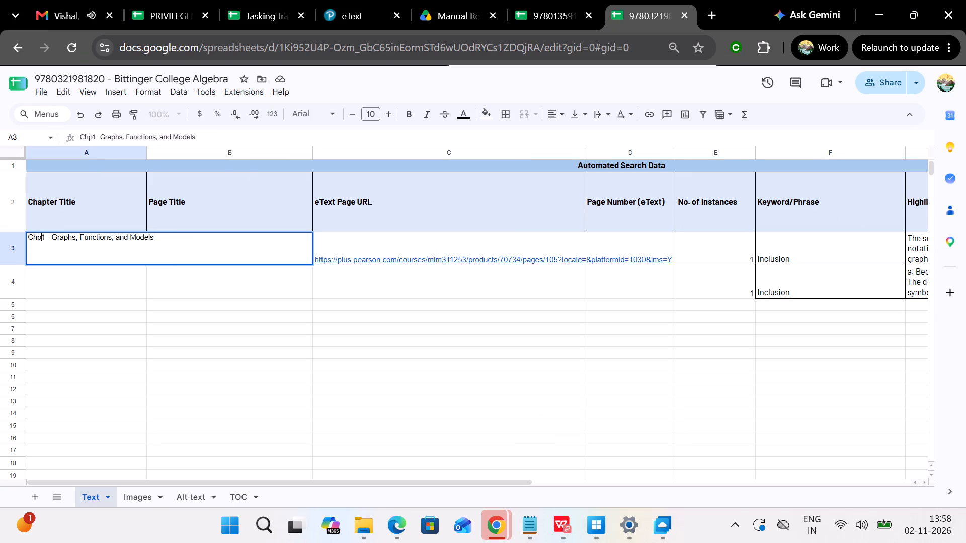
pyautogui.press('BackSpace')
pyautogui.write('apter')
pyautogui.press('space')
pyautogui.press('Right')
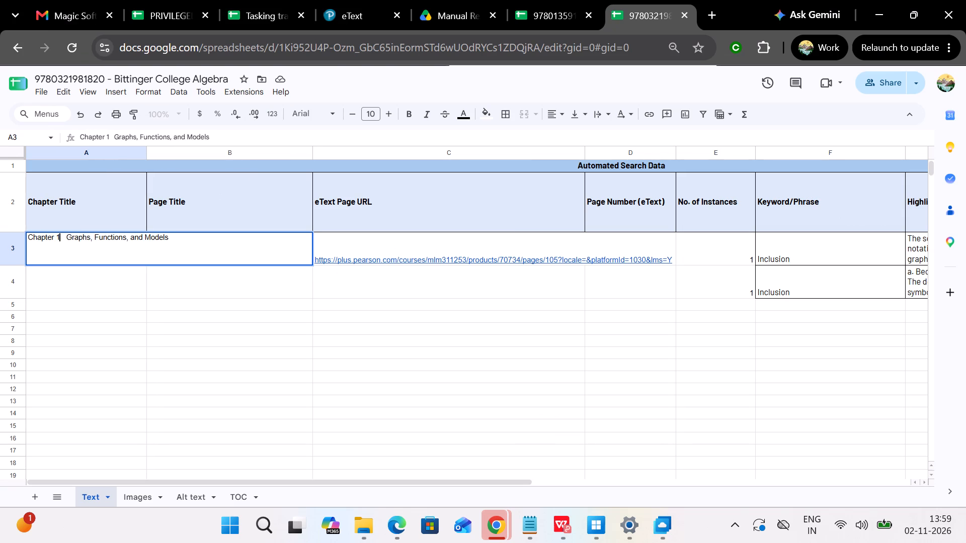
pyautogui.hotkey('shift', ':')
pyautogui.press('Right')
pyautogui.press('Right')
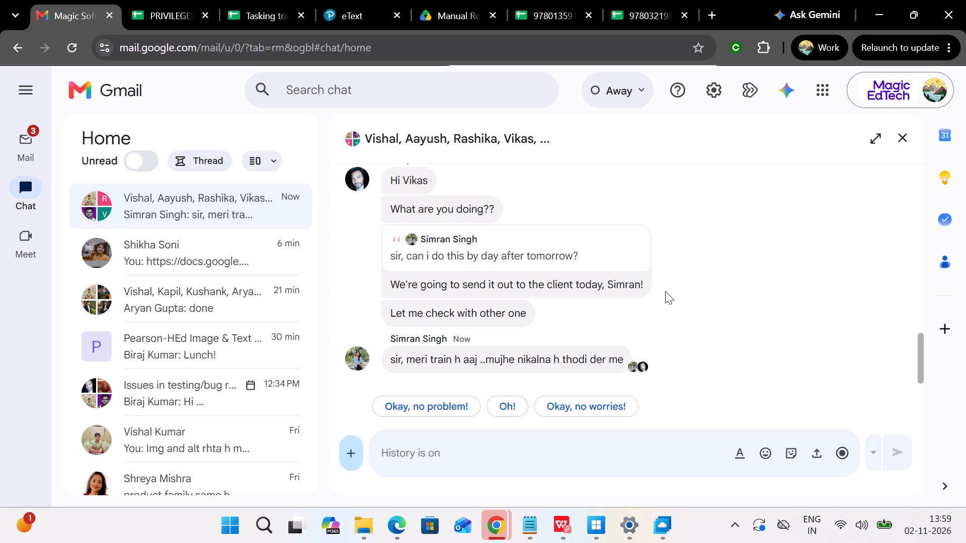
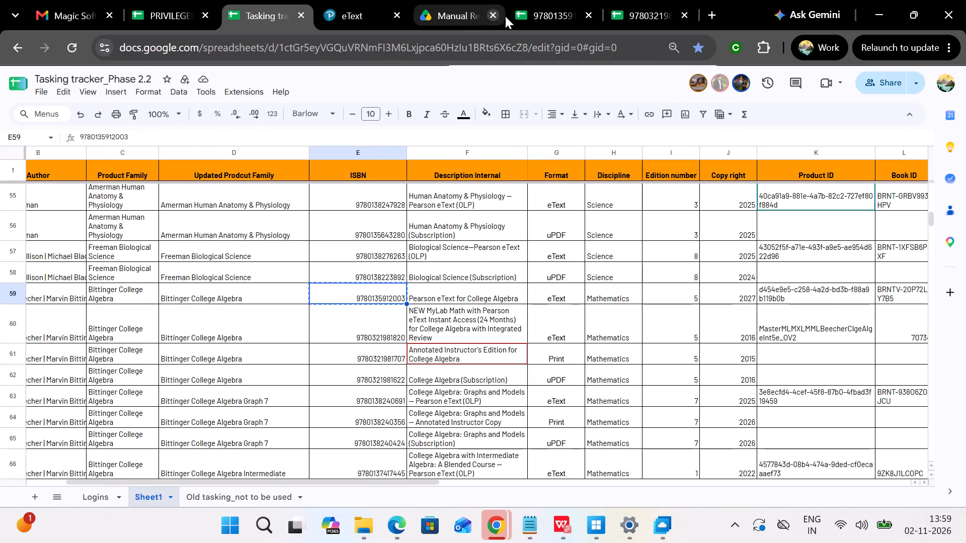
pyautogui.click(544, 18)
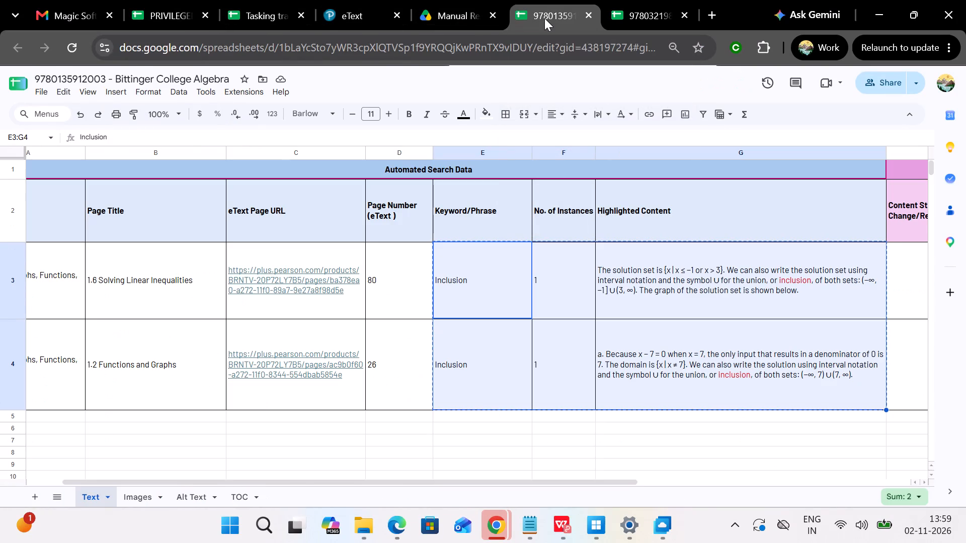
pyautogui.click(632, 12)
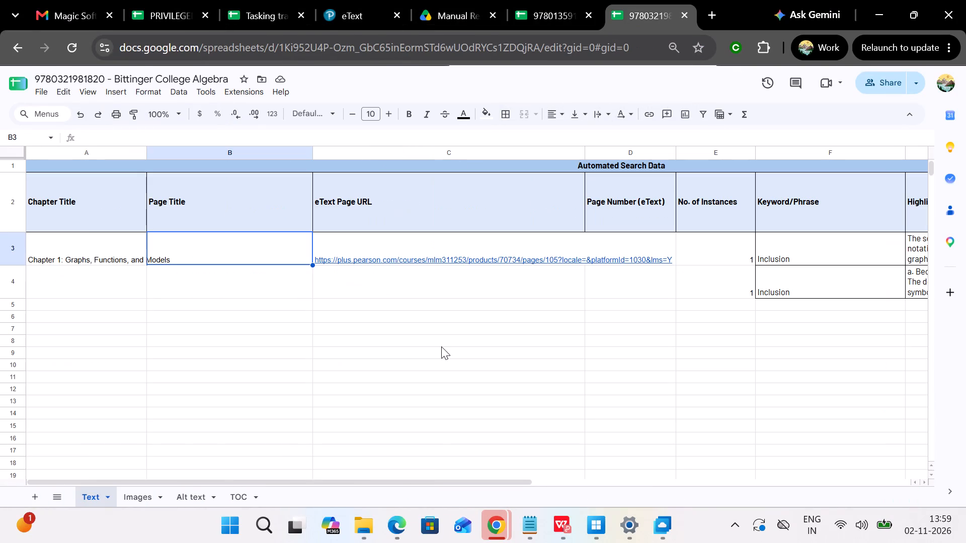
pyautogui.hotkey('alt', 'Tab')
pyautogui.click(532, 202)
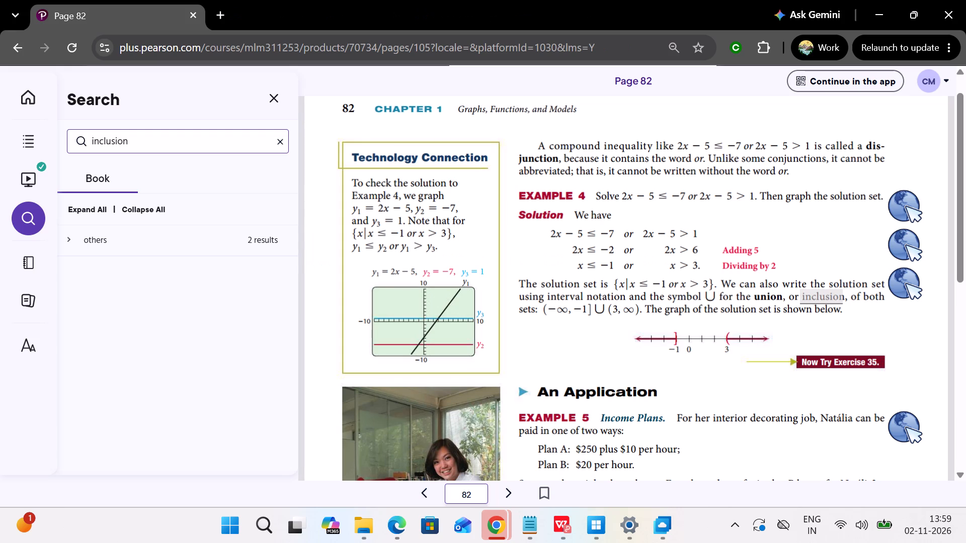
pyautogui.scroll(3, 532, 202)
pyautogui.scroll(-3, 532, 202)
pyautogui.scroll(1, 532, 202)
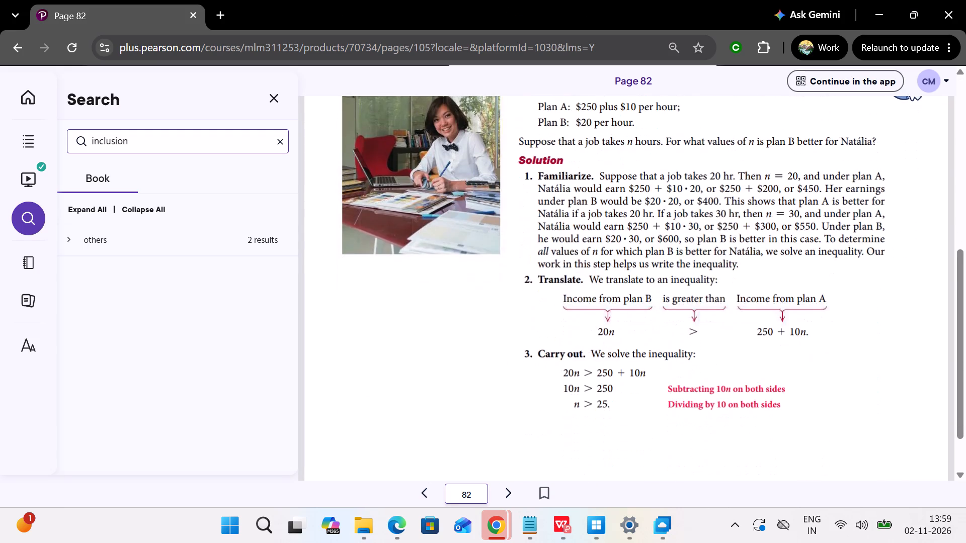
pyautogui.scroll(3, 532, 202)
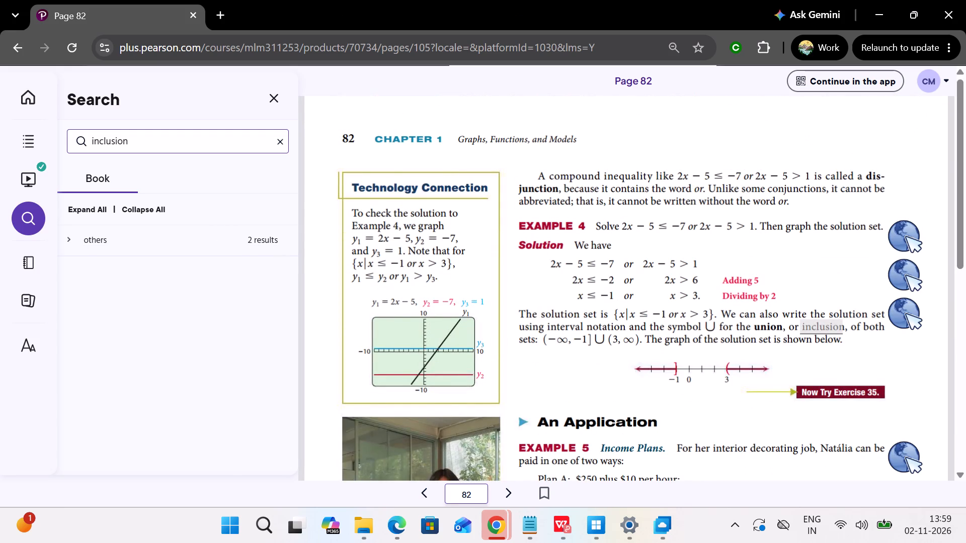
pyautogui.scroll(1, 491, 204)
# Look through the Chapter 1 entries in the eText table of contents for the section that contains page 82.
pyautogui.click(20, 132)
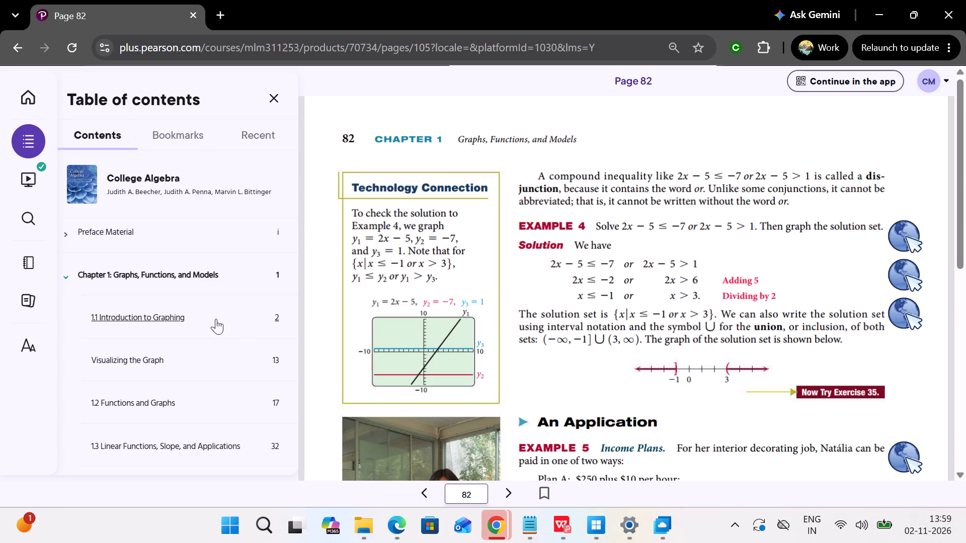
pyautogui.scroll(-4, 196, 321)
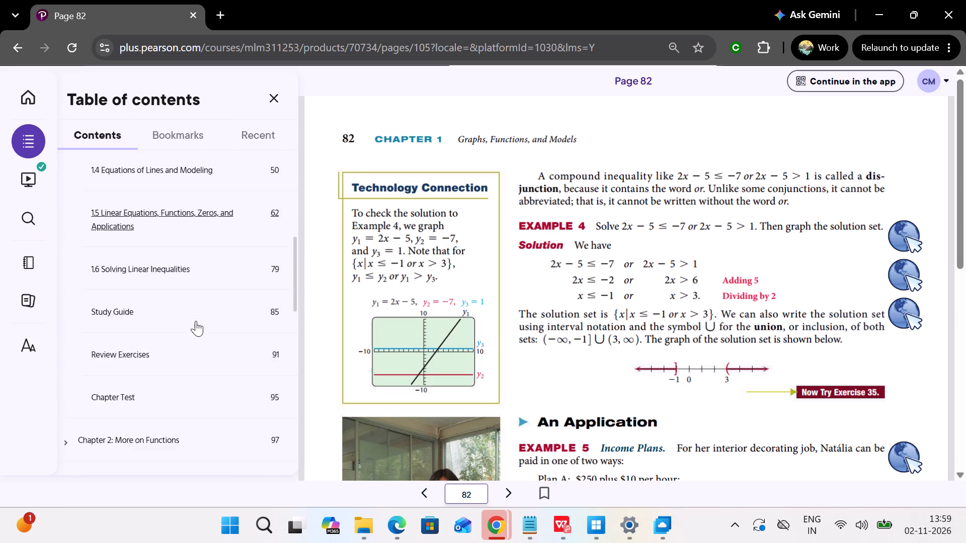
pyautogui.scroll(-1, 196, 321)
pyautogui.scroll(2, 196, 321)
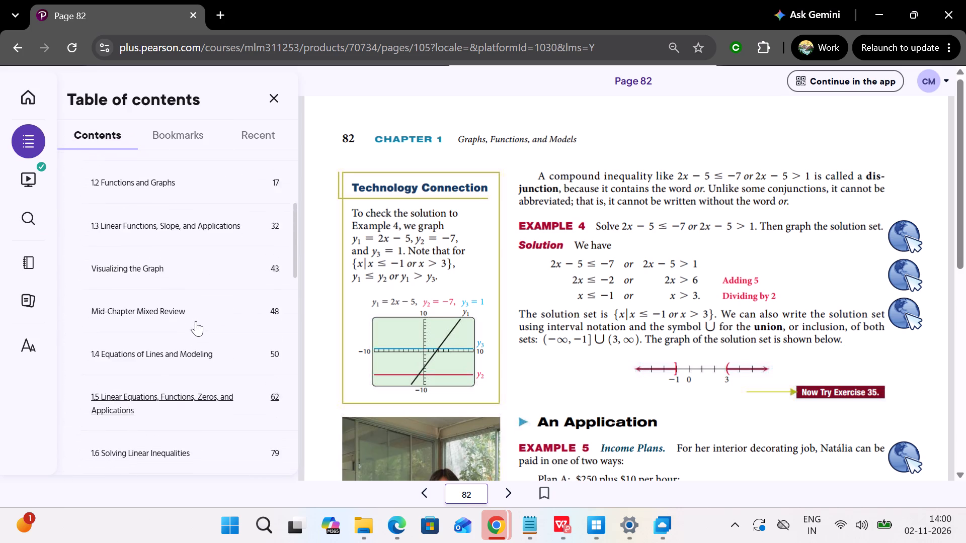
pyautogui.scroll(3, 196, 321)
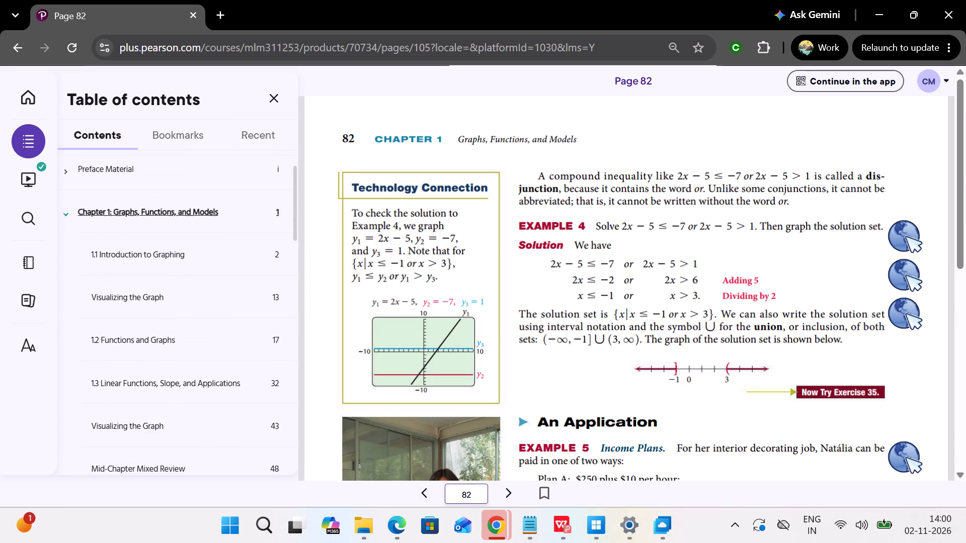
# Read the rest of eText page 82, check the running header on page 83, and return to page 82.
pyautogui.click(469, 227)
pyautogui.scroll(-8, 469, 227)
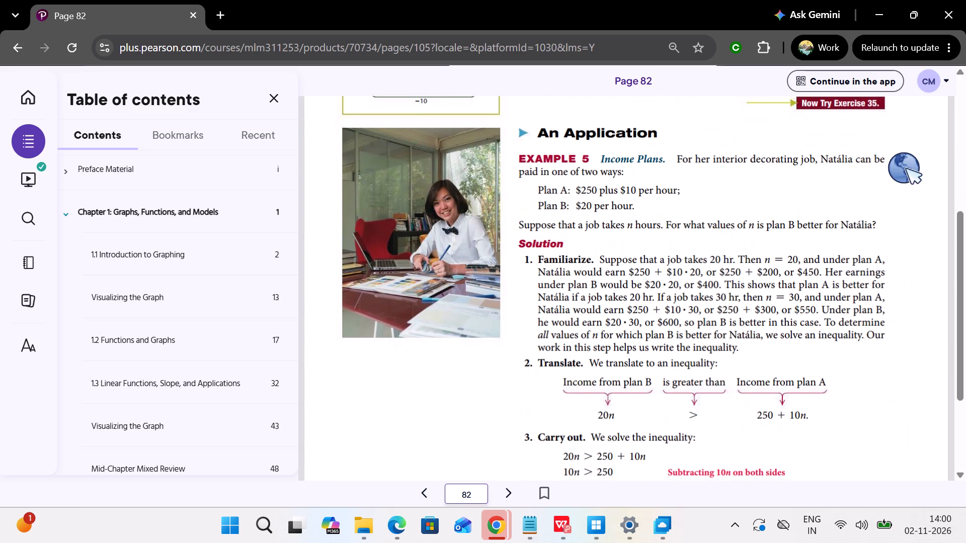
pyautogui.scroll(-1, 469, 227)
pyautogui.click(507, 489)
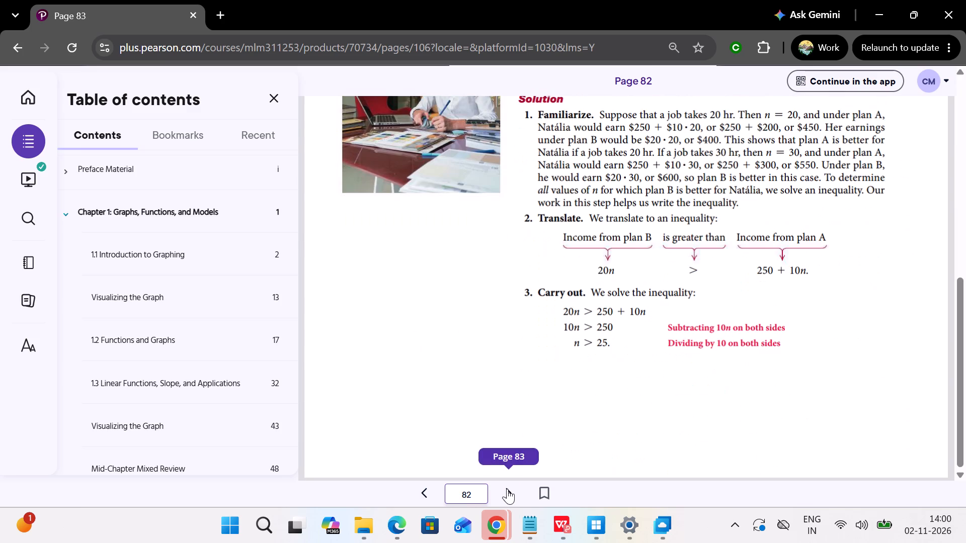
pyautogui.click(429, 489)
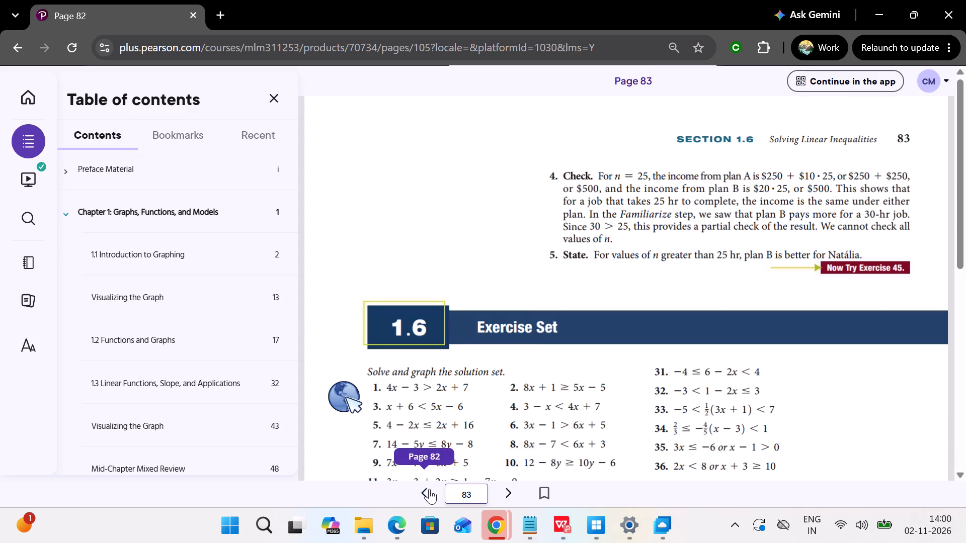
# Open section 1.6 Solving Linear Inequalities from the table of contents and look through its pages up to 82, returning to page 81.
pyautogui.scroll(-2, 194, 427)
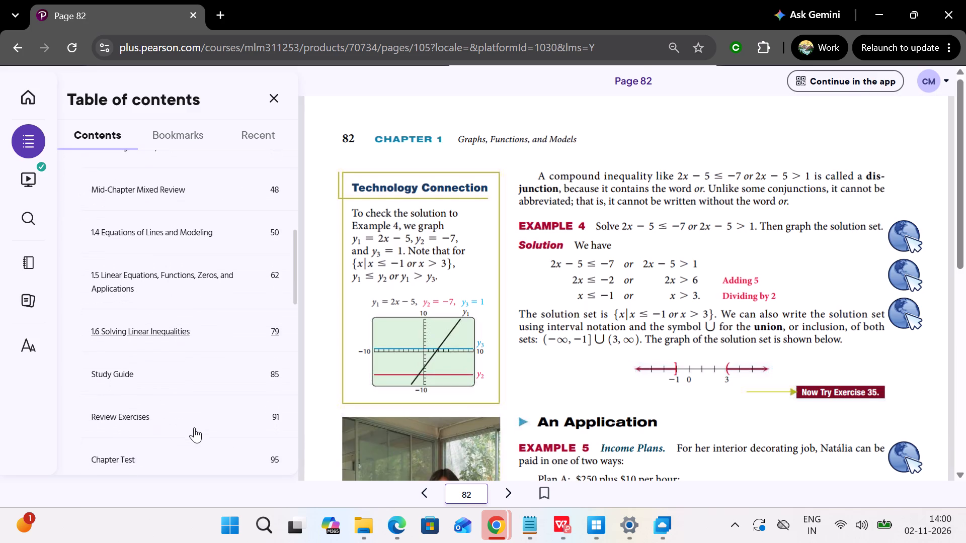
pyautogui.scroll(-1, 194, 427)
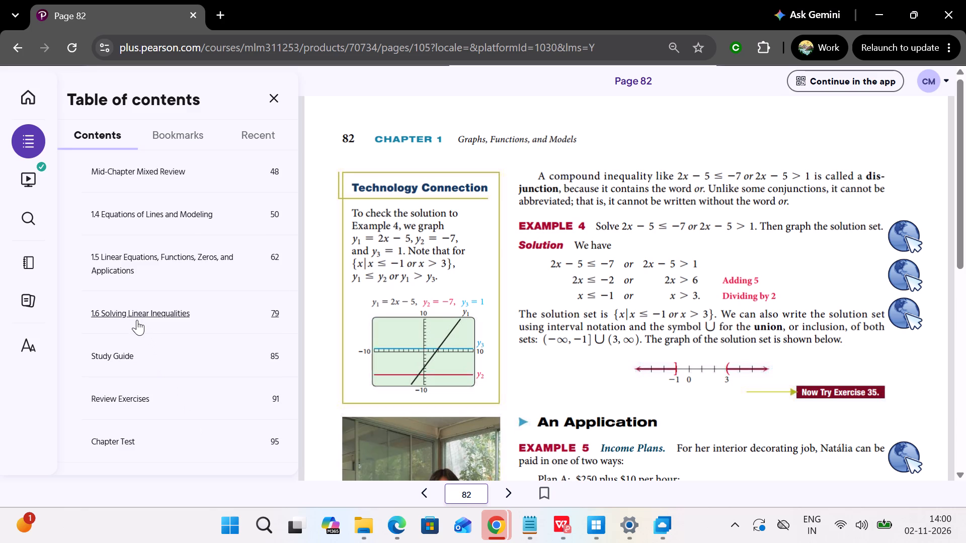
pyautogui.click(137, 320)
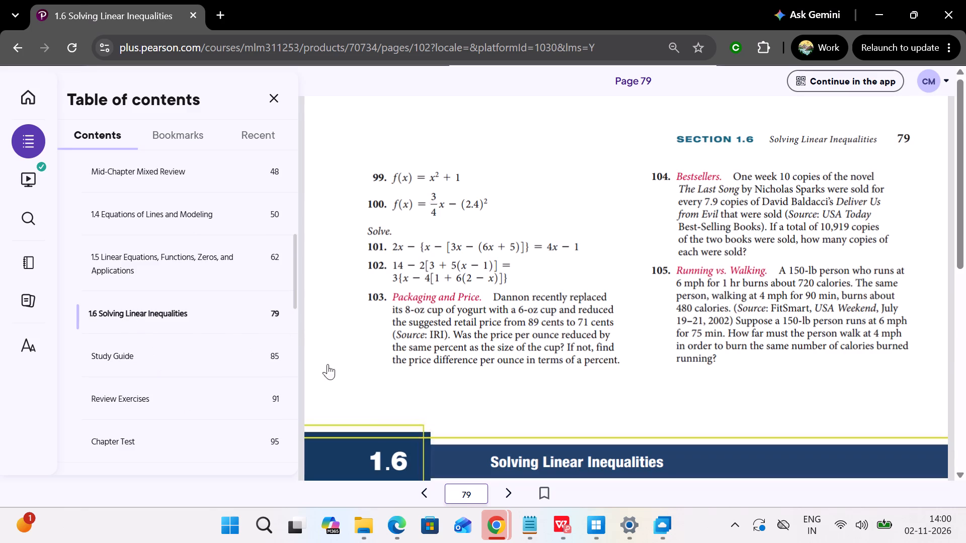
pyautogui.click(513, 489)
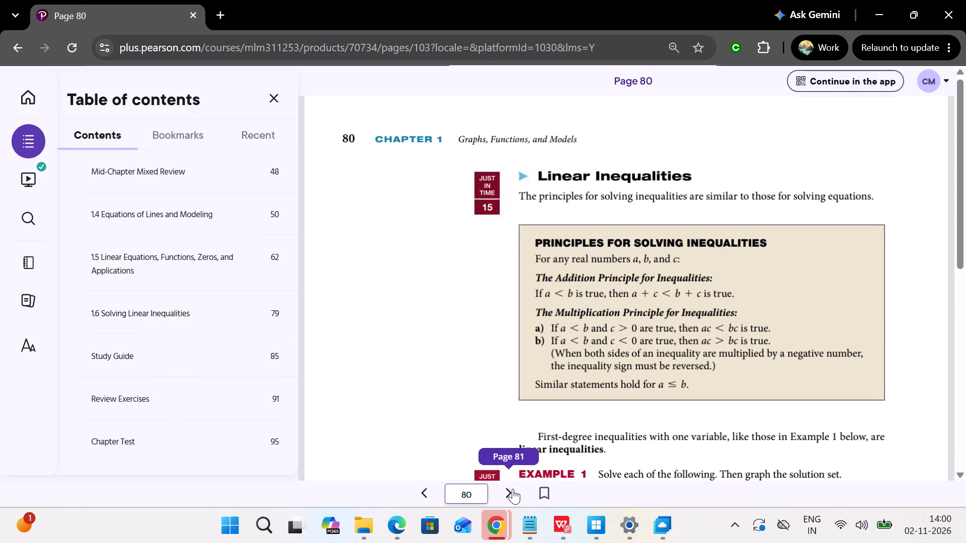
pyautogui.click(513, 489)
pyautogui.click(513, 489)
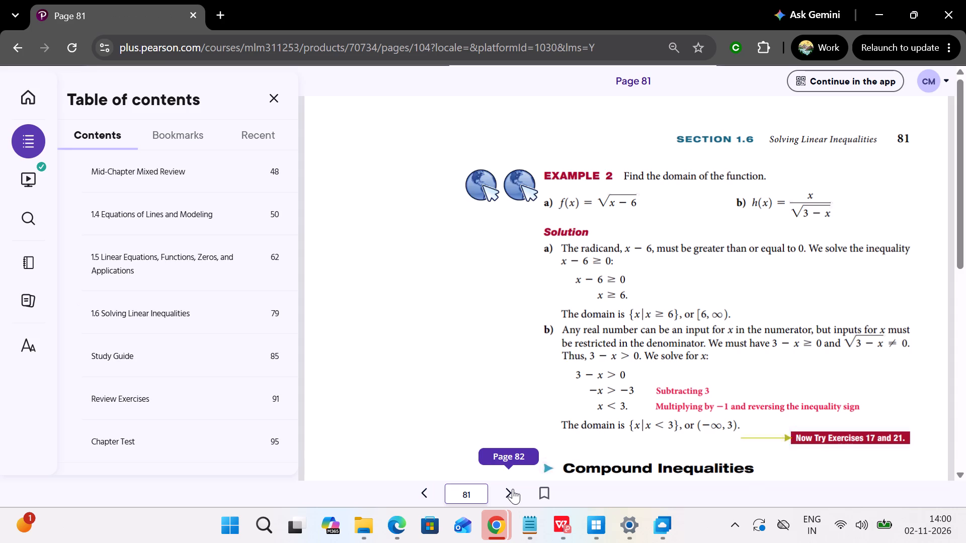
pyautogui.scroll(-1, 510, 349)
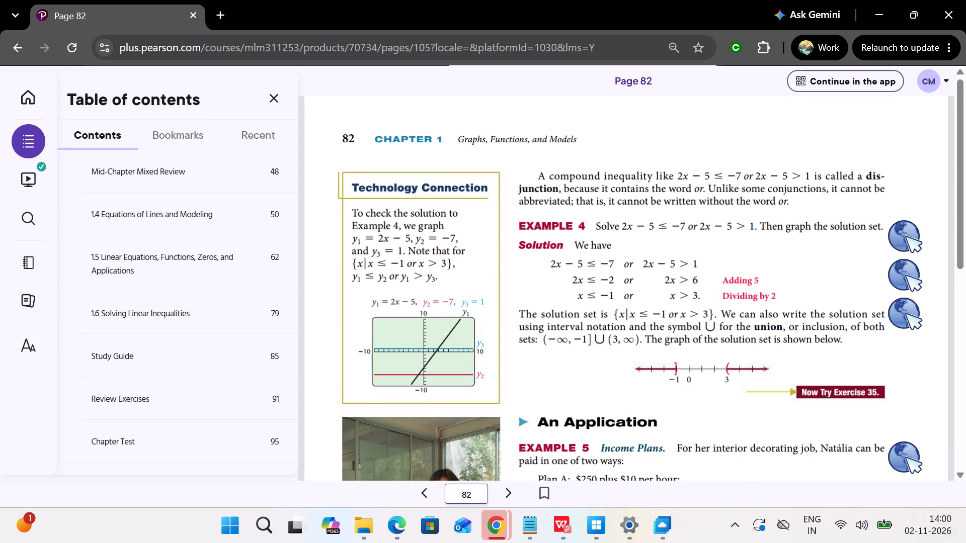
pyautogui.click(427, 493)
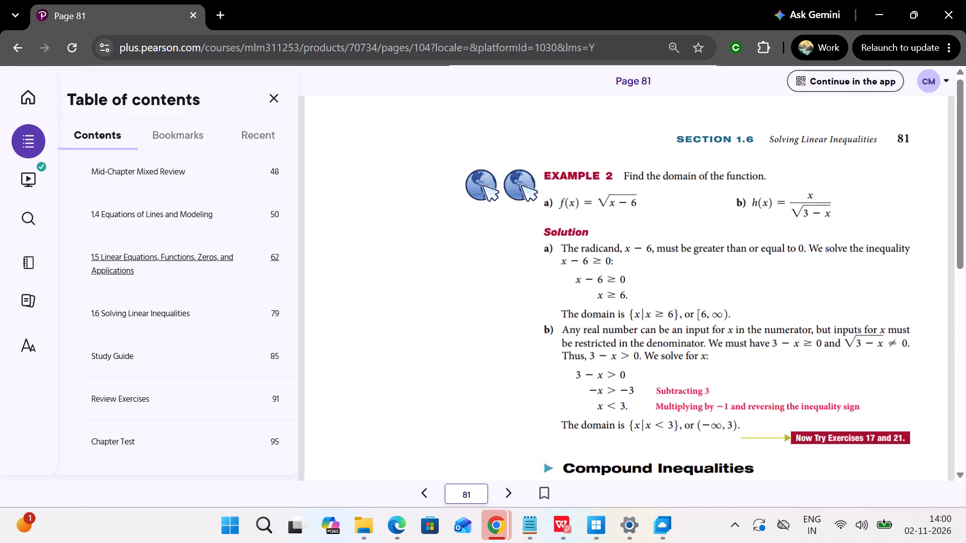
# Copy the running header "SECTION 1.6 Solving Linear Inequalities" from eText page 81.
pyautogui.click(678, 139)
pyautogui.moveTo(678, 139); pyautogui.dragTo(836, 141)
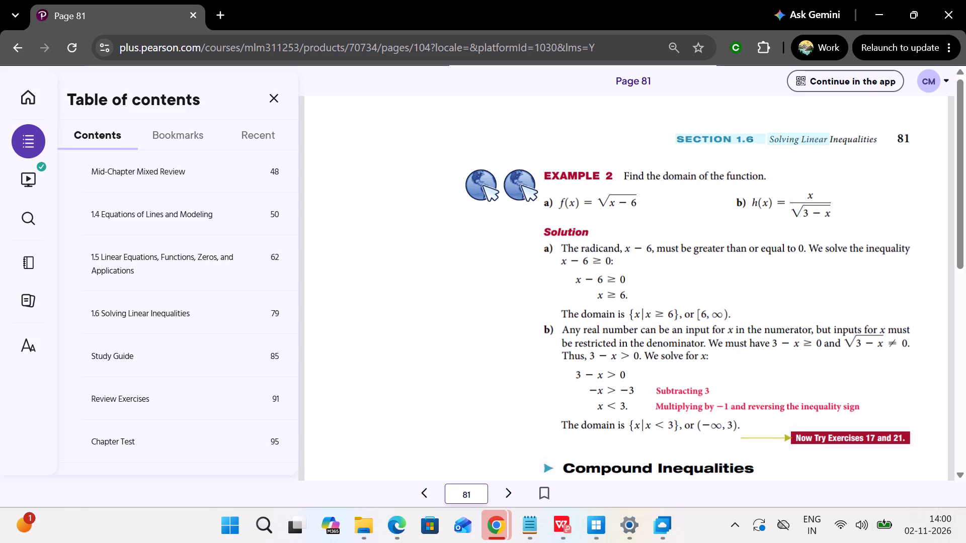
pyautogui.moveTo(836, 141); pyautogui.dragTo(882, 139)
pyautogui.click(767, 219)
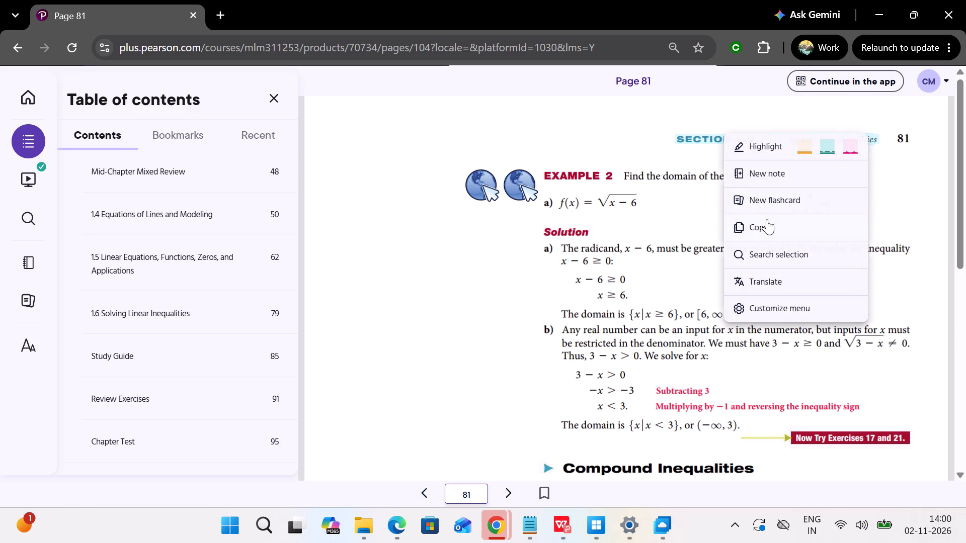
pyautogui.hotkey('alt', 'Tab')
pyautogui.click(562, 6)
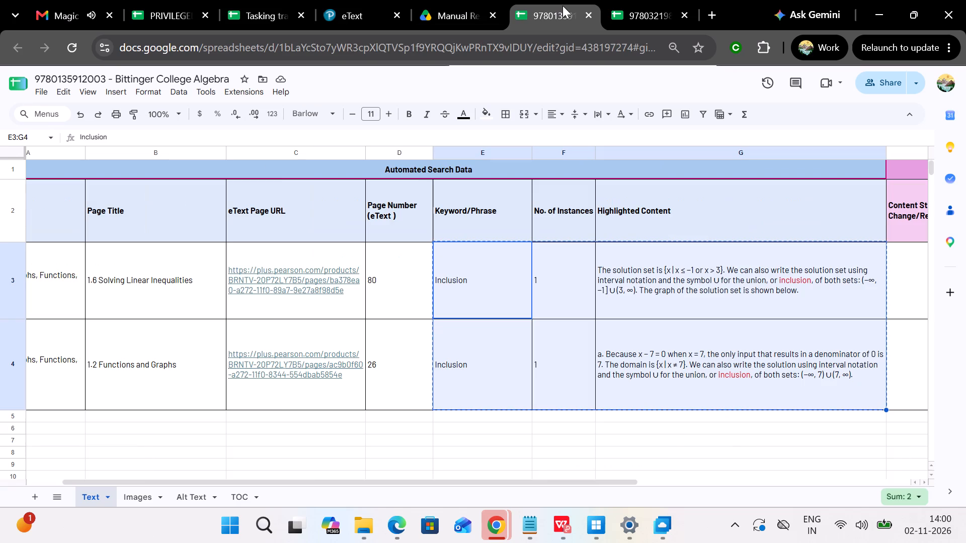
pyautogui.hscroll(3, 178, 348)
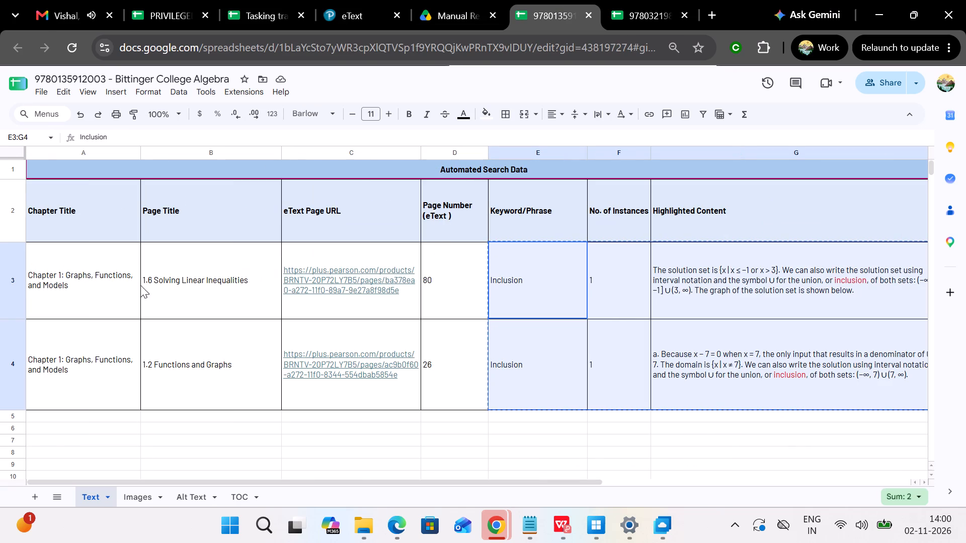
pyautogui.click(615, 26)
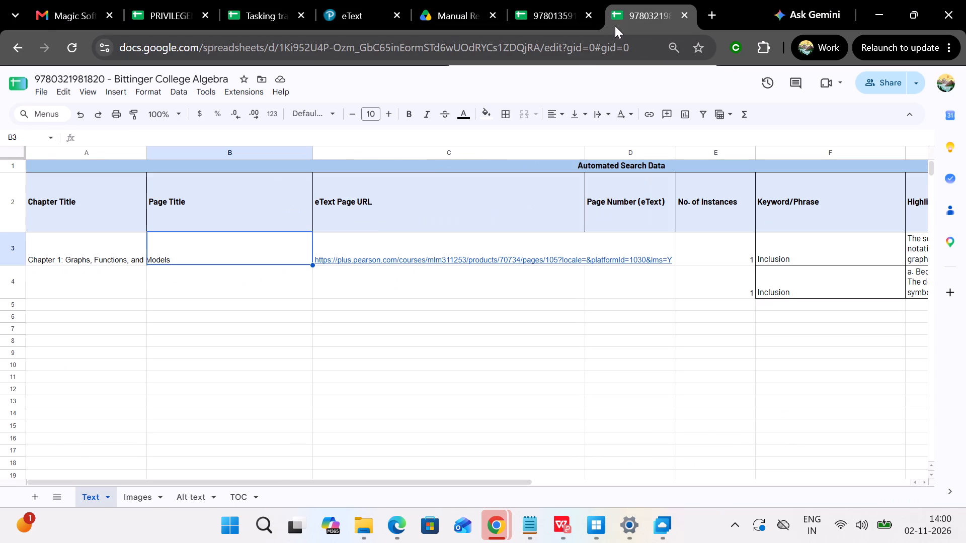
pyautogui.click(548, 12)
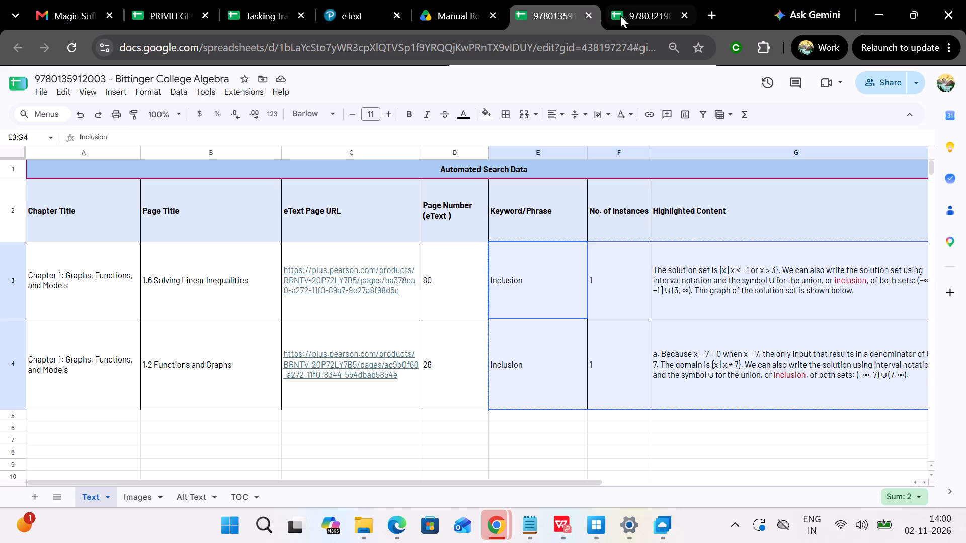
pyautogui.click(652, 15)
pyautogui.hotkey('alt', 'Tab')
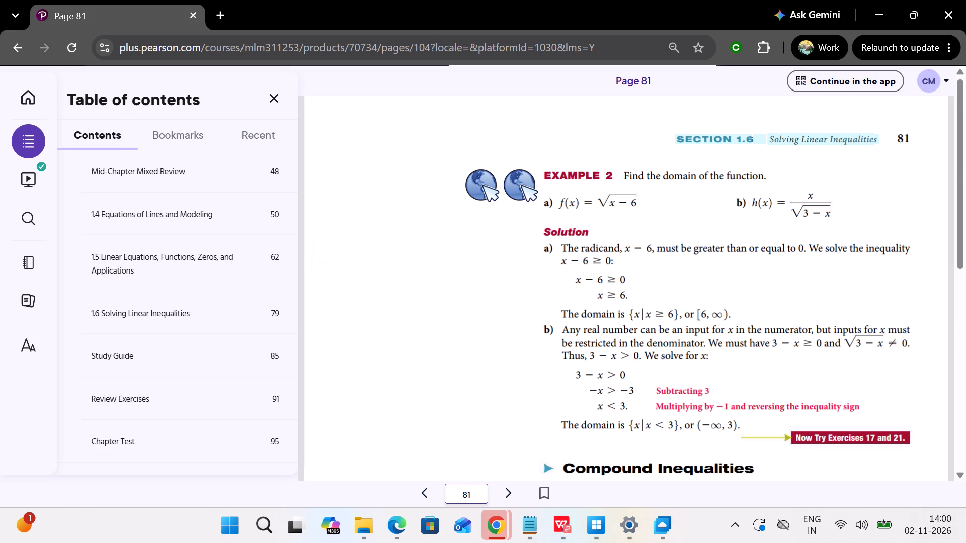
pyautogui.hotkey('alt', 'Tab')
pyautogui.click(523, 12)
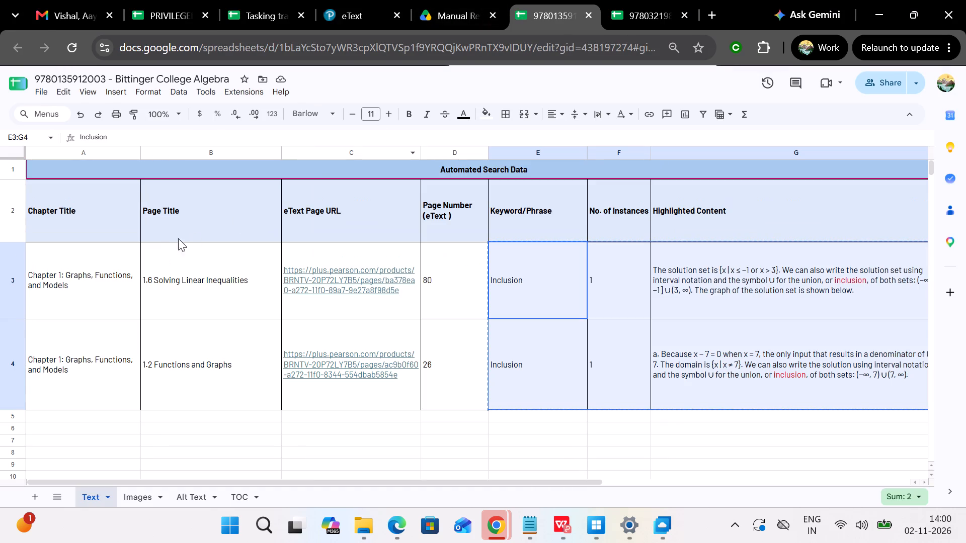
pyautogui.hotkey('alt', 'Tab')
pyautogui.hotkey('alt', 'Tab')
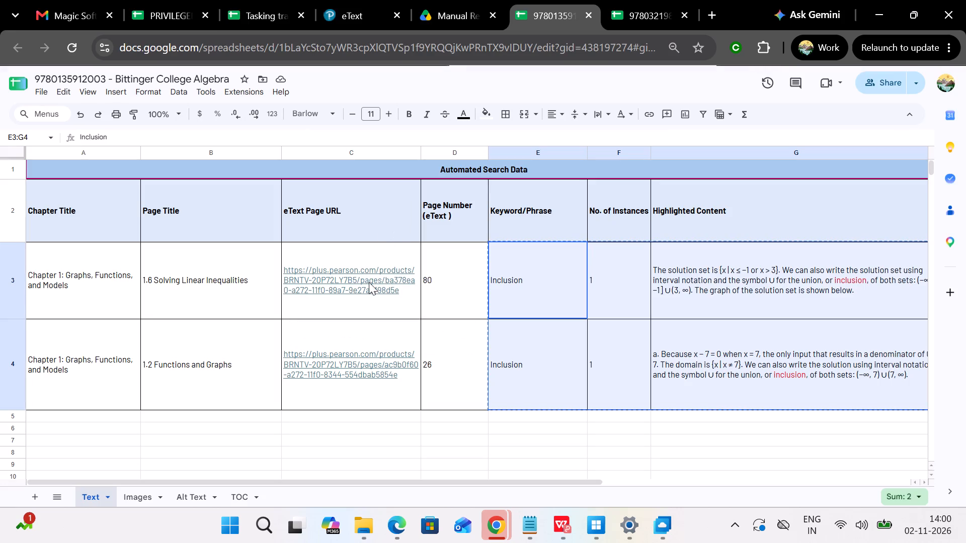
pyautogui.click(513, 270)
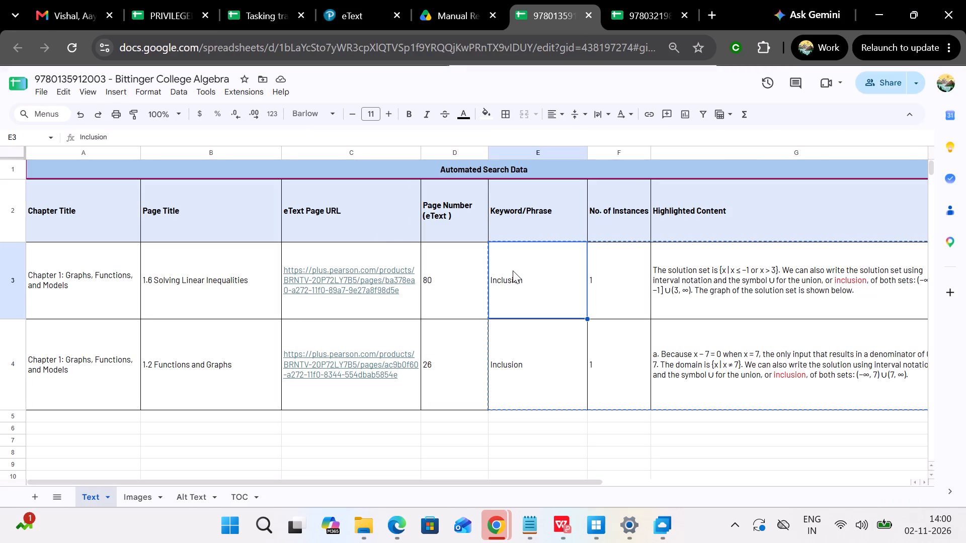
pyautogui.hotkey('ctrl', 'f')
pyautogui.hotkey('ctrl', 'v')
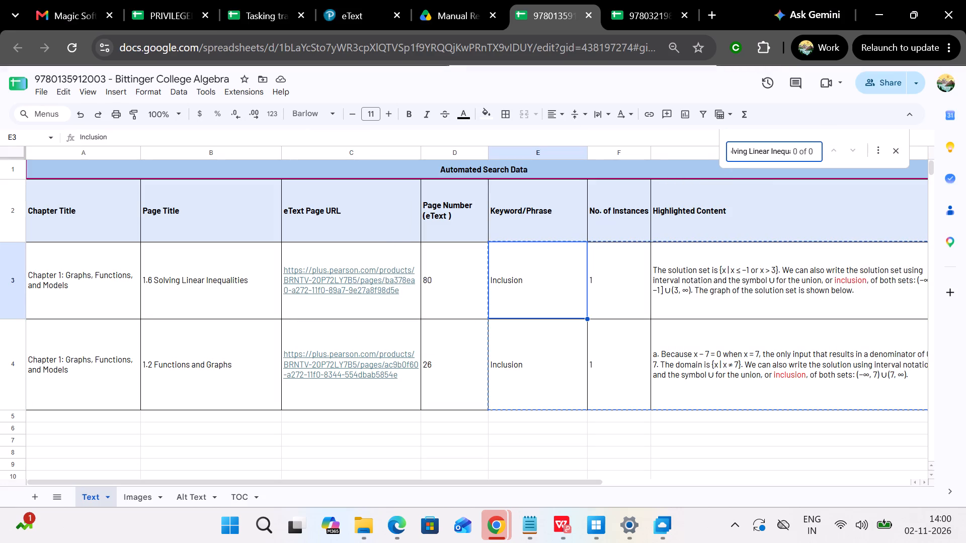
pyautogui.moveTo(732, 153); pyautogui.dragTo(721, 156)
pyautogui.press('Right')
pyautogui.press('Left')
pyautogui.press('Left')
pyautogui.press('Left')
pyautogui.press('Left')
pyautogui.press('Left')
pyautogui.press('Left')
pyautogui.press('Left')
pyautogui.press('Left')
pyautogui.press('Right')
pyautogui.press('Right')
pyautogui.press('Right')
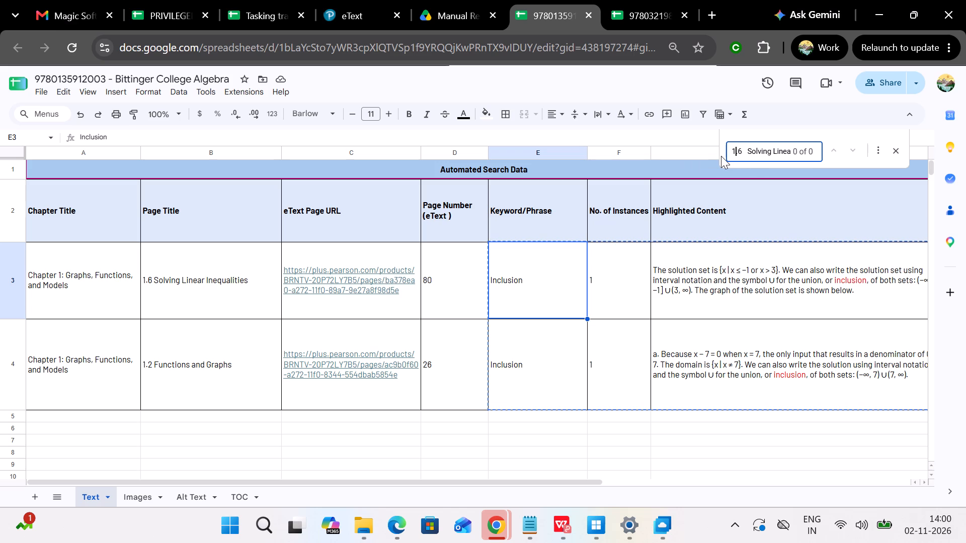
pyautogui.press('Right')
pyautogui.press('Right')
pyautogui.press('Right')
pyautogui.press('BackSpace')
pyautogui.press('BackSpace')
pyautogui.press('BackSpace')
pyautogui.press('BackSpace')
pyautogui.press('BackSpace')
pyautogui.press('BackSpace')
pyautogui.press('BackSpace')
pyautogui.press('BackSpace')
pyautogui.press('BackSpace')
pyautogui.press('BackSpace')
pyautogui.press('BackSpace')
pyautogui.press('BackSpace')
pyautogui.press('BackSpace')
pyautogui.press('BackSpace')
pyautogui.press('BackSpace')
pyautogui.press('BackSpace')
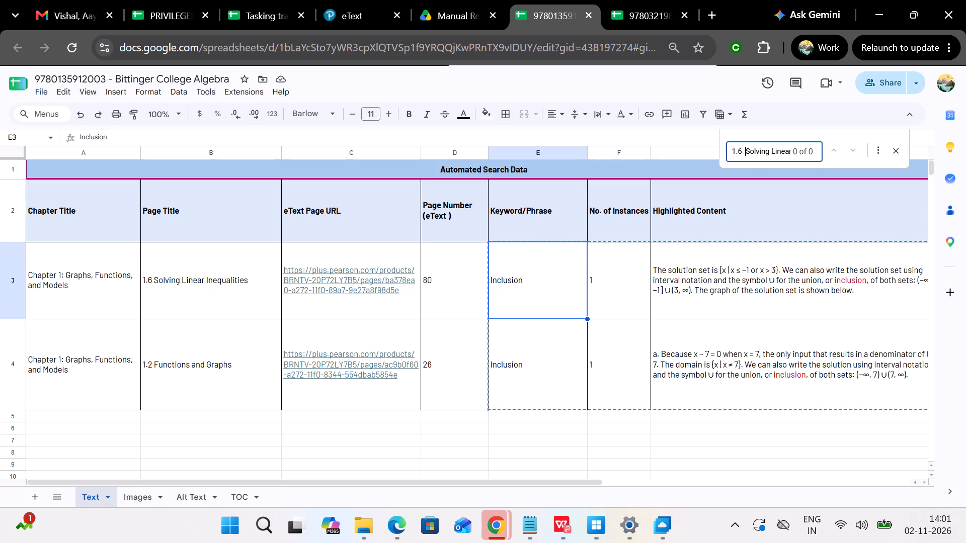
pyautogui.press('Right')
pyautogui.press('Right')
pyautogui.press('Right')
pyautogui.press('Right')
pyautogui.press('Right')
pyautogui.press('Right')
pyautogui.press('Right')
pyautogui.press('Right')
pyautogui.press('Right')
pyautogui.press('Right')
pyautogui.press('Right')
pyautogui.press('Right')
pyautogui.press('Right')
pyautogui.press('Right')
pyautogui.press('Right')
pyautogui.press('Right')
pyautogui.press('Right')
pyautogui.press('Right')
pyautogui.press('Right')
pyautogui.press('Right')
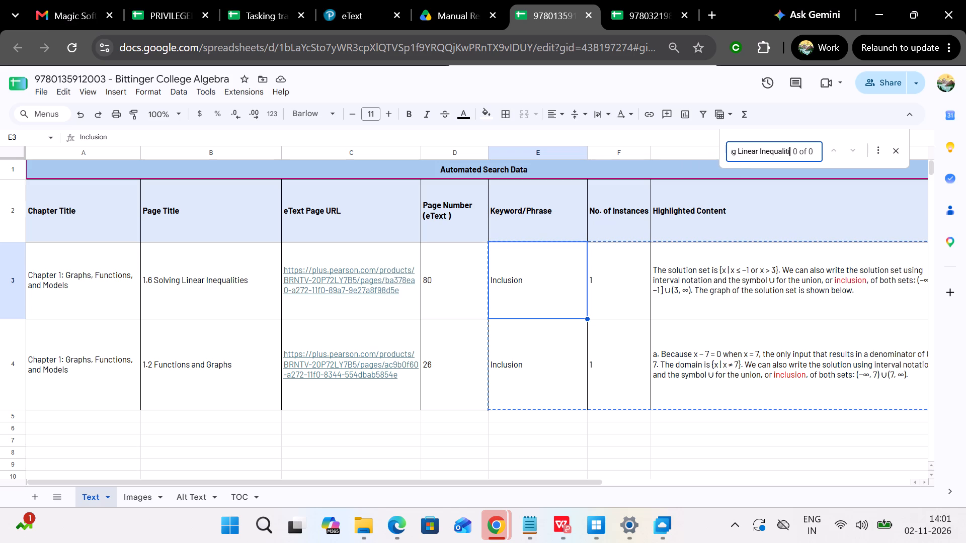
pyautogui.press('BackSpace')
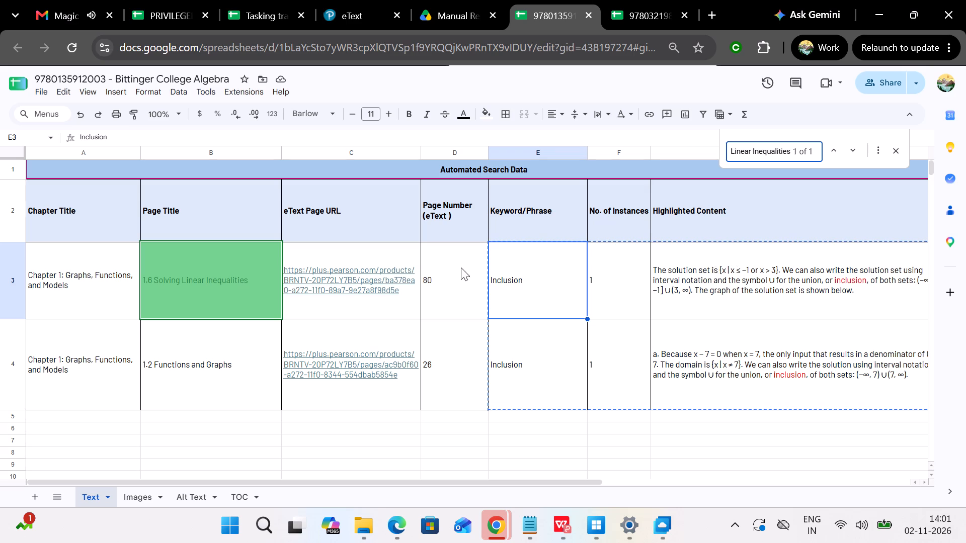
pyautogui.moveTo(81, 288); pyautogui.dragTo(96, 288)
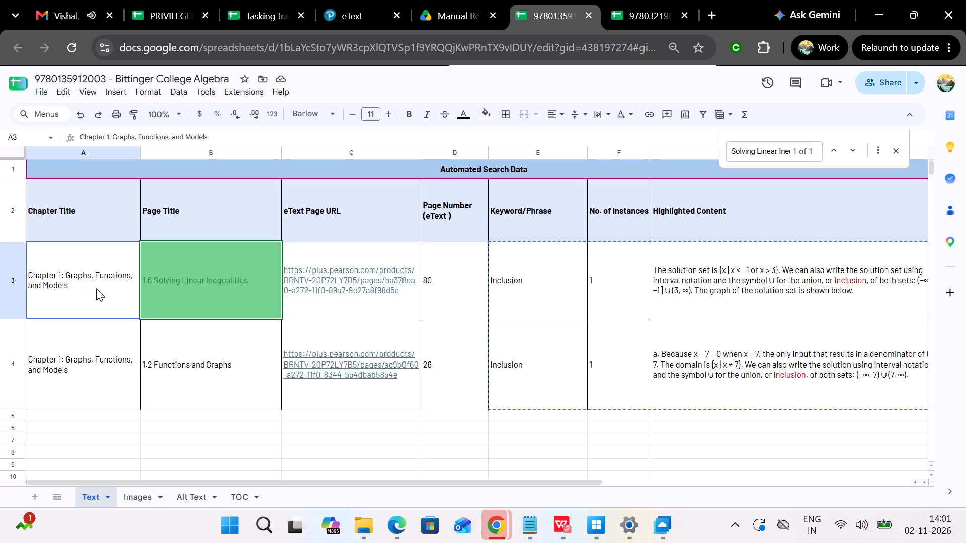
pyautogui.moveTo(96, 288); pyautogui.dragTo(190, 276)
pyautogui.hotkey('ctrl', 'c')
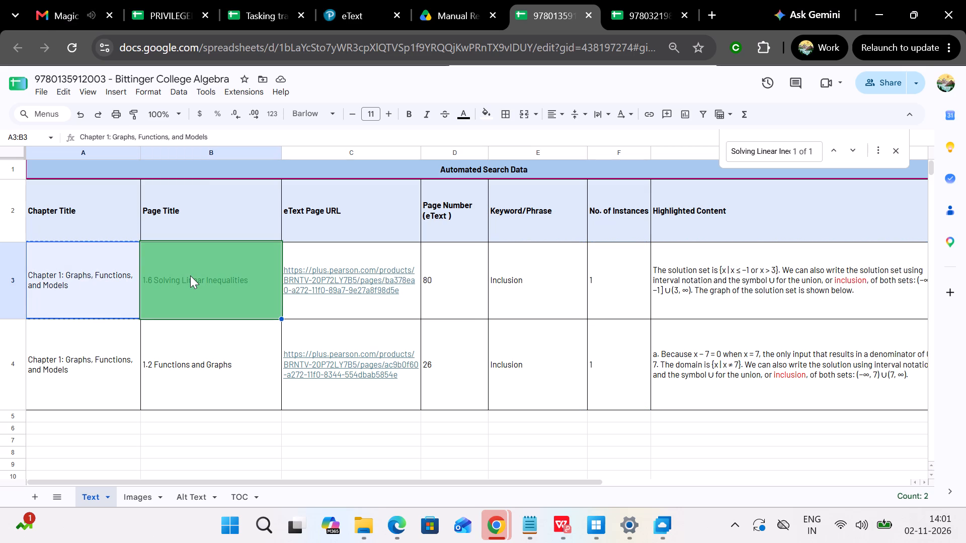
pyautogui.click(630, 0)
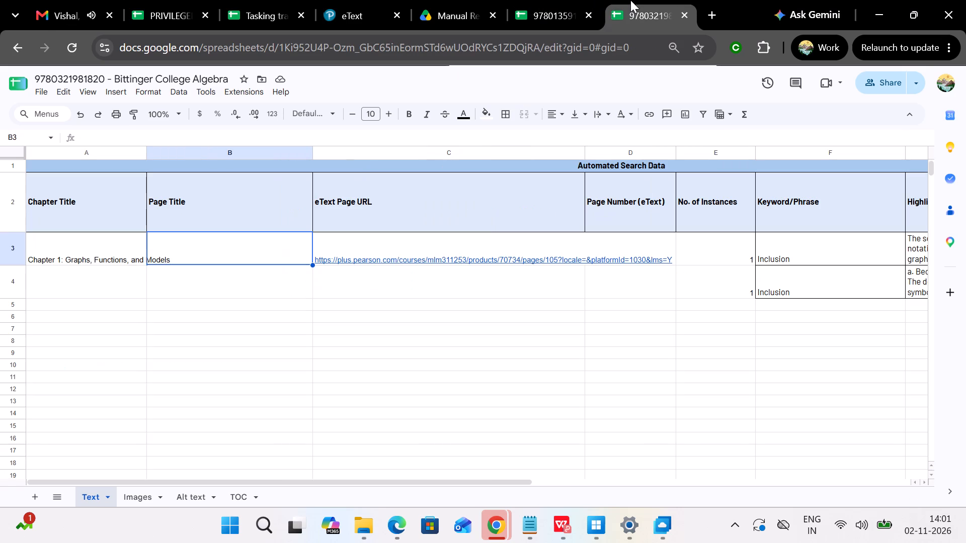
pyautogui.click(94, 258)
pyautogui.hotkey('ctrl', 'v')
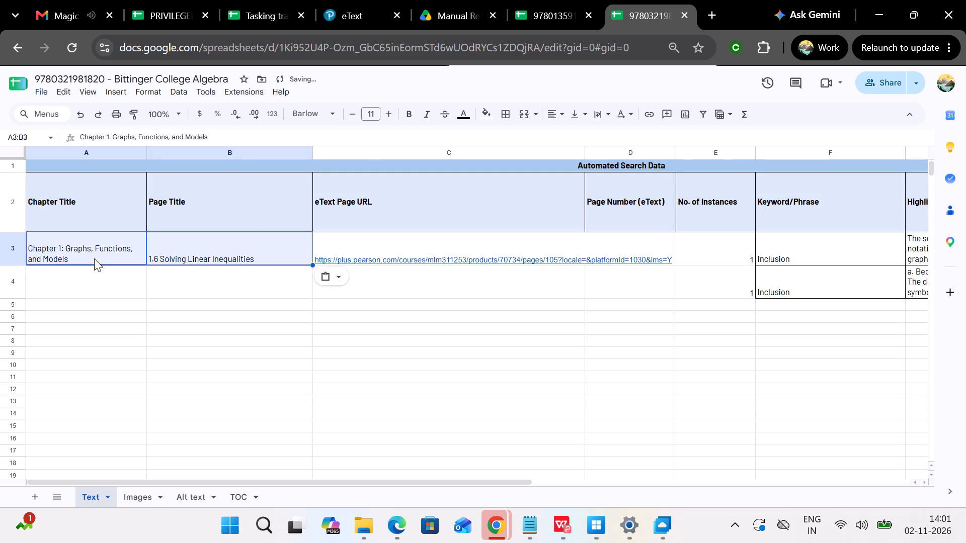
pyautogui.click(103, 280)
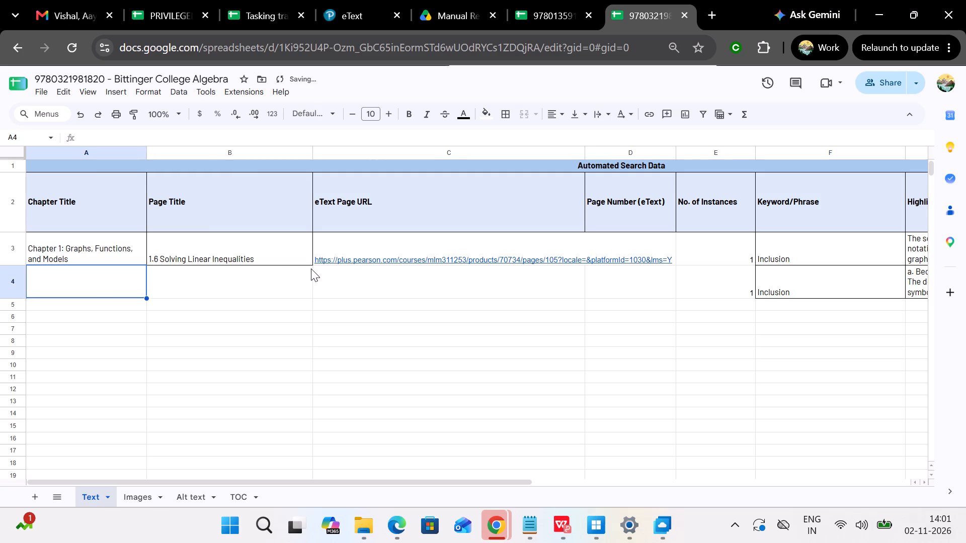
pyautogui.hscroll(-1, 311, 268)
pyautogui.click(549, 253)
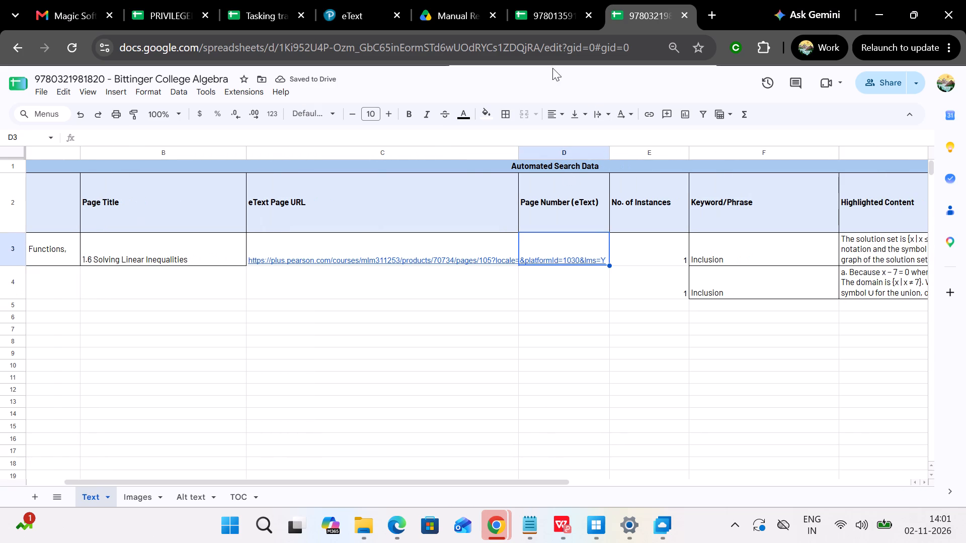
pyautogui.hotkey('alt', 'Tab')
pyautogui.scroll(-2, 507, 323)
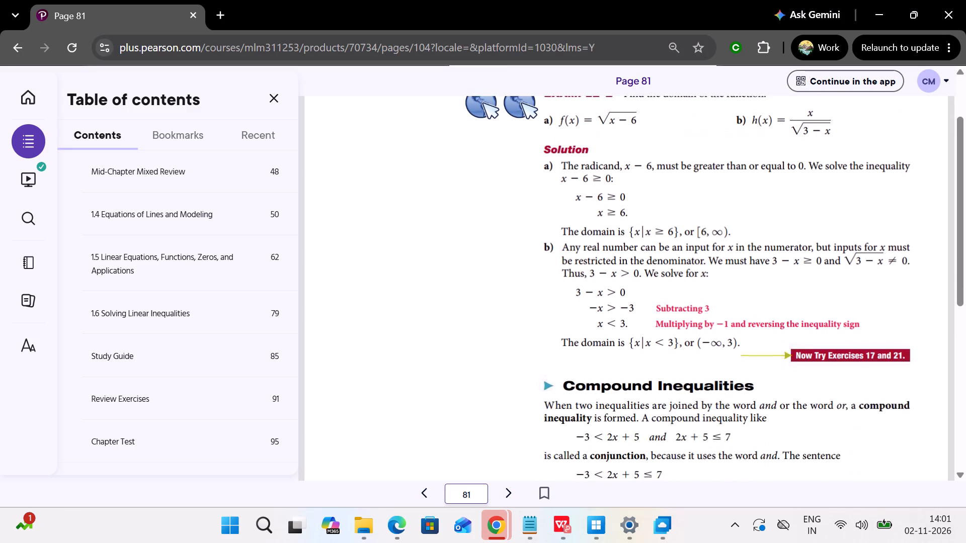
pyautogui.scroll(-5, 507, 323)
pyautogui.click(512, 492)
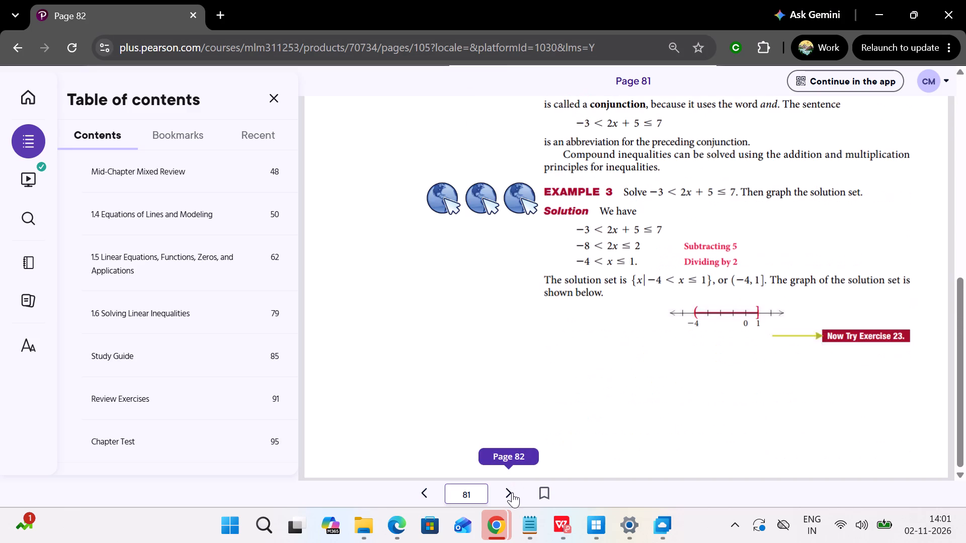
pyautogui.scroll(-6, 562, 381)
pyautogui.scroll(5, 562, 381)
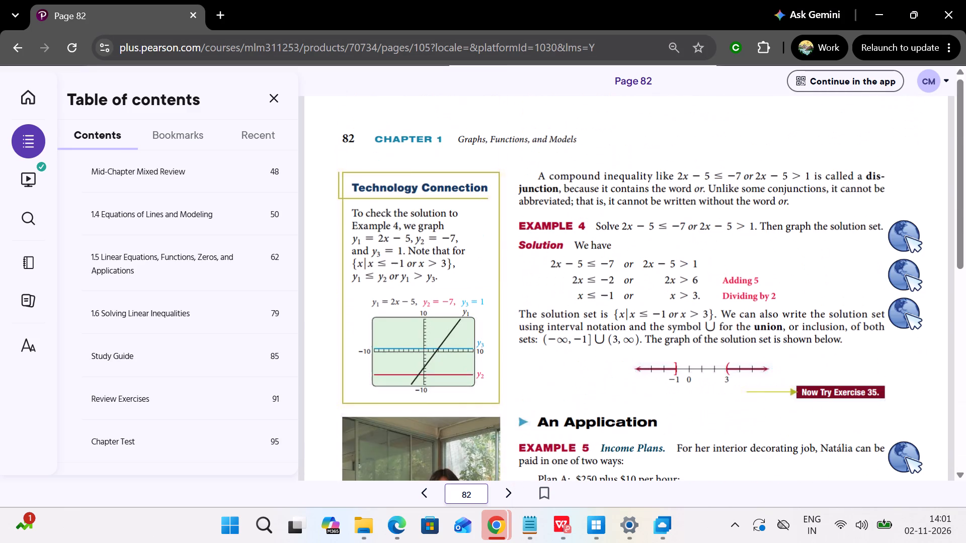
pyautogui.hotkey('alt', 'Tab')
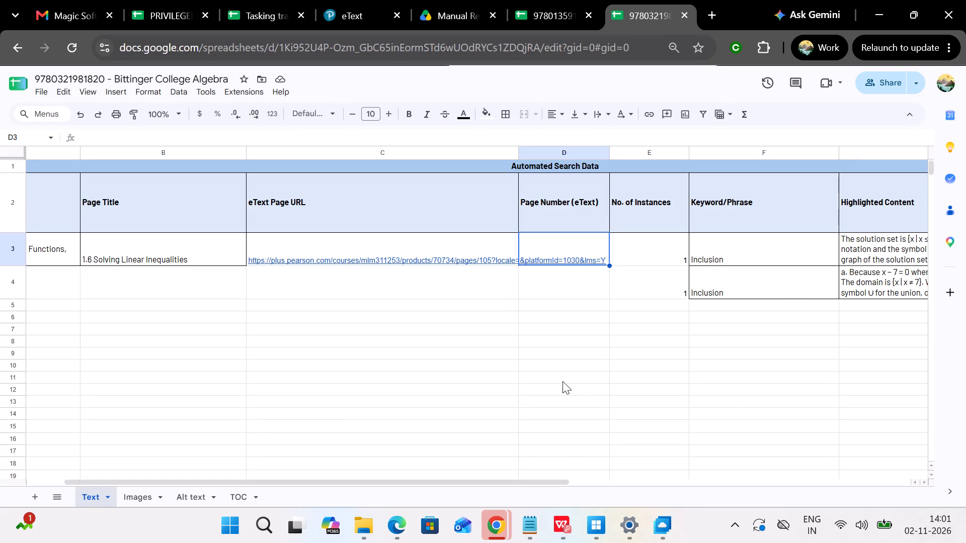
pyautogui.write('82')
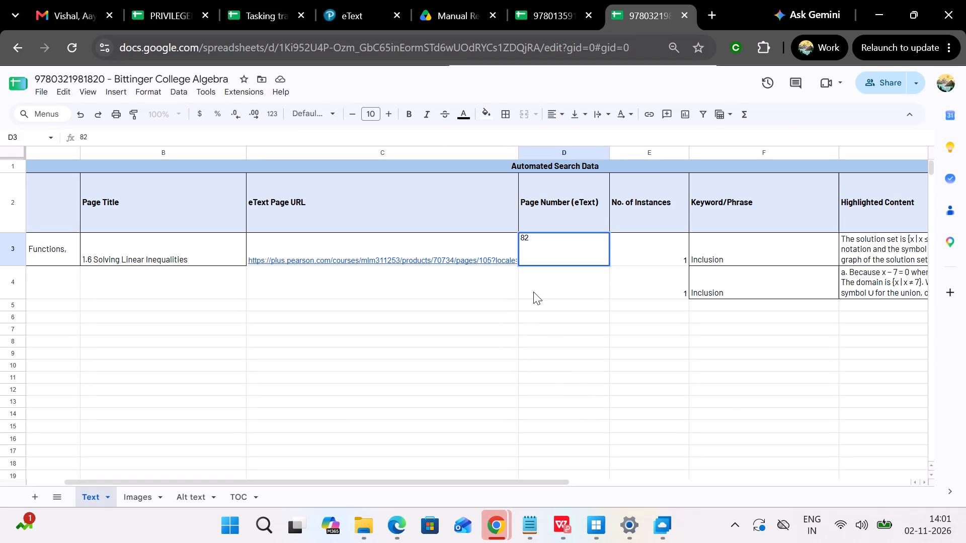
pyautogui.click(533, 292)
# Search the eText for "inclusion", open the second result, and find the keyword in Example 9 on page 24.
pyautogui.hotkey('alt', 'Tab')
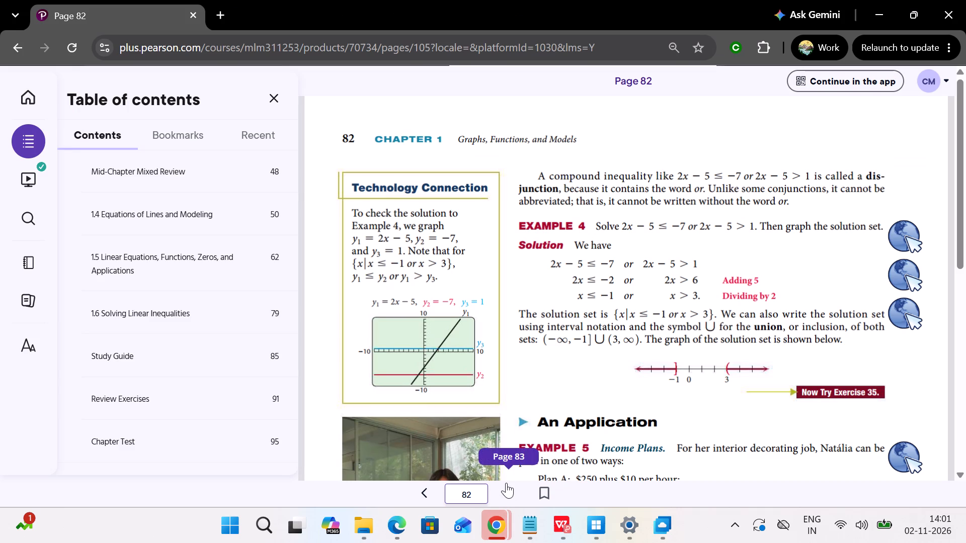
pyautogui.scroll(-10, 532, 351)
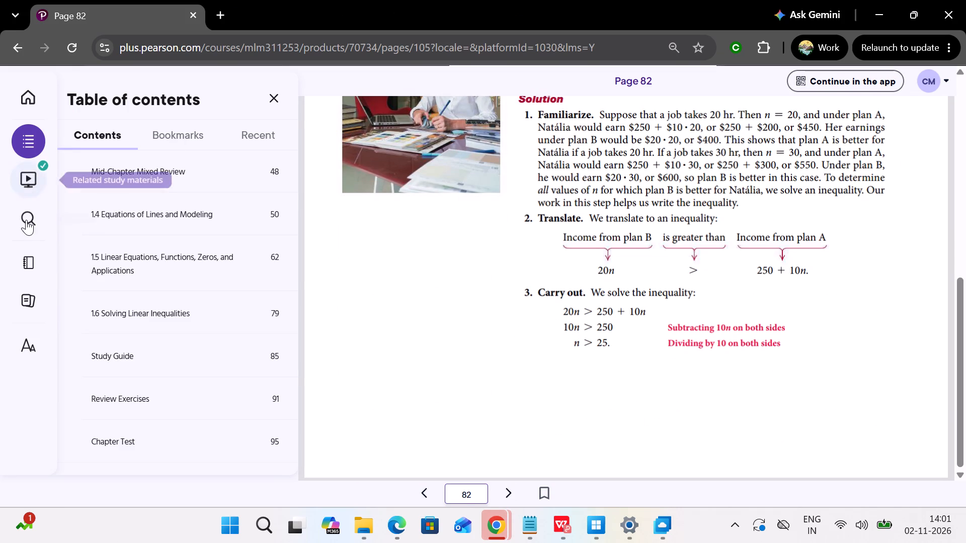
pyautogui.click(26, 220)
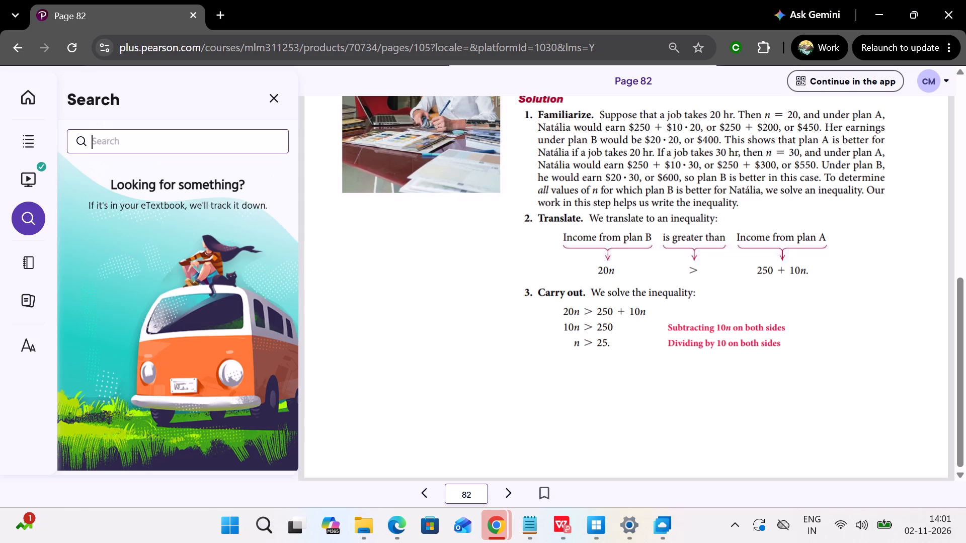
pyautogui.write('im')
pyautogui.press('BackSpace')
pyautogui.write('nclusion')
pyautogui.press('Return')
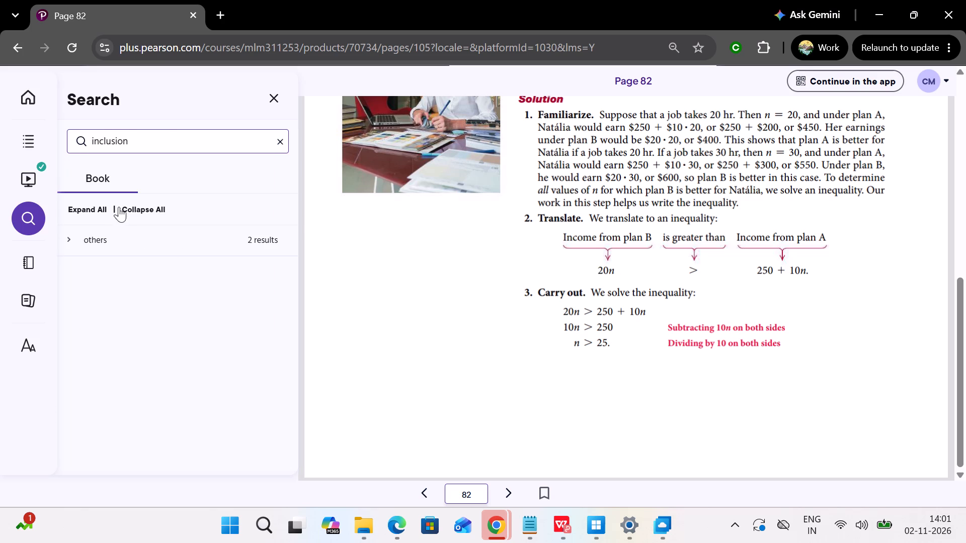
pyautogui.click(120, 225)
pyautogui.click(120, 233)
pyautogui.click(120, 233)
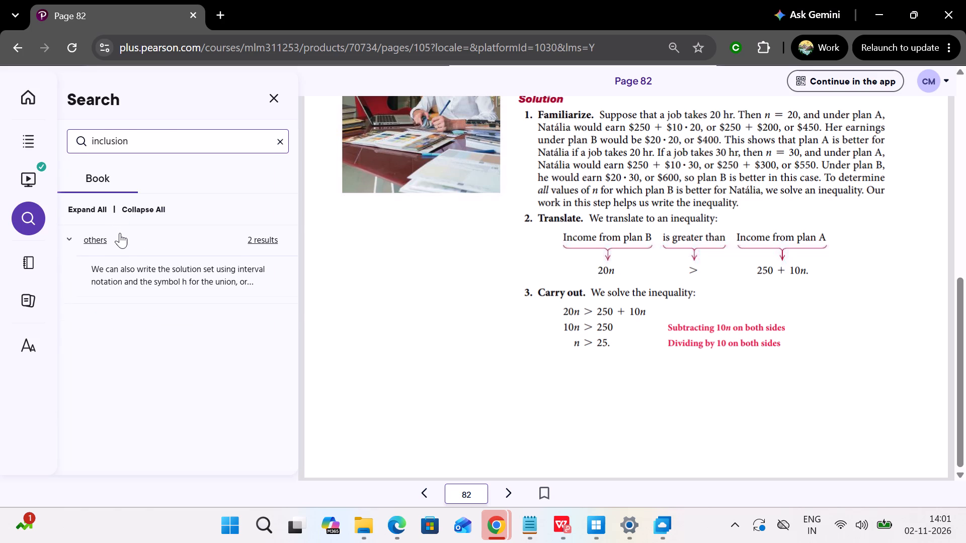
pyautogui.click(146, 316)
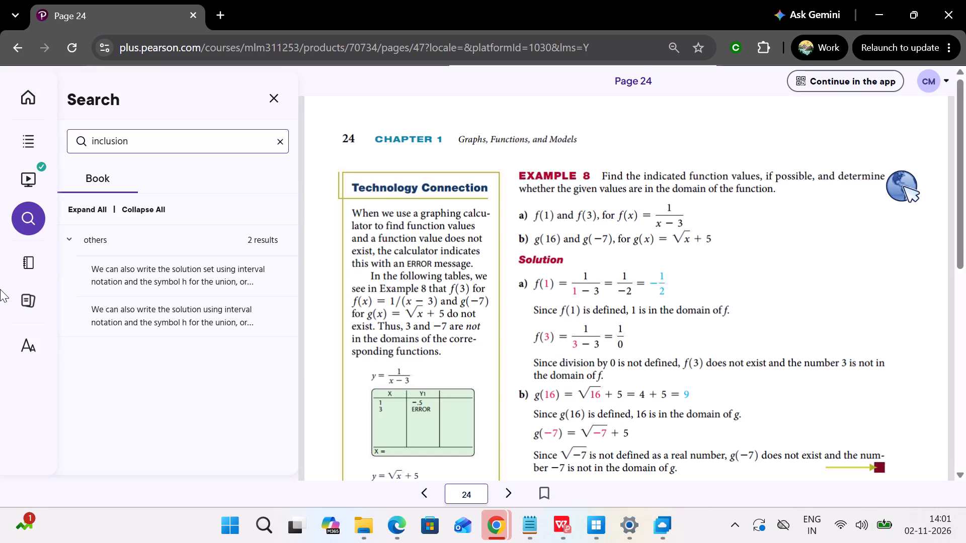
pyautogui.click(137, 309)
pyautogui.scroll(-3, 557, 322)
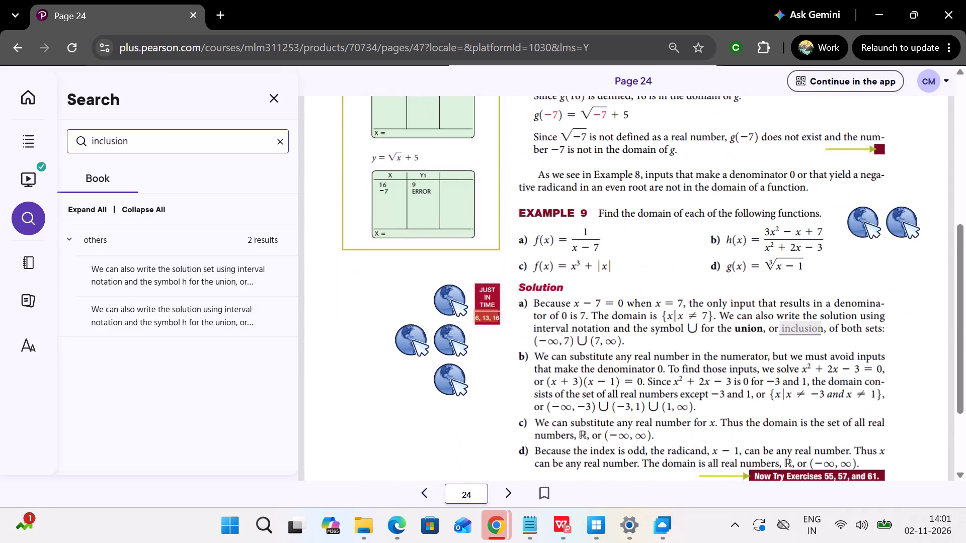
pyautogui.scroll(-1, 557, 322)
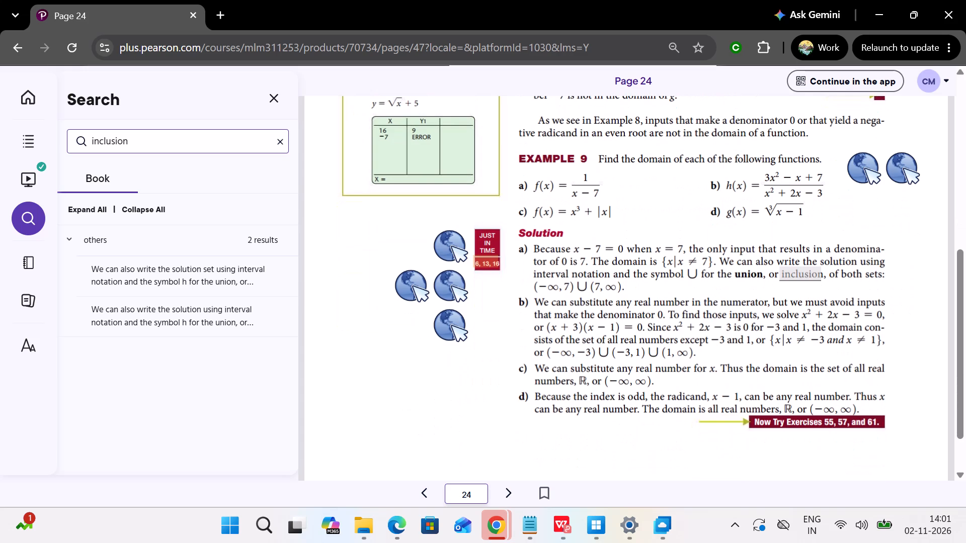
pyautogui.hotkey('alt', 'Tab')
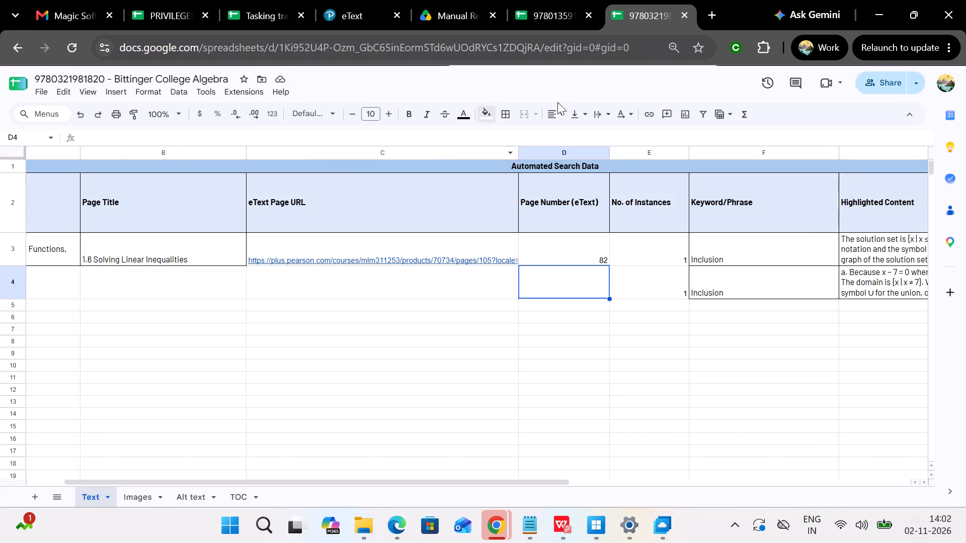
pyautogui.hscroll(-2, 713, 329)
pyautogui.hotkey('alt', 'Tab')
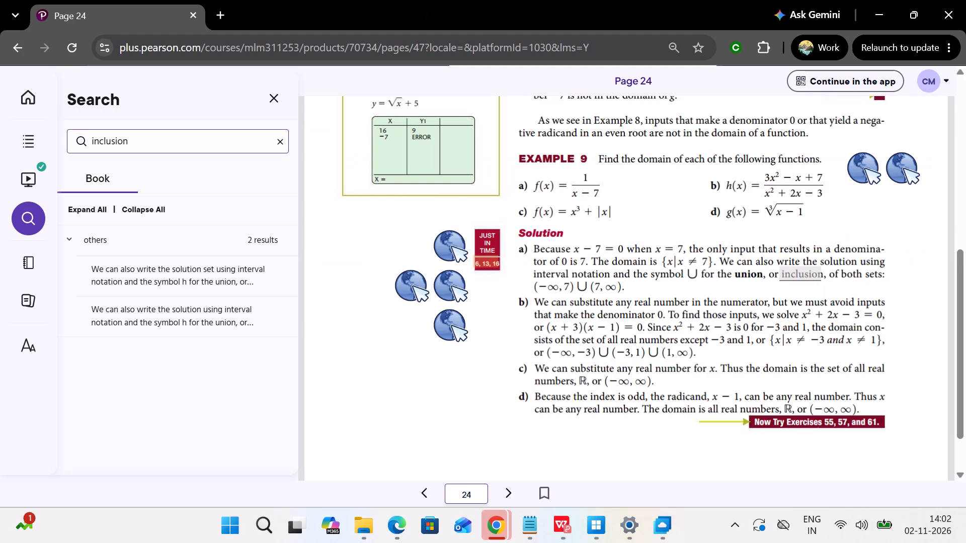
pyautogui.hotkey('alt', 'Tab')
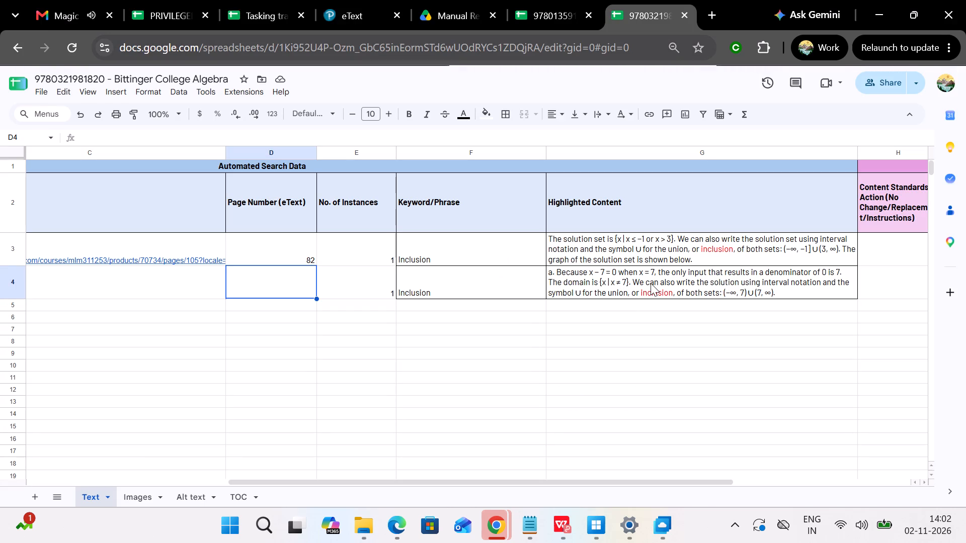
pyautogui.press('super+Left')
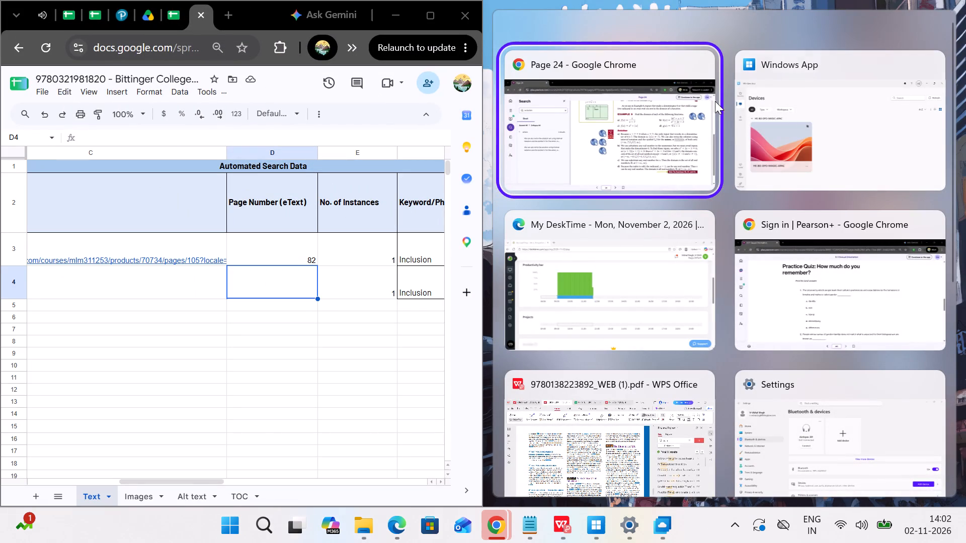
pyautogui.click(714, 101)
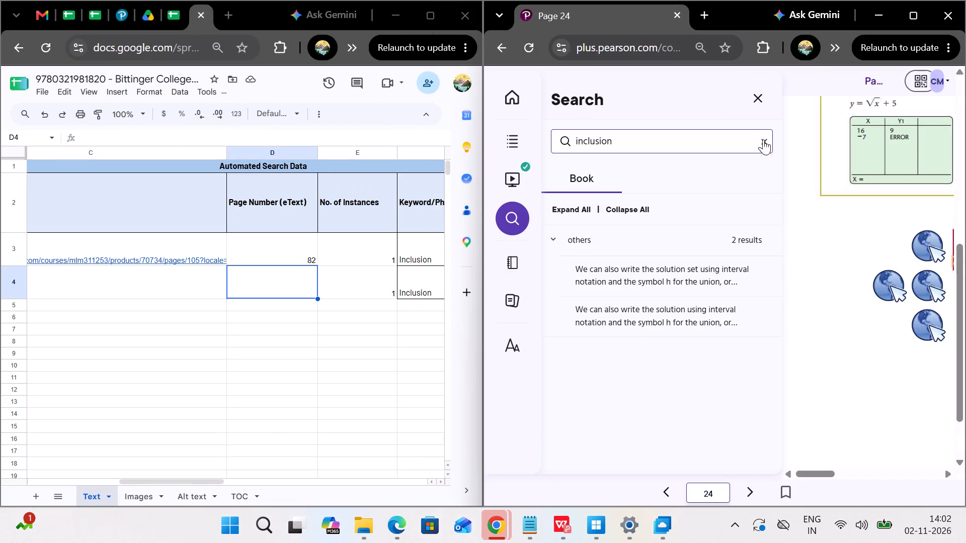
pyautogui.moveTo(753, 79); pyautogui.dragTo(757, 97)
pyautogui.click(757, 97)
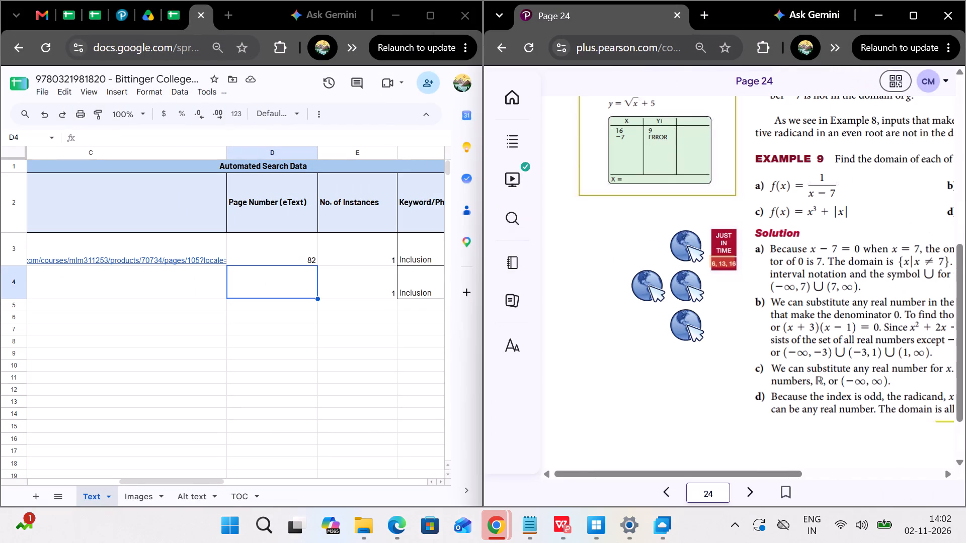
pyautogui.hscroll(-2, 799, 262)
pyautogui.hscroll(1, 799, 262)
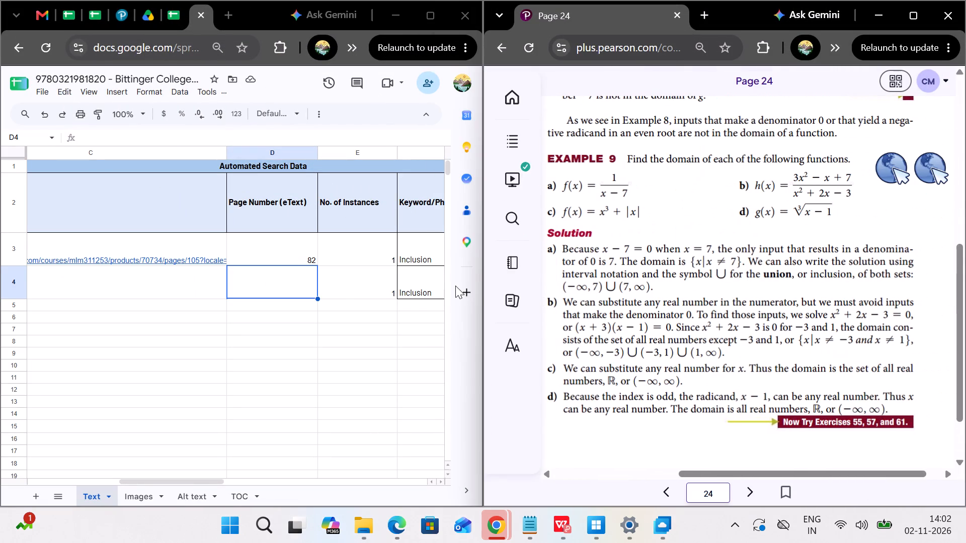
pyautogui.hscroll(-3, 340, 287)
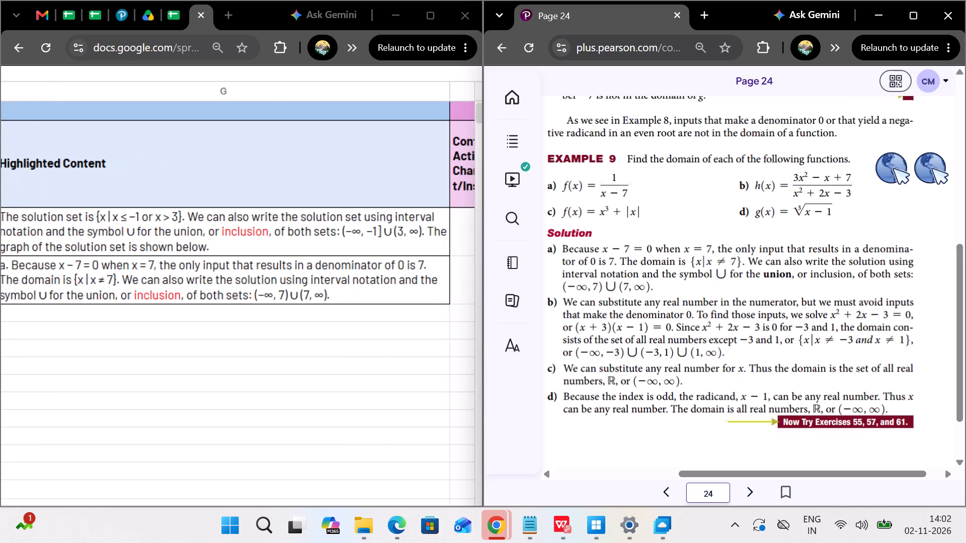
pyautogui.click(426, 7)
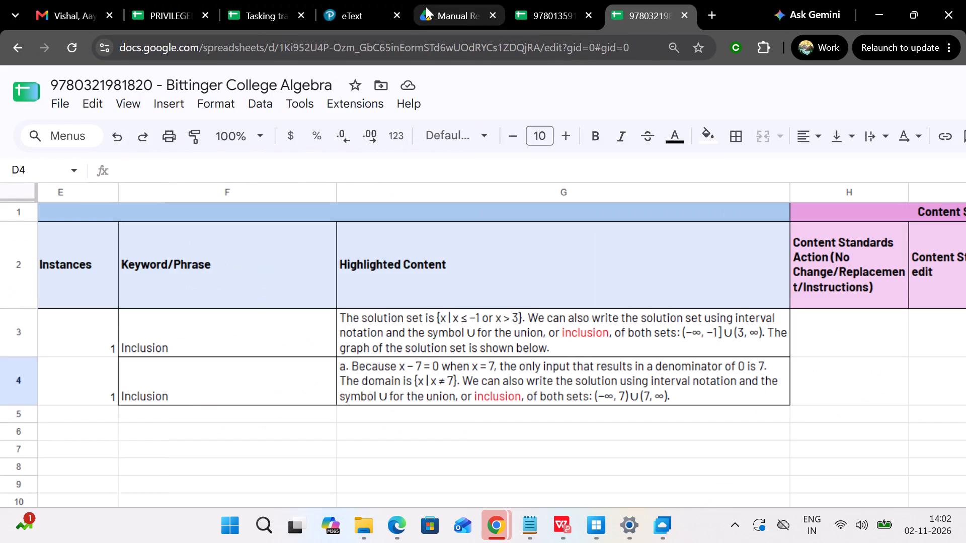
pyautogui.scroll(1, 596, 278)
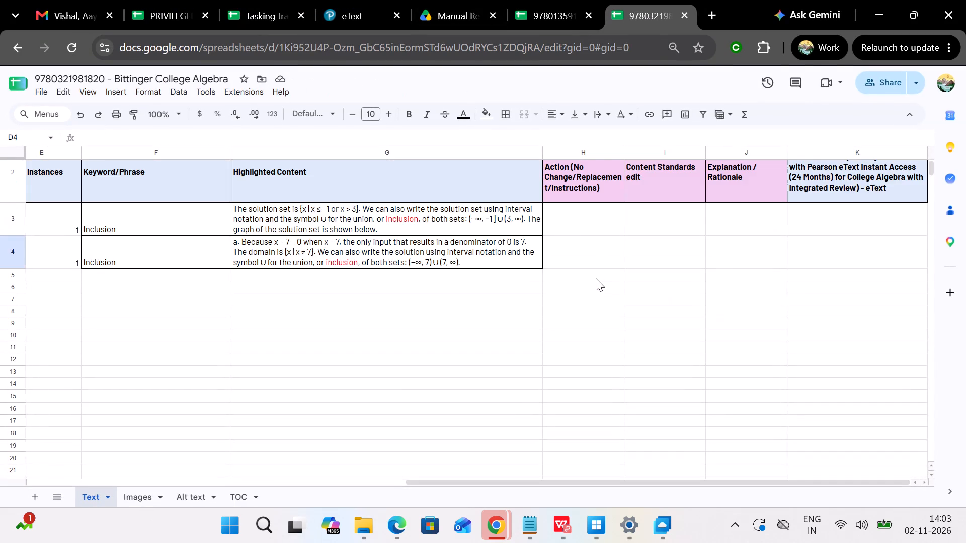
pyautogui.scroll(1, 596, 278)
pyautogui.hscroll(3, 596, 278)
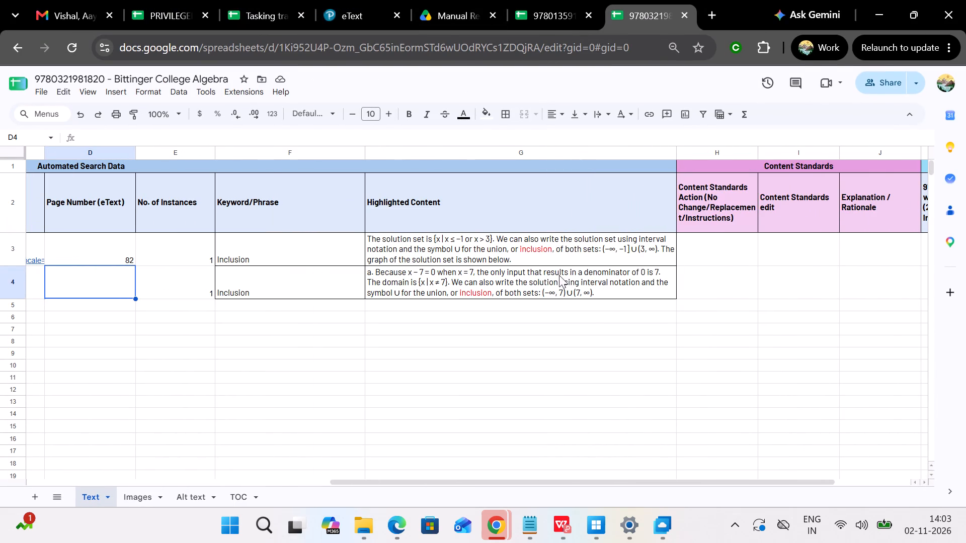
pyautogui.hotkey('alt', 'Tab')
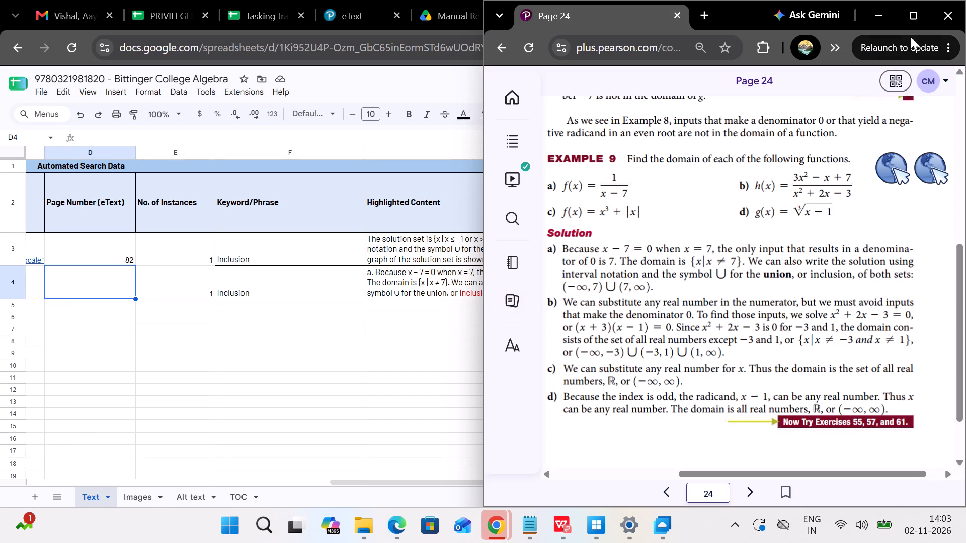
pyautogui.click(907, 21)
pyautogui.scroll(-6, 545, 398)
pyautogui.scroll(5, 545, 398)
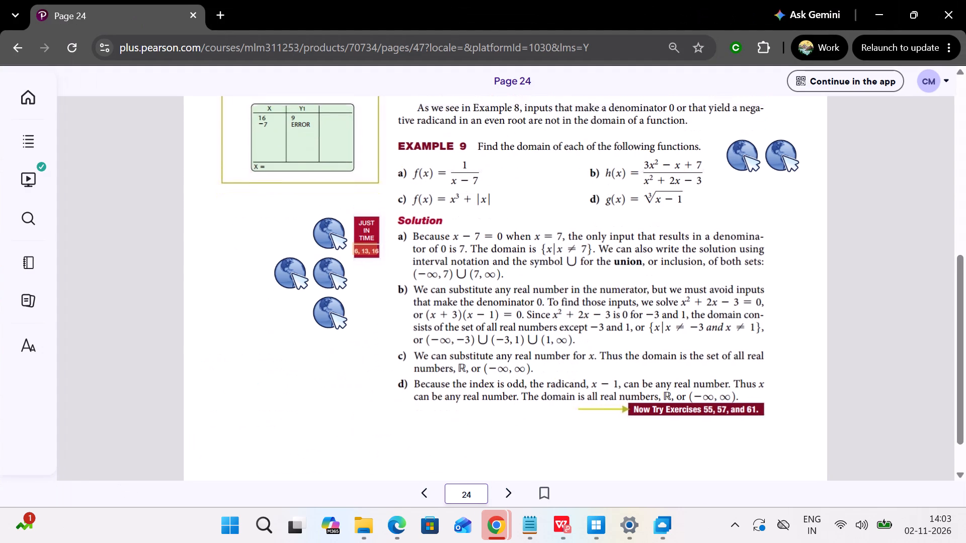
pyautogui.scroll(5, 545, 398)
pyautogui.hotkey('alt', 'Tab')
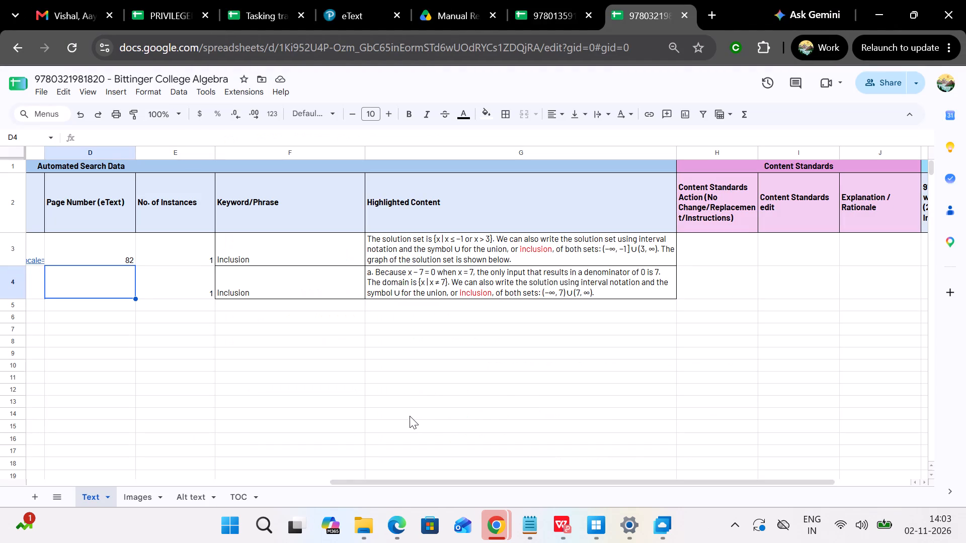
pyautogui.write('24')
pyautogui.click(474, 437)
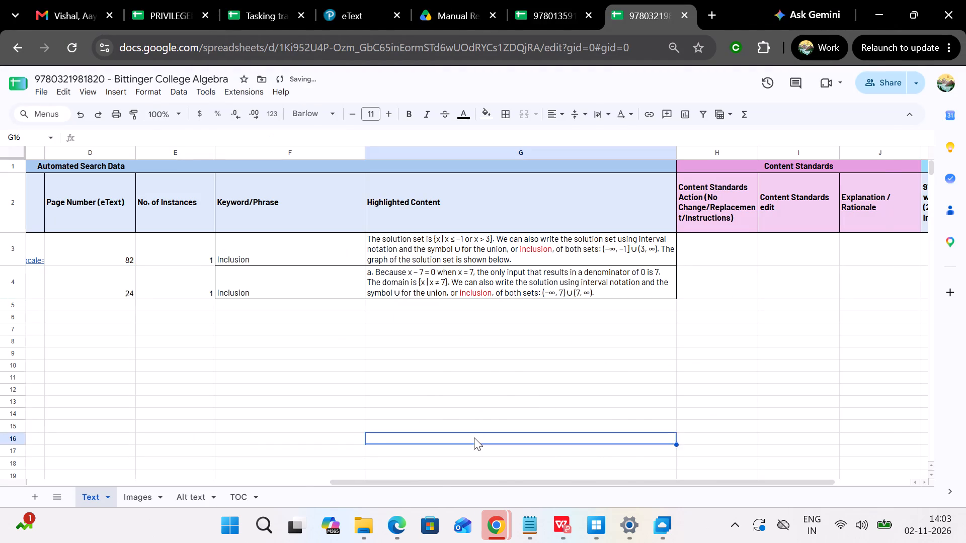
pyautogui.hotkey('alt', 'Tab')
pyautogui.scroll(-2, 552, 367)
pyautogui.scroll(5, 552, 367)
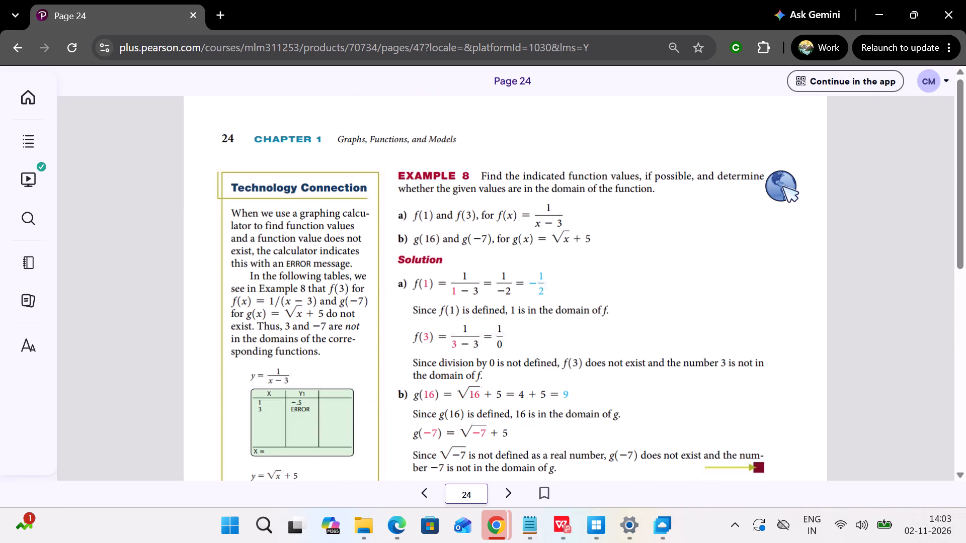
pyautogui.scroll(-4, 452, 281)
pyautogui.scroll(-5, 456, 343)
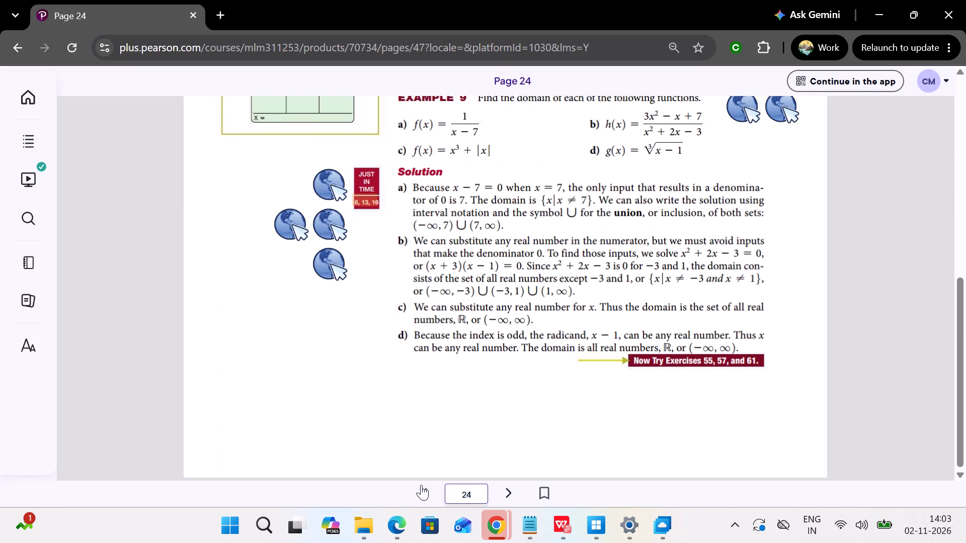
pyautogui.click(422, 491)
pyautogui.scroll(5, 519, 379)
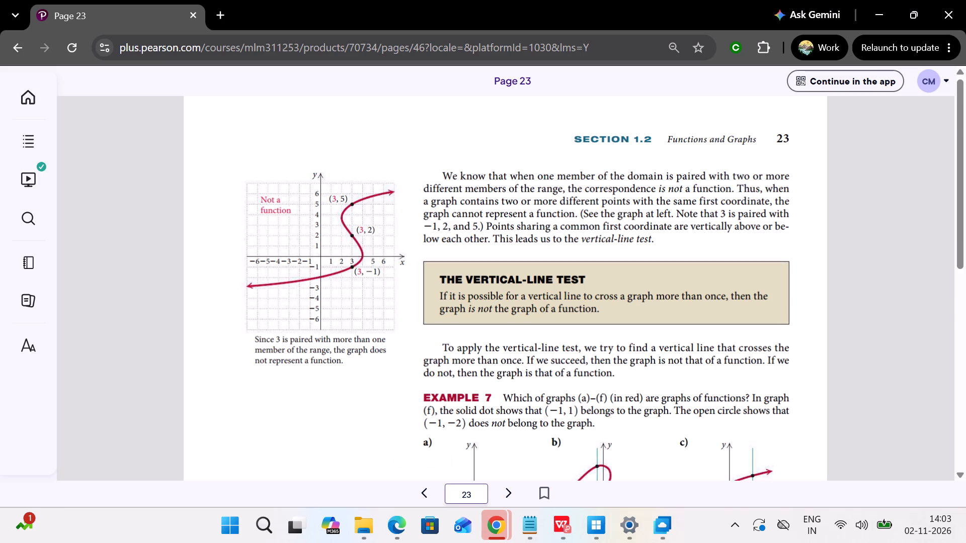
pyautogui.hotkey('alt', 'Tab')
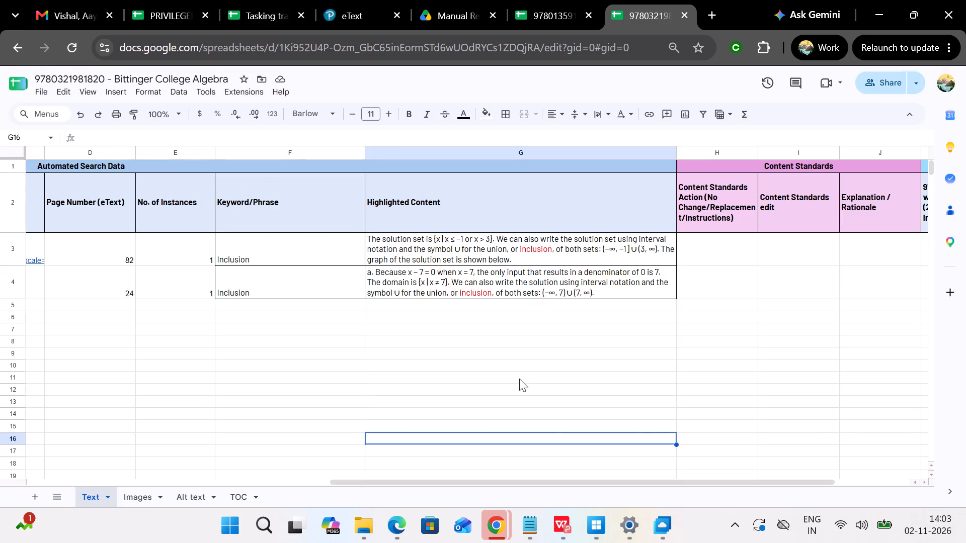
pyautogui.hscroll(8, 295, 265)
pyautogui.click(542, 23)
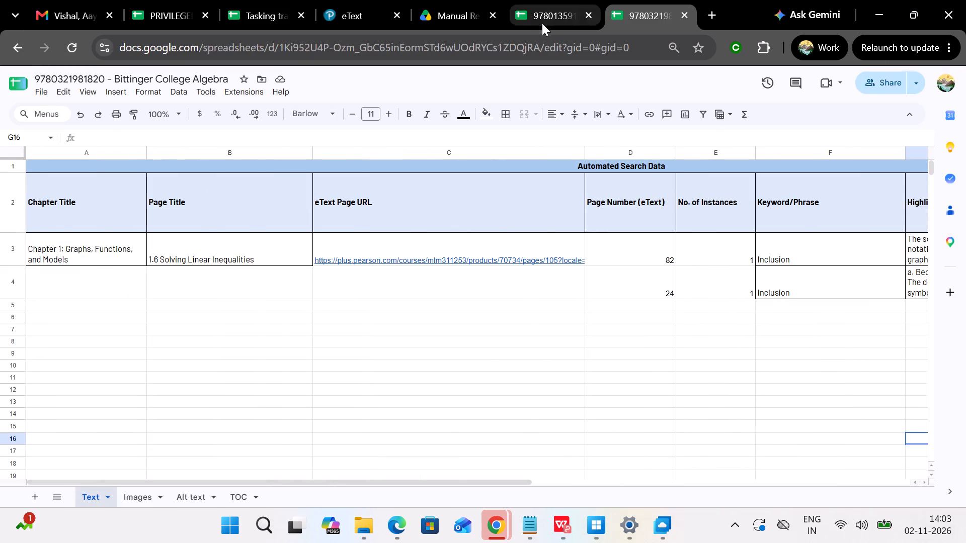
pyautogui.moveTo(100, 337); pyautogui.dragTo(198, 336)
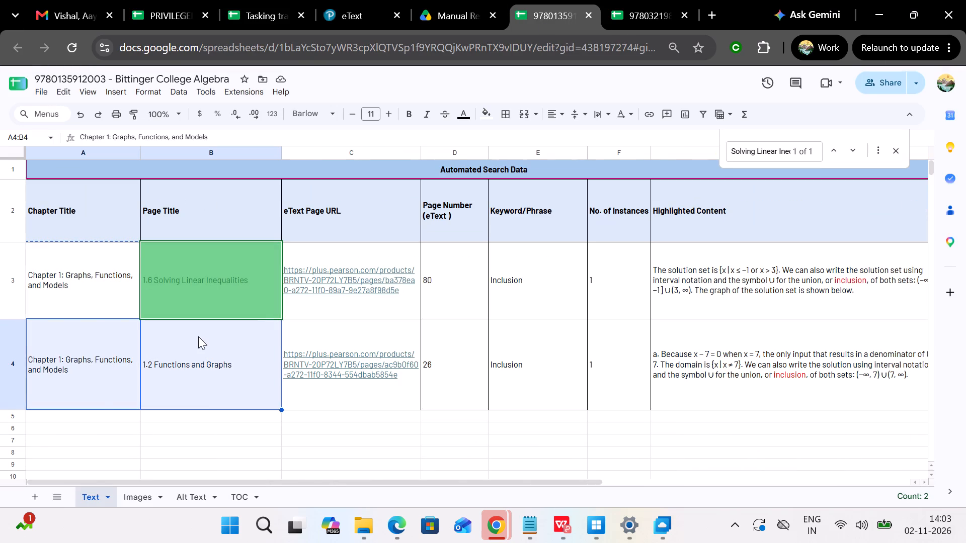
pyautogui.hotkey('ctrl', 'c')
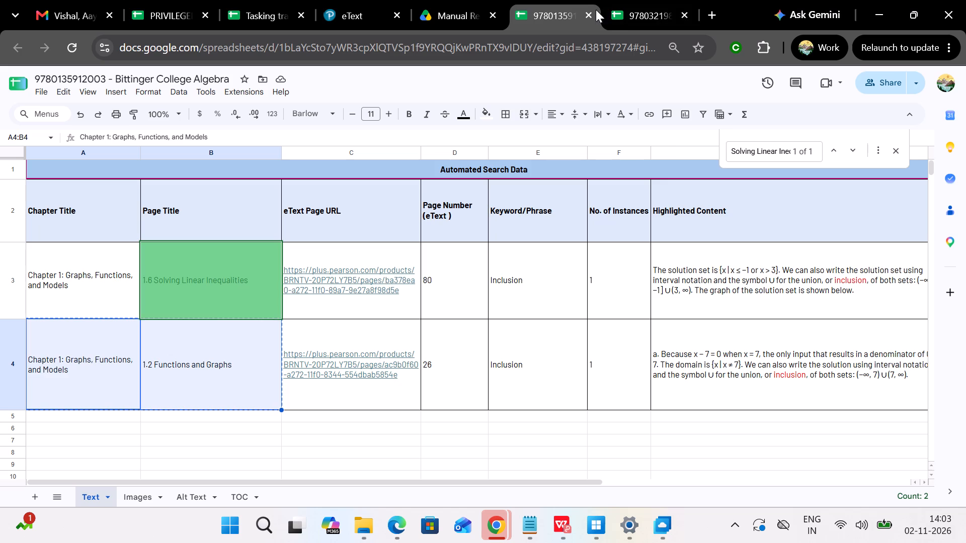
pyautogui.click(626, 15)
pyautogui.click(69, 296)
pyautogui.hotkey('ctrl', 'v')
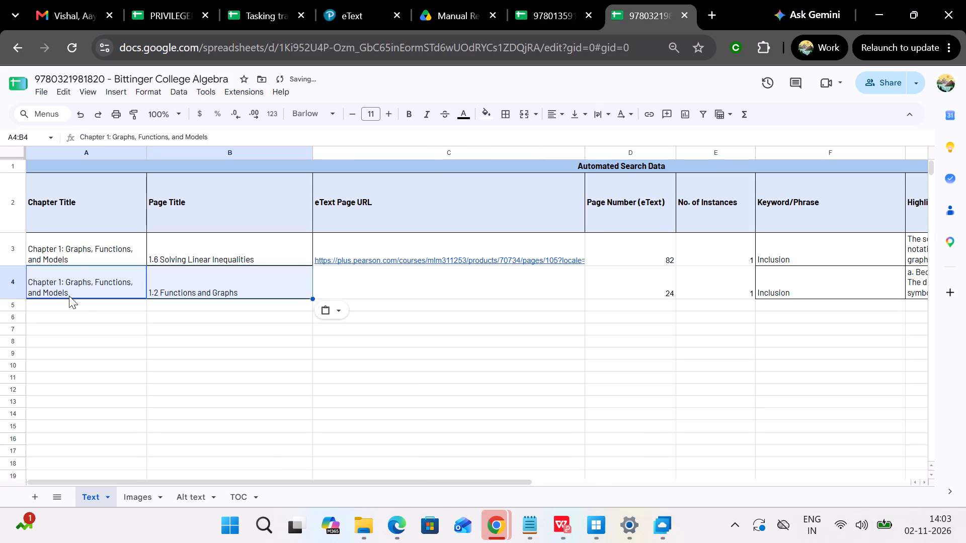
# Return to the eText, move from page 23 to page 24, and look over the Example 9 solution again.
pyautogui.click(359, 296)
pyautogui.press('Tab')
pyautogui.hotkey('alt', 'Tab')
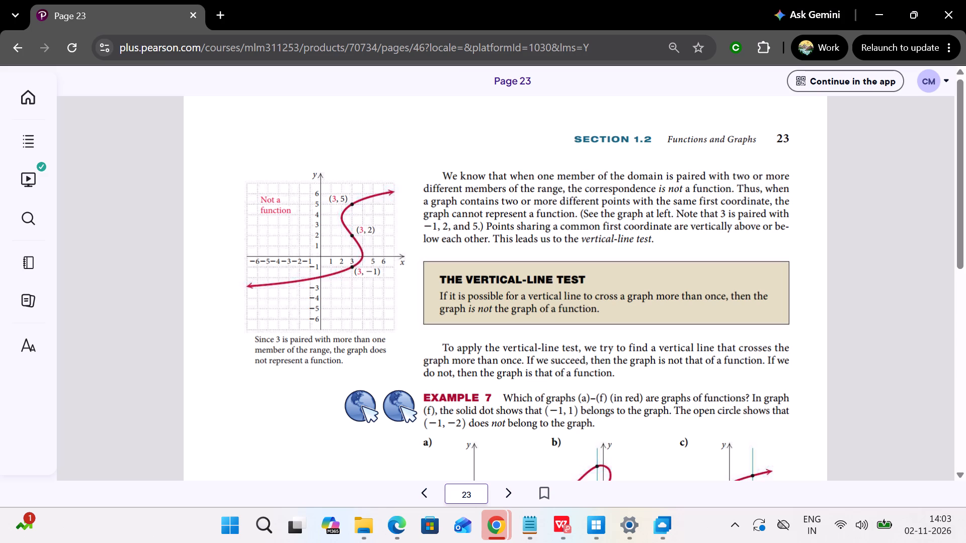
pyautogui.click(440, 48)
pyautogui.hotkey('ctrl', 'c')
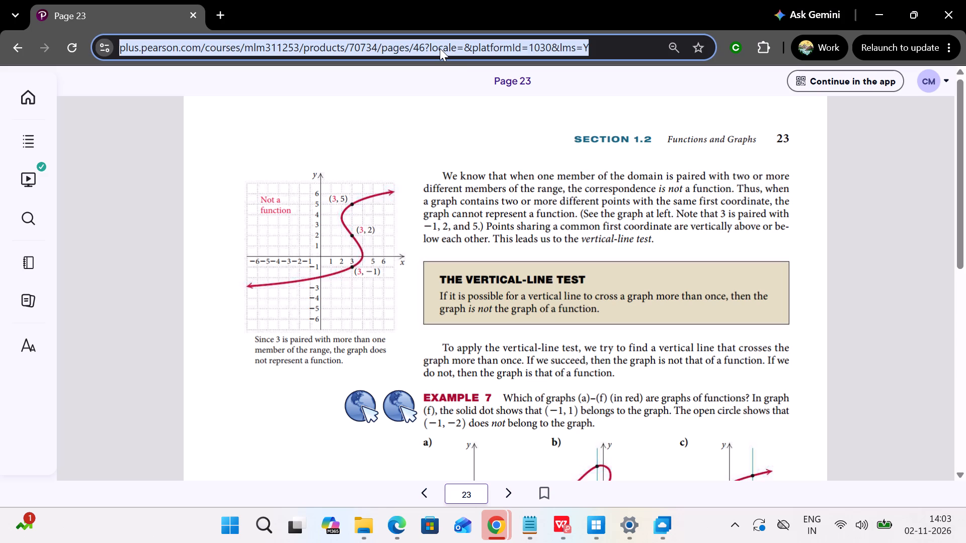
pyautogui.click(471, 166)
pyautogui.click(508, 499)
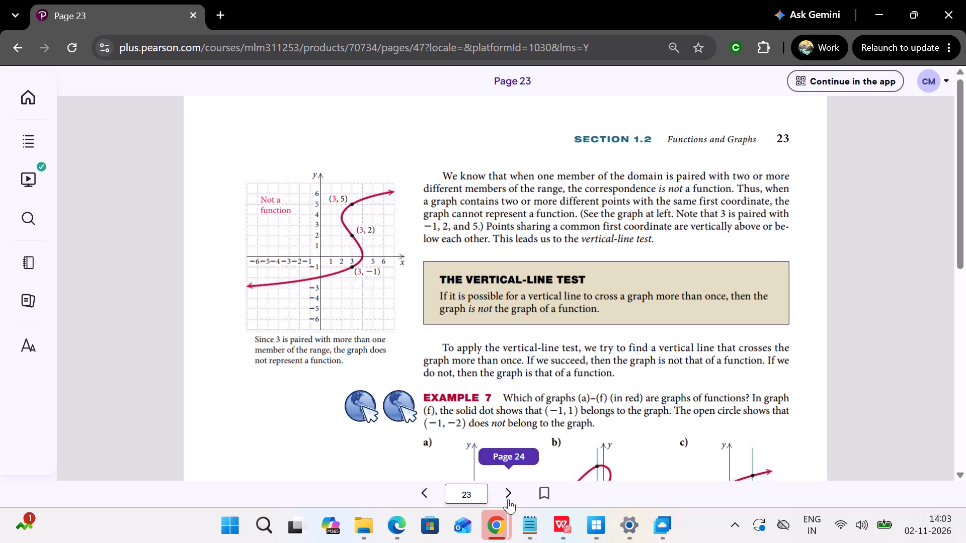
pyautogui.scroll(-5, 523, 392)
pyautogui.scroll(3, 523, 392)
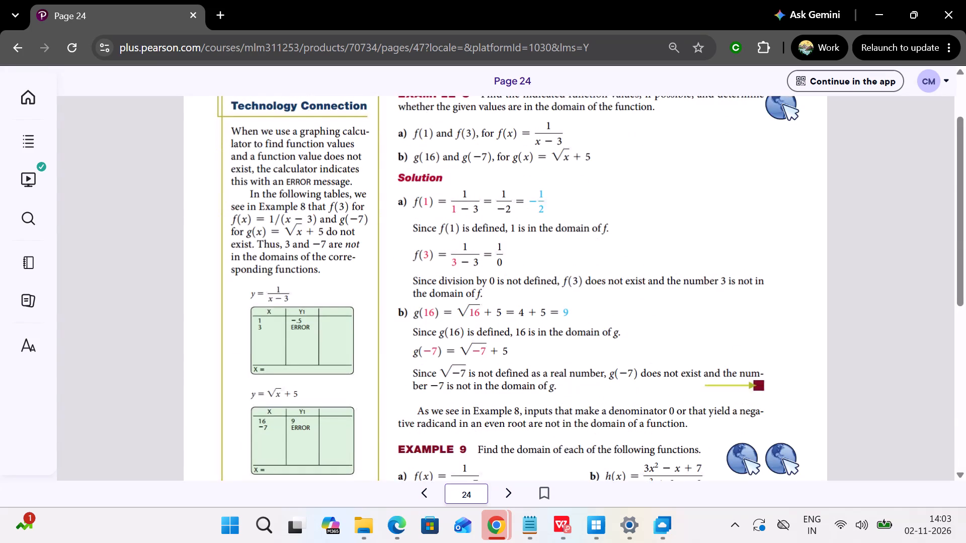
pyautogui.scroll(-3, 523, 392)
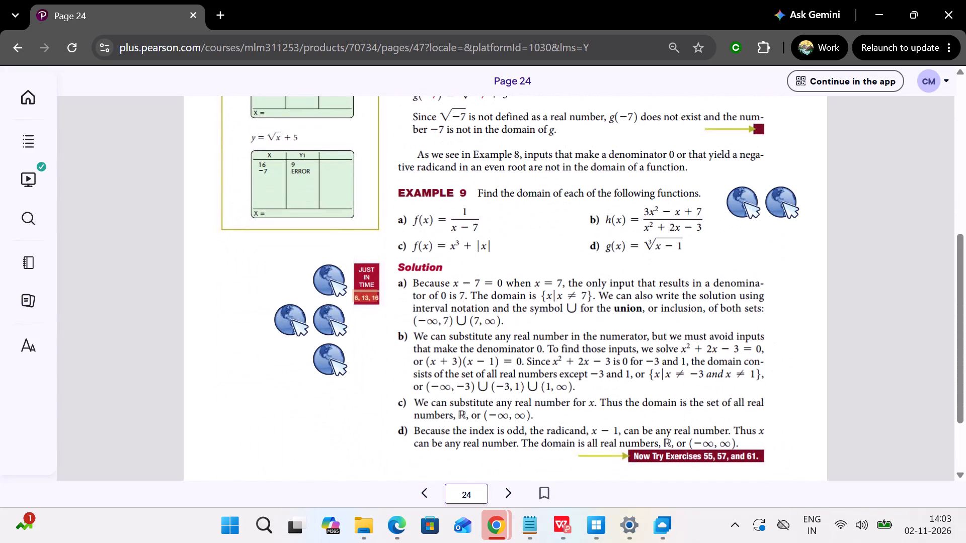
pyautogui.scroll(2, 582, 350)
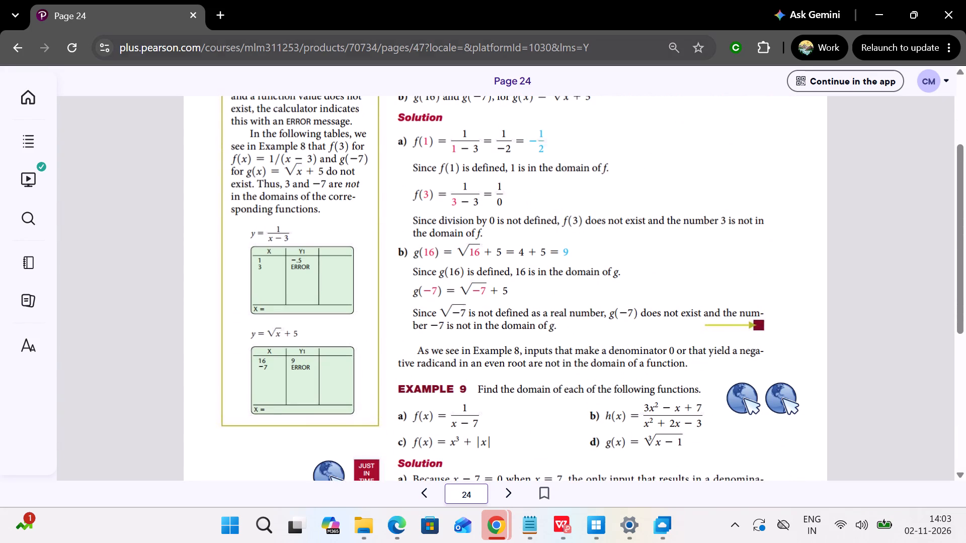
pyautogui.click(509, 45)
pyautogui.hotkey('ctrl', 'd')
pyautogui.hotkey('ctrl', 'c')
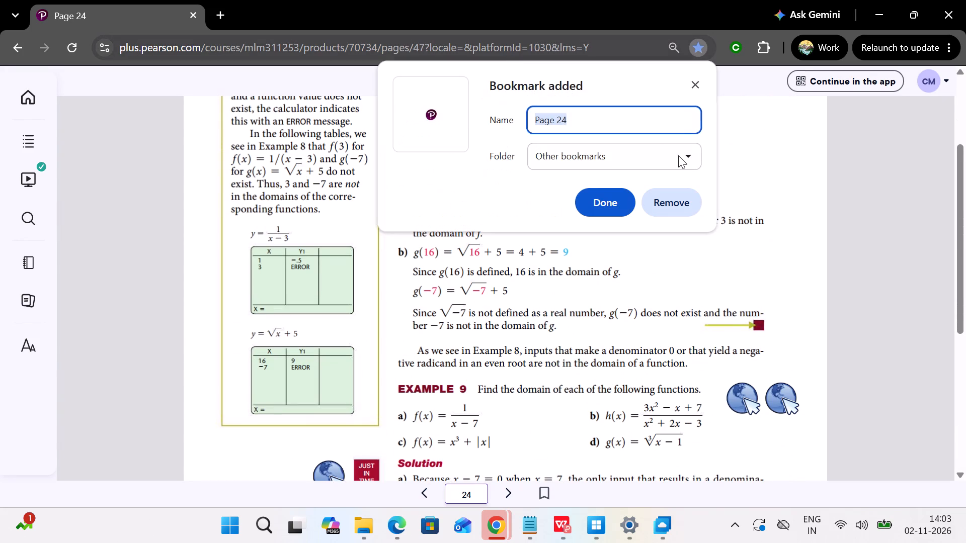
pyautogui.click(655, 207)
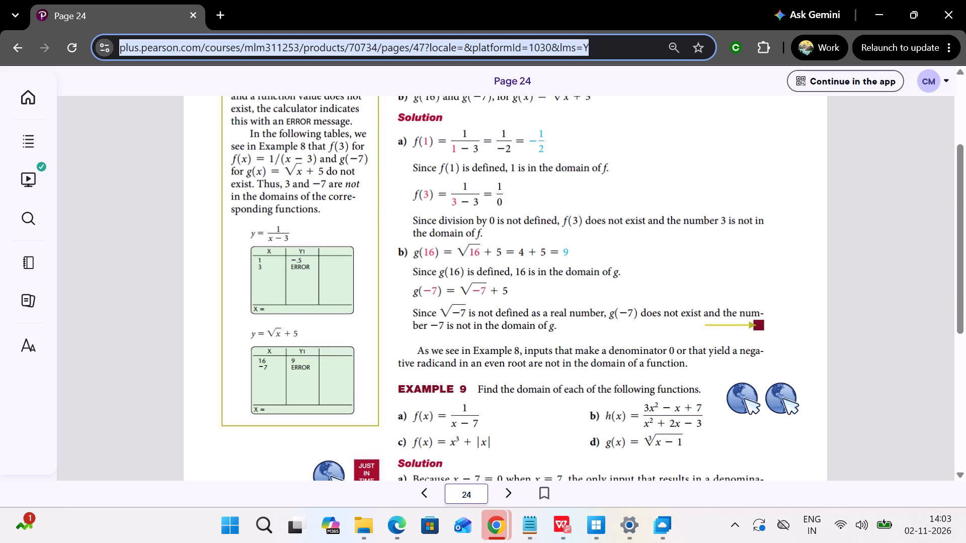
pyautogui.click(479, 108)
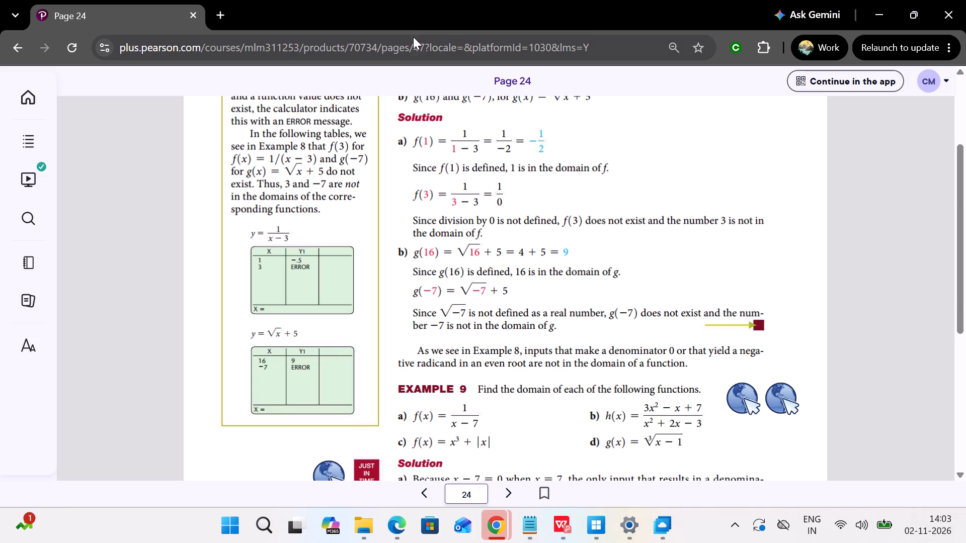
pyautogui.click(413, 37)
pyautogui.hotkey('ctrl', 'c')
pyautogui.hotkey('alt', 'Tab')
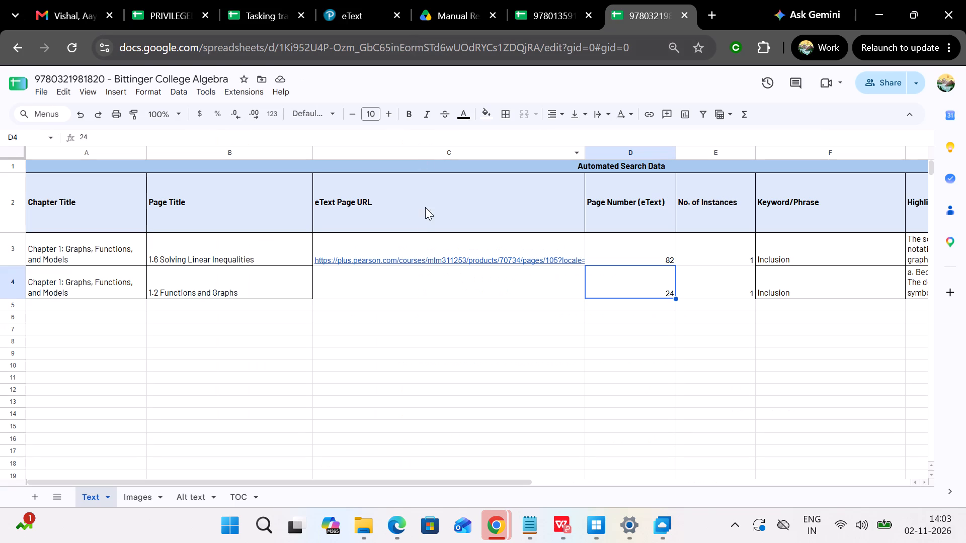
pyautogui.click(383, 281)
pyautogui.hotkey('ctrl', 'v')
pyautogui.click(398, 322)
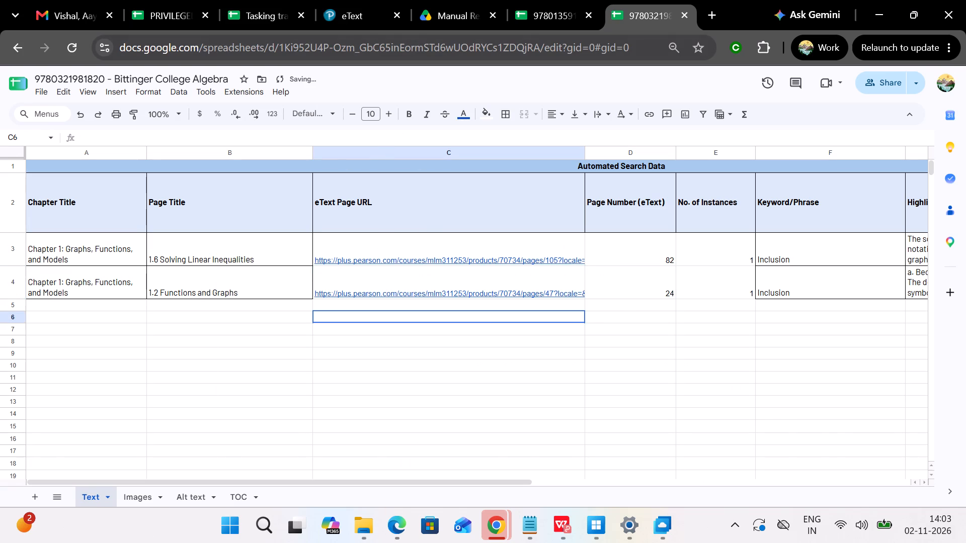
pyautogui.hscroll(-9, 398, 322)
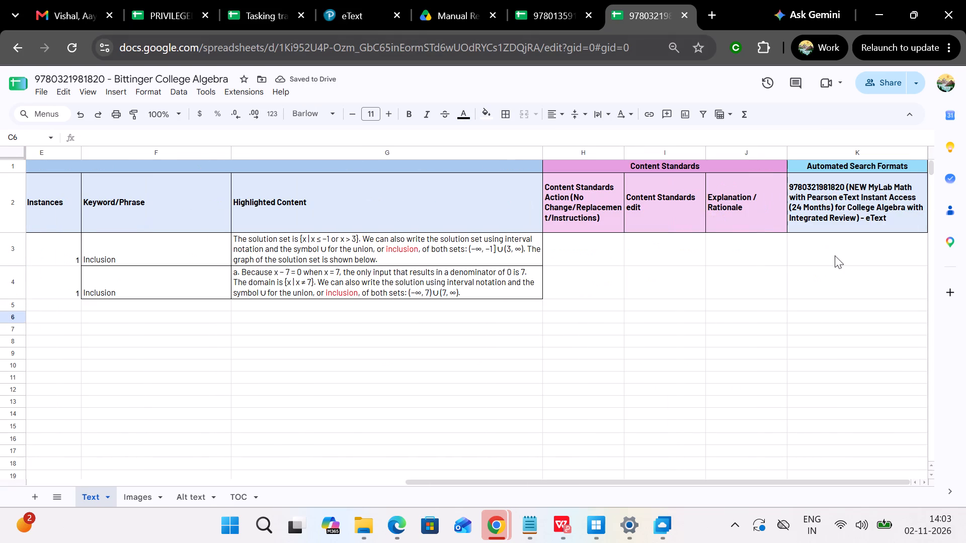
pyautogui.click(835, 255)
pyautogui.write('Yes')
pyautogui.press('Return')
pyautogui.write('Yes')
pyautogui.click(748, 266)
# Set the whole Text sheet to the Barlow font at size 11.
pyautogui.hscroll(7, 289, 308)
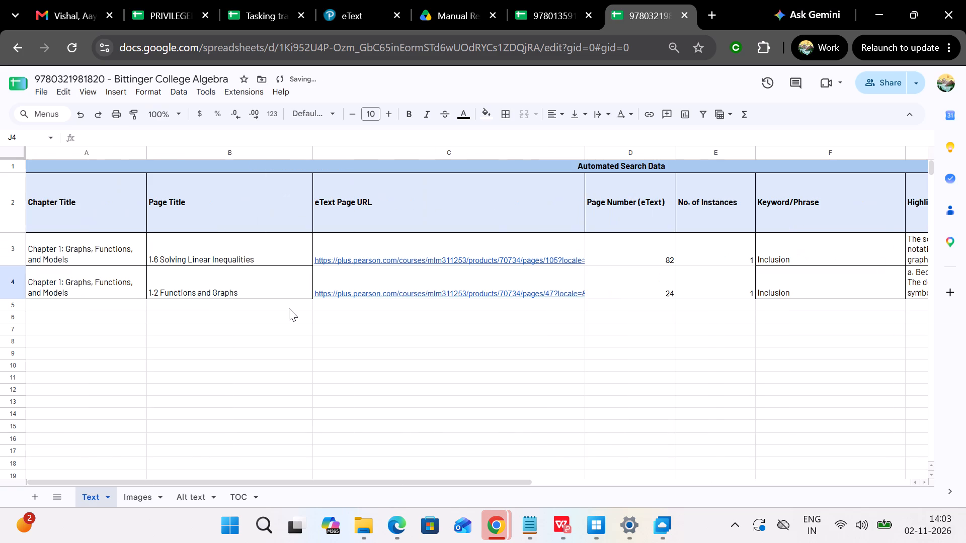
pyautogui.click(8, 168)
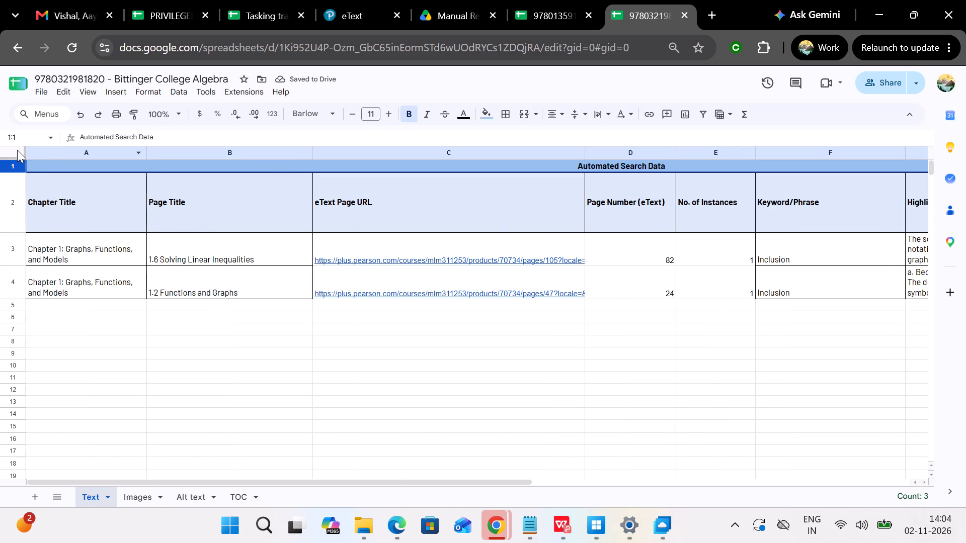
pyautogui.click(17, 150)
pyautogui.moveTo(325, 114); pyautogui.dragTo(333, 169)
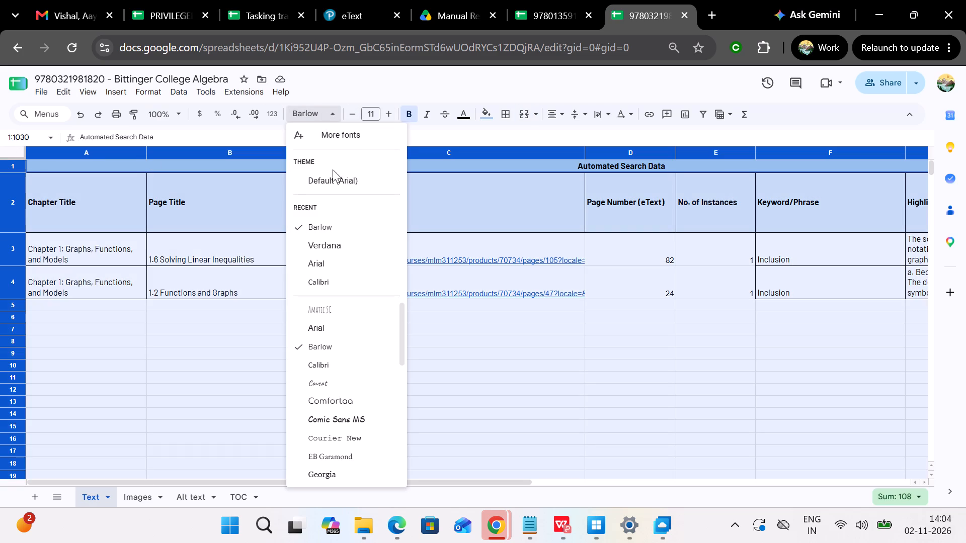
pyautogui.moveTo(333, 169); pyautogui.dragTo(325, 222)
pyautogui.click(353, 106)
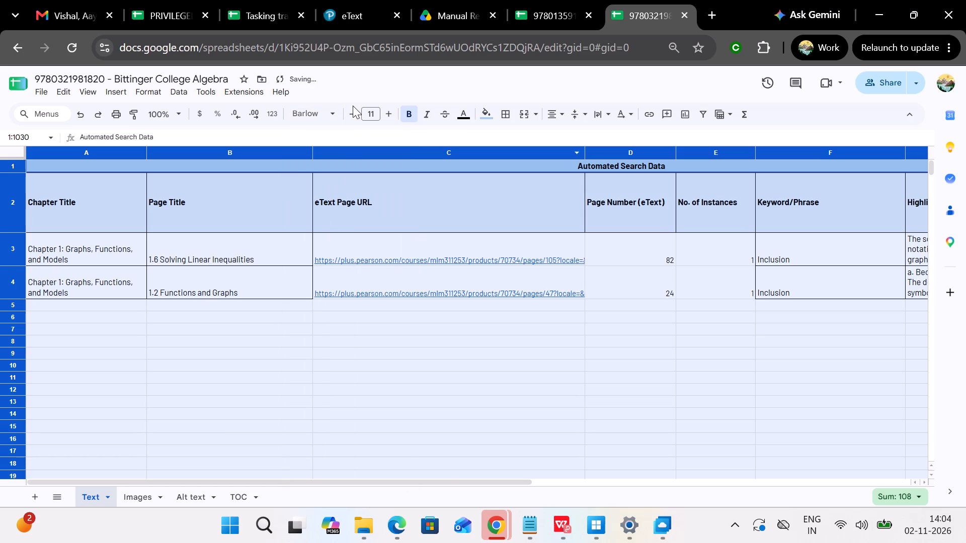
pyautogui.click(353, 109)
pyautogui.click(387, 110)
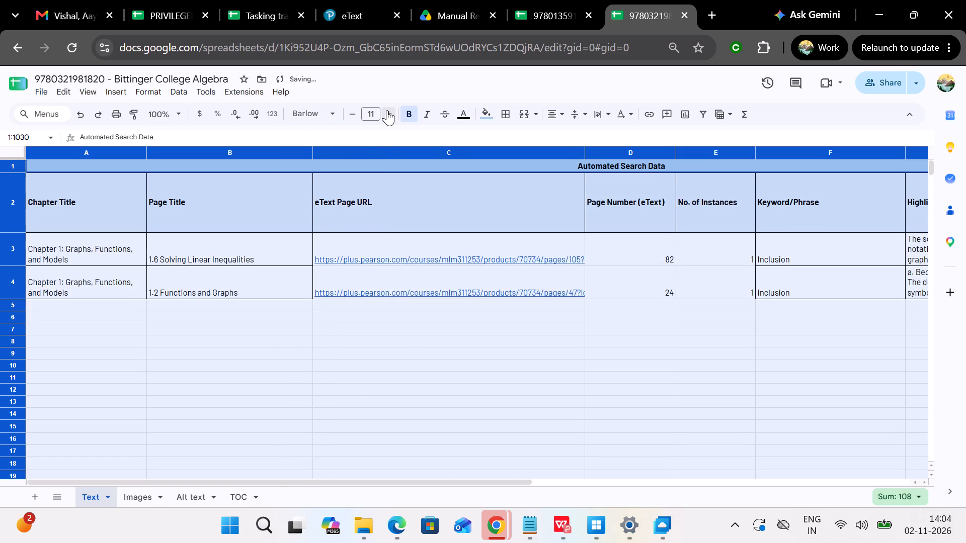
# Align all cells of the Text sheet left and vertically to the middle, with text wrapping on.
pyautogui.moveTo(557, 110); pyautogui.dragTo(557, 140)
pyautogui.click(557, 140)
pyautogui.click(581, 106)
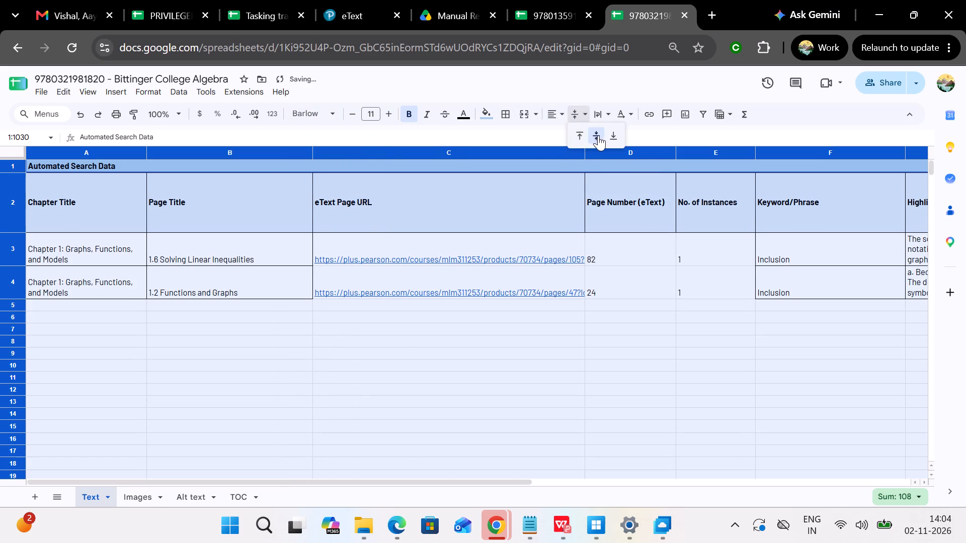
pyautogui.click(599, 136)
pyautogui.moveTo(598, 120); pyautogui.dragTo(616, 132)
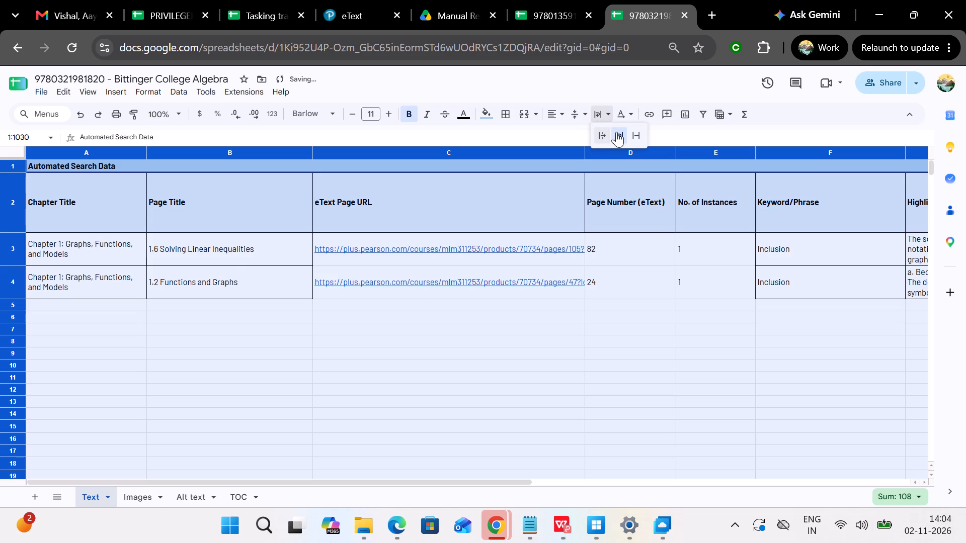
pyautogui.moveTo(616, 132); pyautogui.dragTo(617, 132)
pyautogui.click(617, 132)
pyautogui.click(615, 361)
# Apply all borders to rows 3 and 4 of the Text sheet.
pyautogui.hscroll(-7, 615, 361)
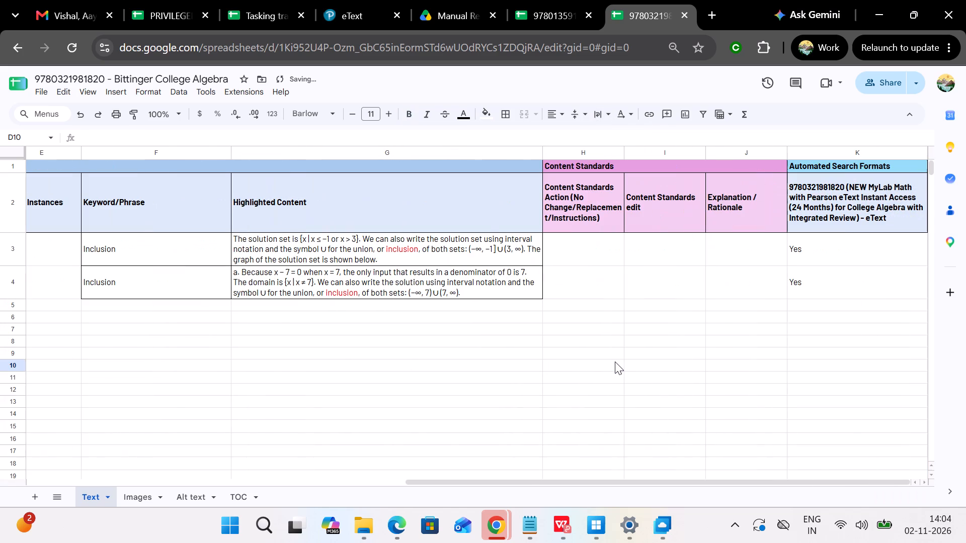
pyautogui.hscroll(4, 615, 361)
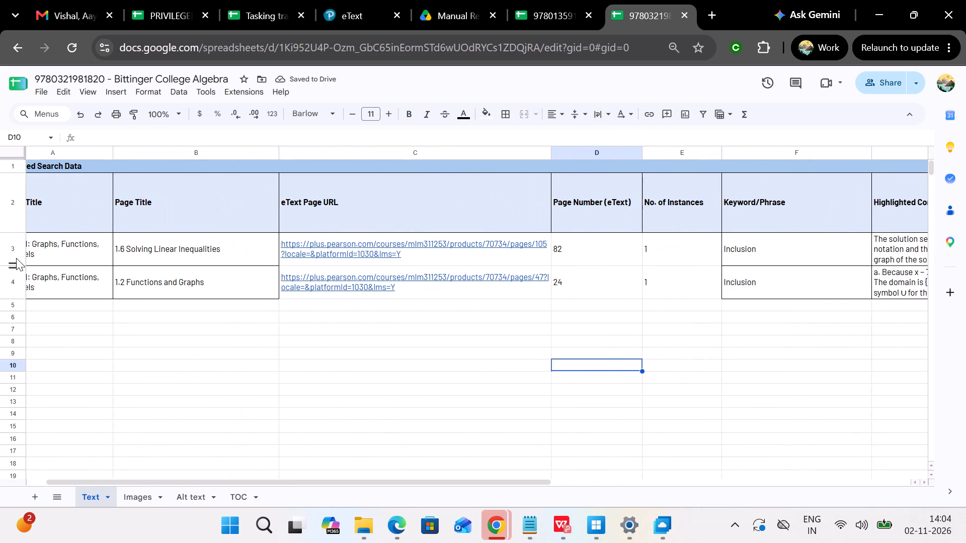
pyautogui.moveTo(13, 254); pyautogui.dragTo(13, 270)
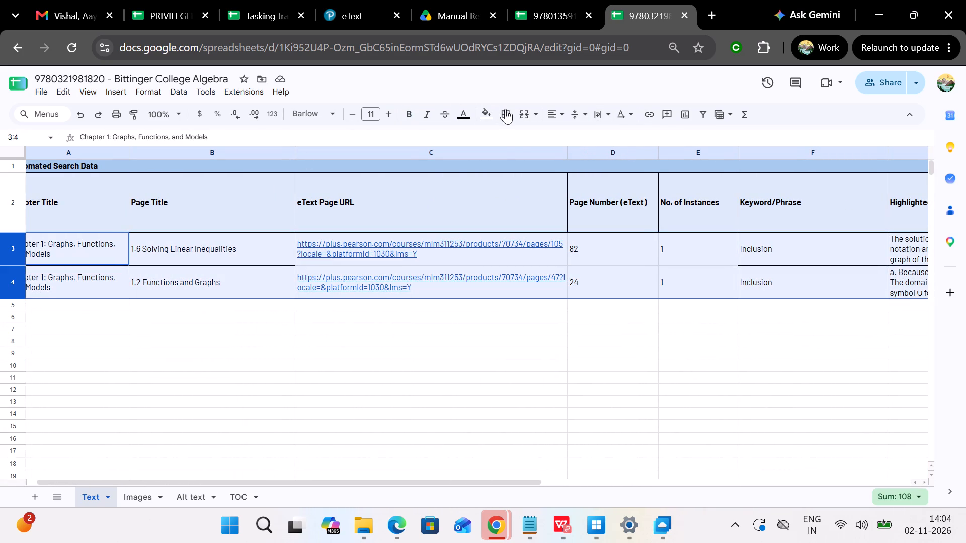
pyautogui.moveTo(508, 109); pyautogui.dragTo(508, 143)
pyautogui.click(508, 141)
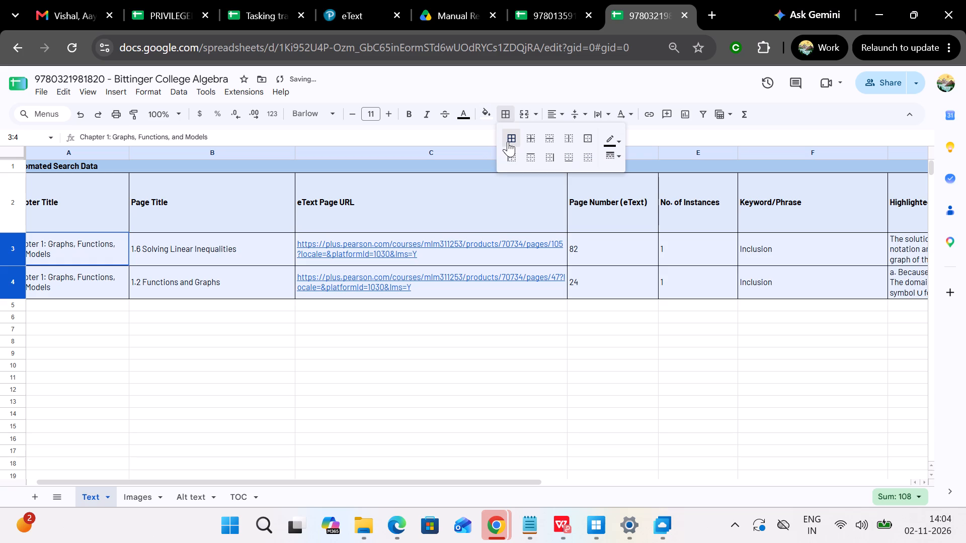
pyautogui.click(524, 390)
pyautogui.hscroll(-11, 524, 390)
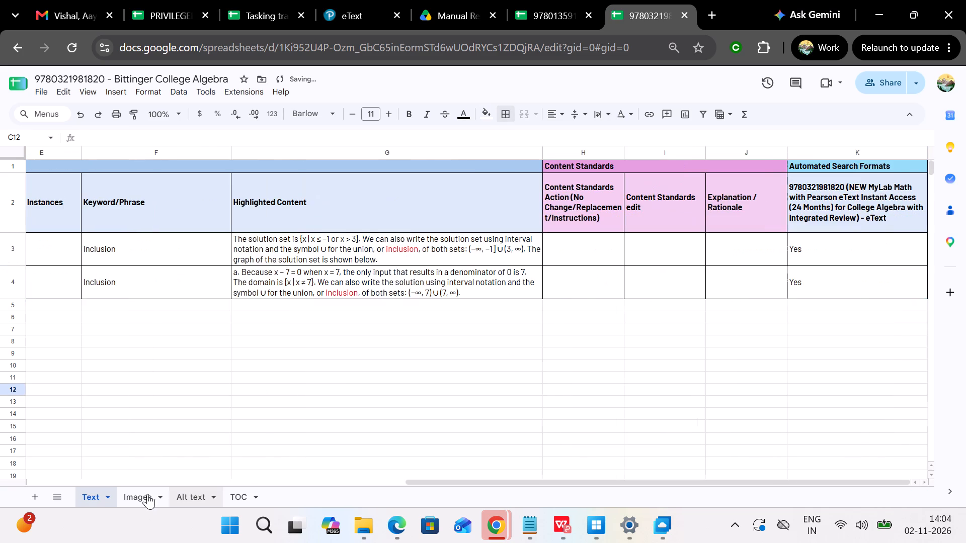
# Review the column headers and contents of the Images, Alt text and TOC sheets.
pyautogui.click(143, 494)
pyautogui.scroll(2, 249, 361)
pyautogui.hscroll(-4, 249, 361)
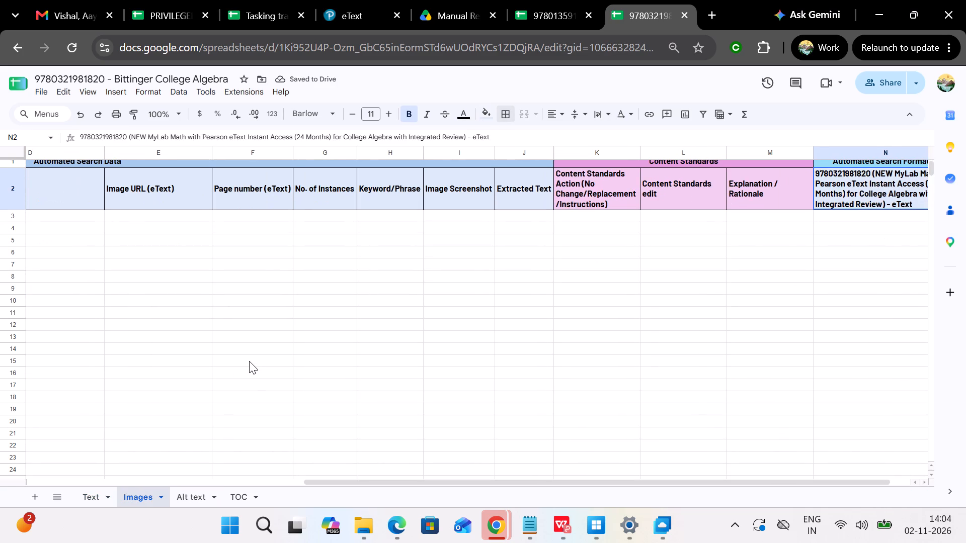
pyautogui.hscroll(6, 249, 361)
pyautogui.click(188, 490)
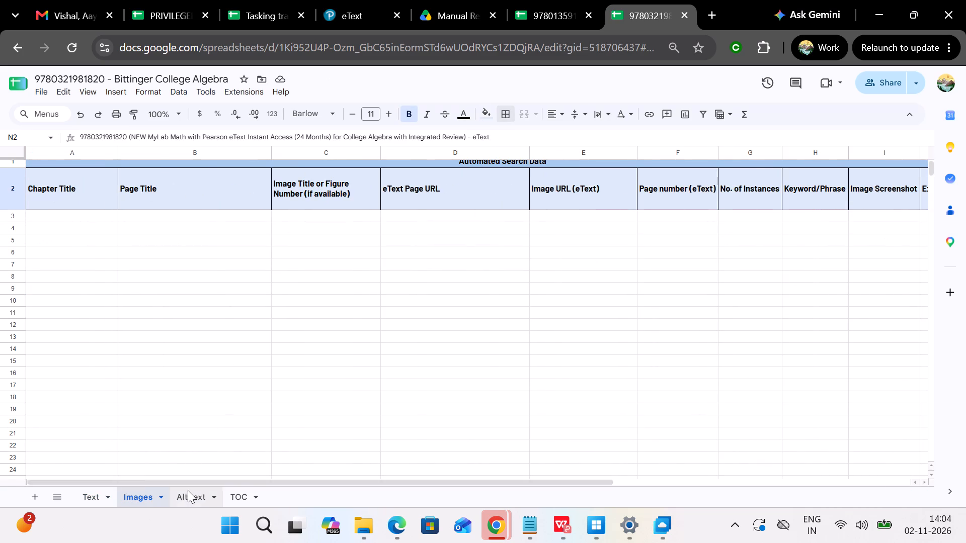
pyautogui.hscroll(3, 278, 316)
pyautogui.scroll(2, 278, 316)
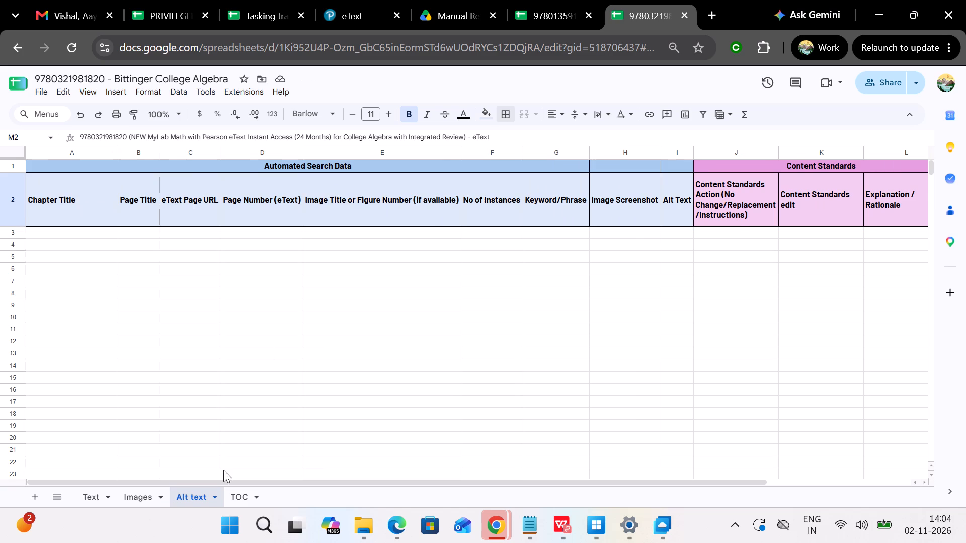
pyautogui.click(243, 486)
pyautogui.hscroll(3, 128, 320)
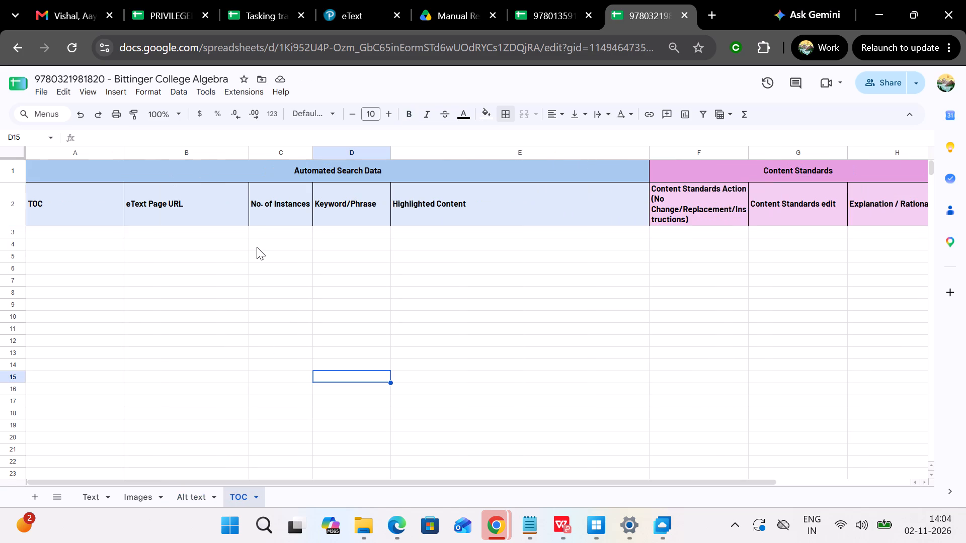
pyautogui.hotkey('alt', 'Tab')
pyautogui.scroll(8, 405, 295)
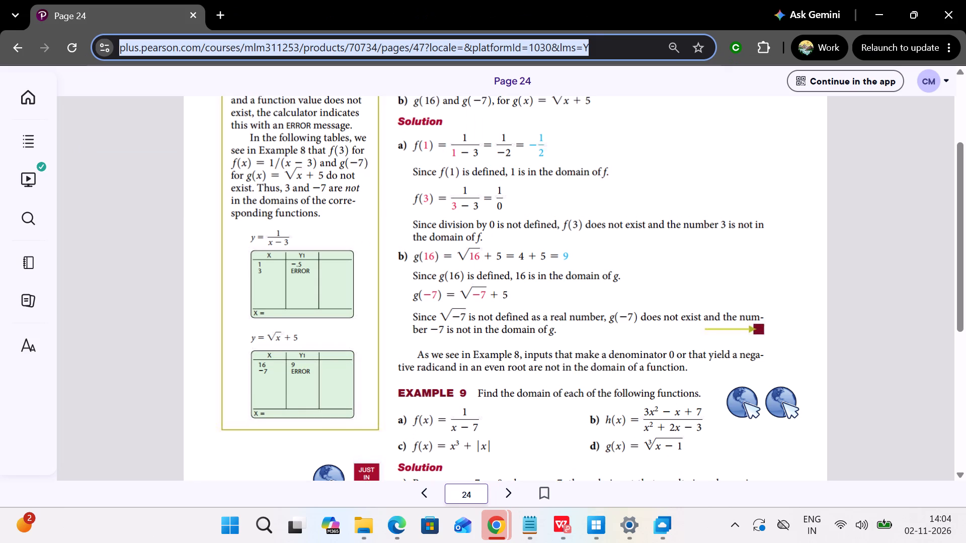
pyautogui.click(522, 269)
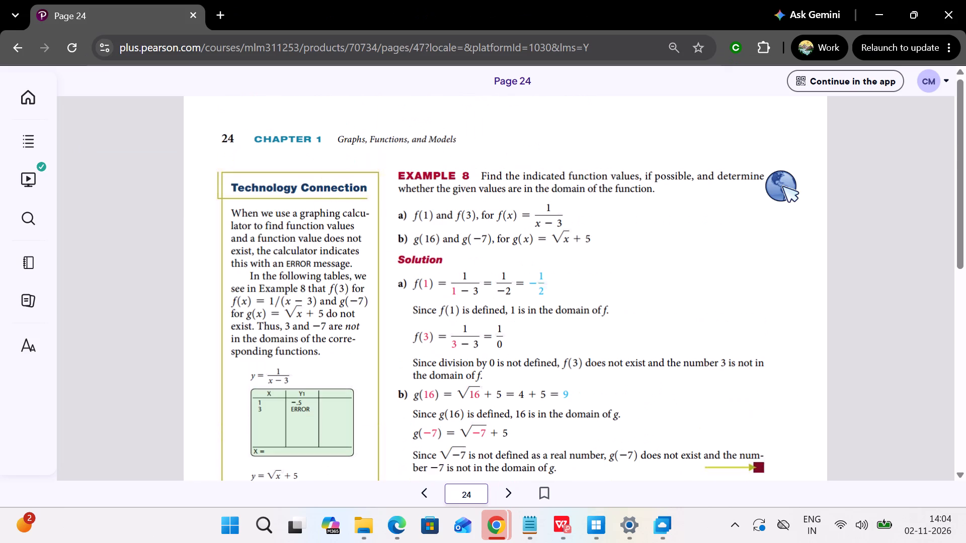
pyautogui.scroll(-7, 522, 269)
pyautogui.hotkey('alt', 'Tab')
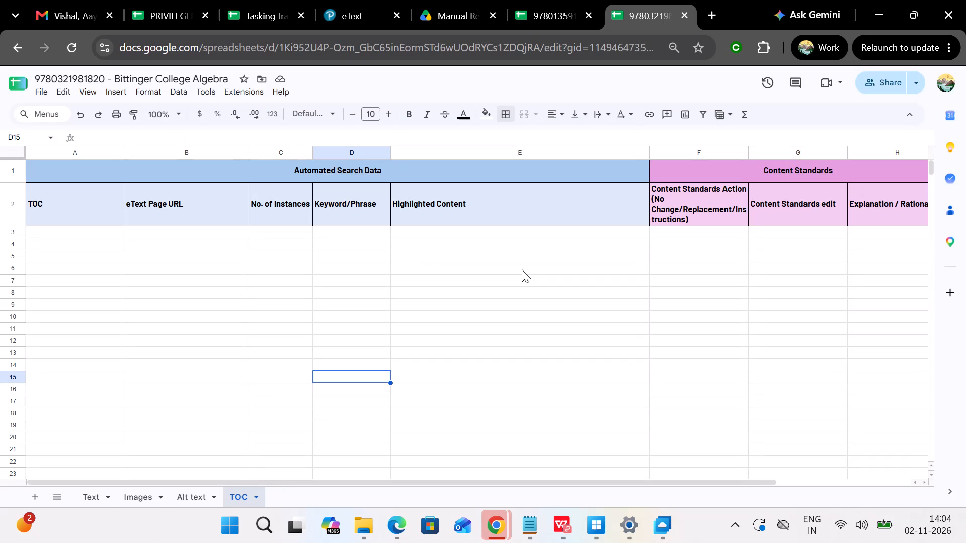
# Switch to the Pearson eText window and search the book for "gulf of mexico".
pyautogui.hotkey('alt', 'Tab')
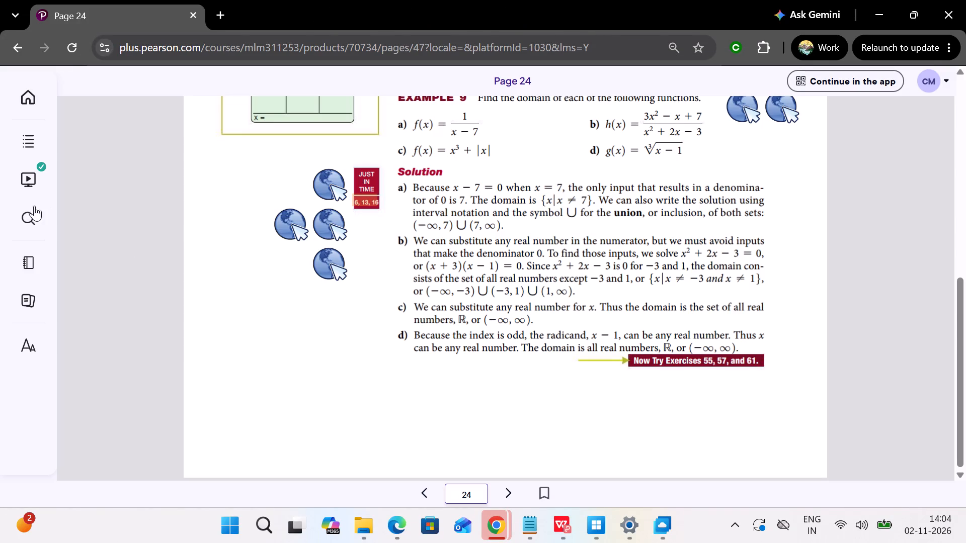
pyautogui.click(19, 207)
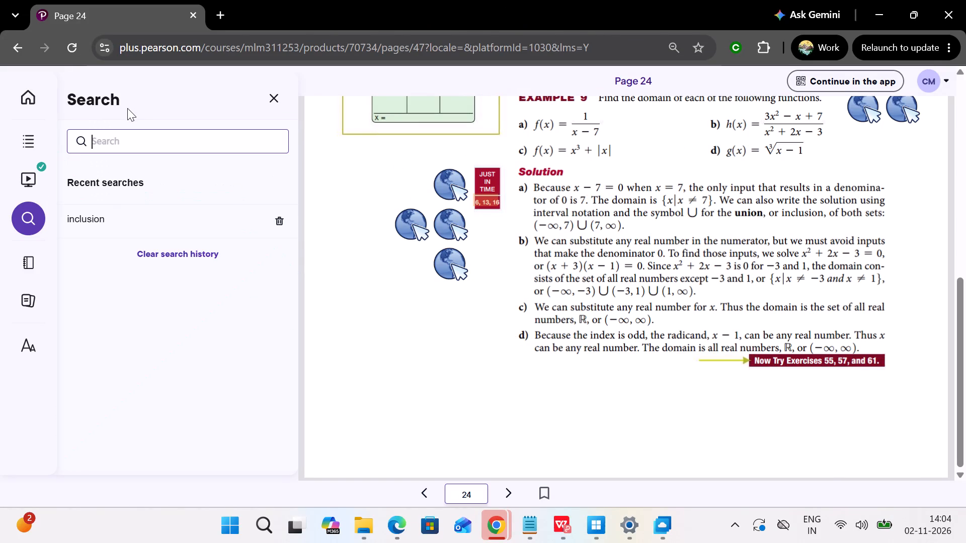
pyautogui.write('gukl')
pyautogui.press('BackSpace')
pyautogui.press('BackSpace')
pyautogui.write('lf of mexico')
pyautogui.press('Return')
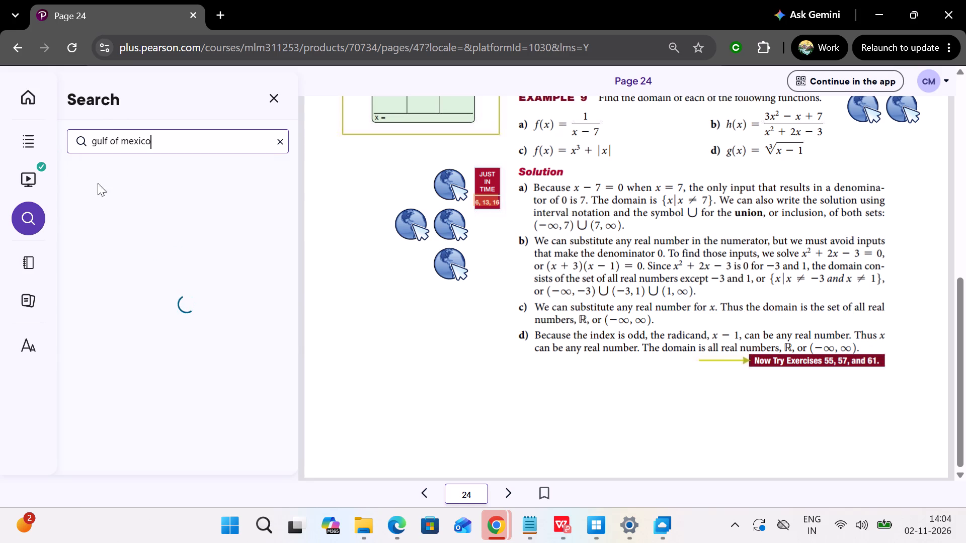
# Replace the eText search term with "mexico" and run the search.
pyautogui.press('BackSpace')
pyautogui.press('BackSpace')
pyautogui.press('BackSpace')
pyautogui.press('BackSpace')
pyautogui.press('BackSpace')
pyautogui.press('BackSpace')
pyautogui.press('BackSpace')
pyautogui.press('BackSpace')
pyautogui.press('BackSpace')
pyautogui.press('BackSpace')
pyautogui.press('BackSpace')
pyautogui.press('BackSpace')
pyautogui.press('BackSpace')
pyautogui.press('BackSpace')
pyautogui.press('BackSpace')
pyautogui.press('BackSpace')
pyautogui.press('BackSpace')
pyautogui.press('BackSpace')
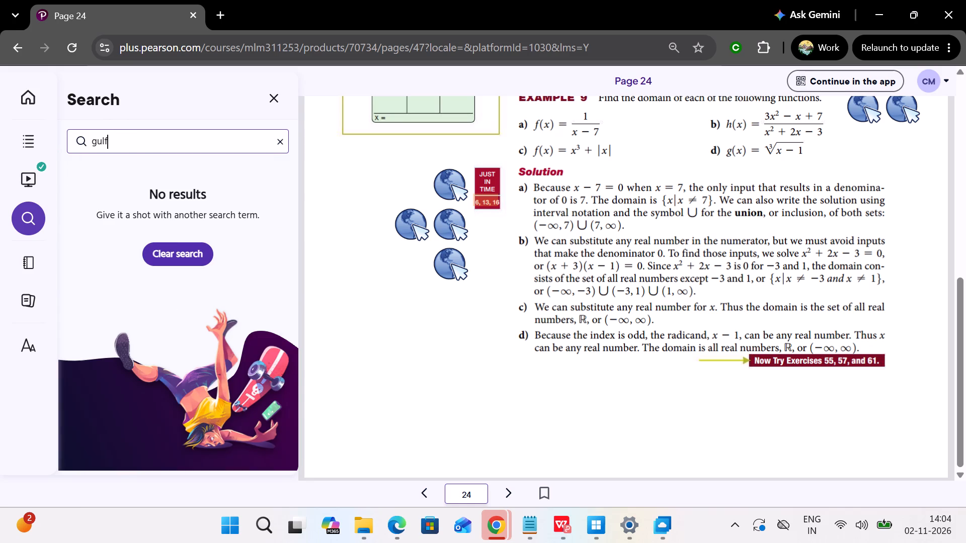
pyautogui.write('mexio')
pyautogui.press('BackSpace')
pyautogui.write('co')
pyautogui.press('Return')
# Expand the others group of "mexico" results and open both passages in turn to check them in the book.
pyautogui.click(151, 233)
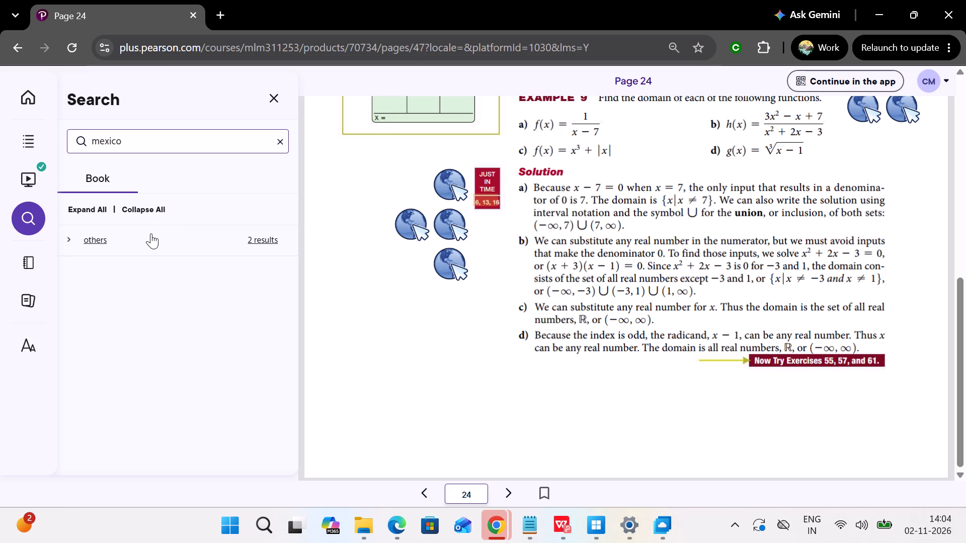
pyautogui.click(154, 272)
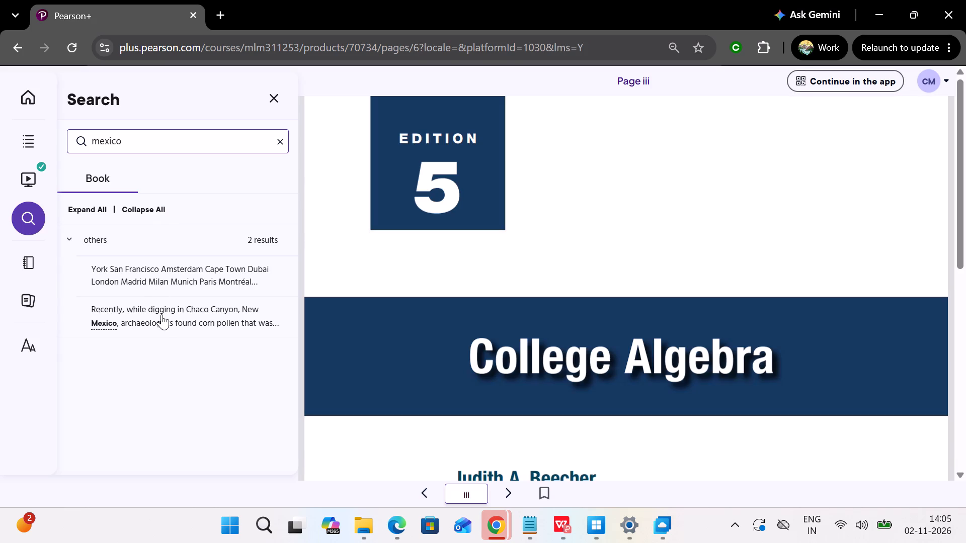
pyautogui.click(162, 314)
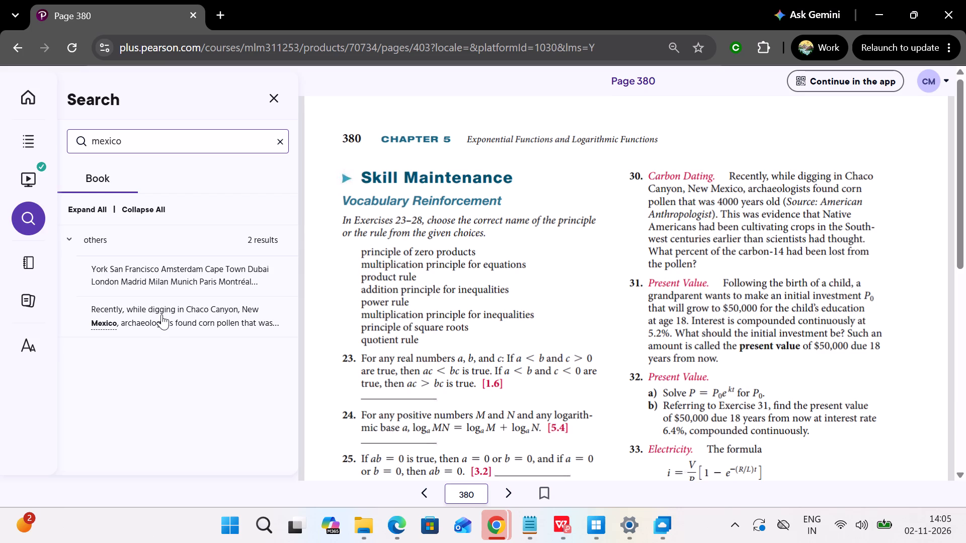
pyautogui.scroll(-3, 535, 321)
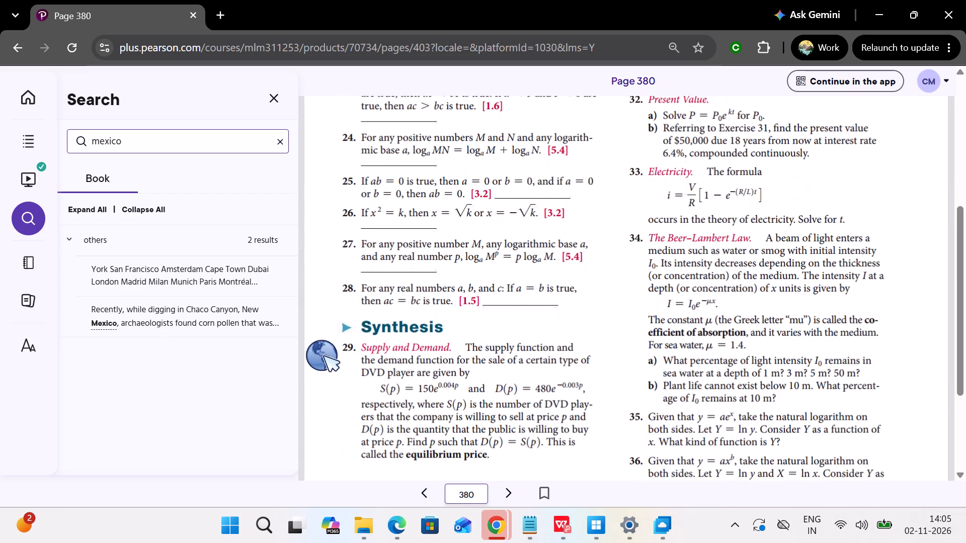
pyautogui.scroll(-3, 535, 321)
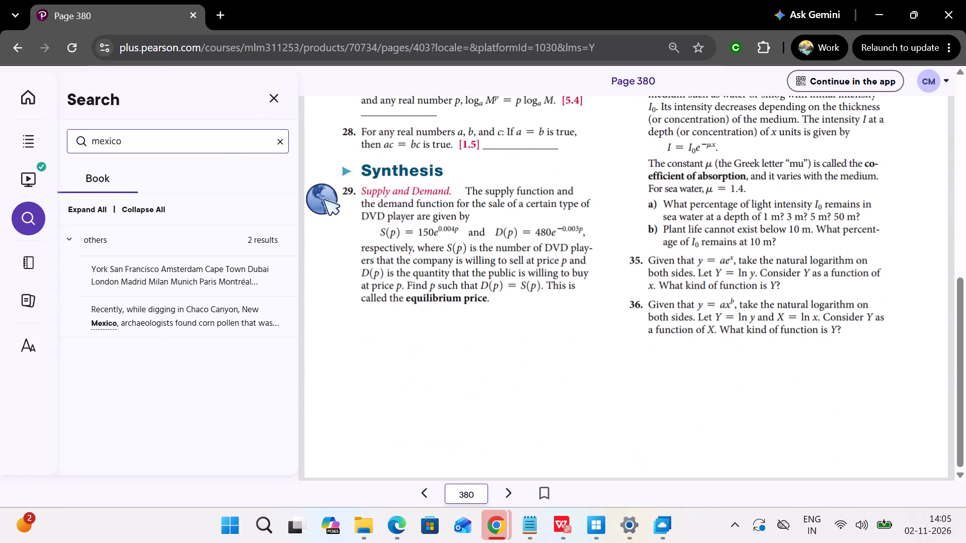
pyautogui.hotkey('alt', 'Tab')
pyautogui.click(527, 3)
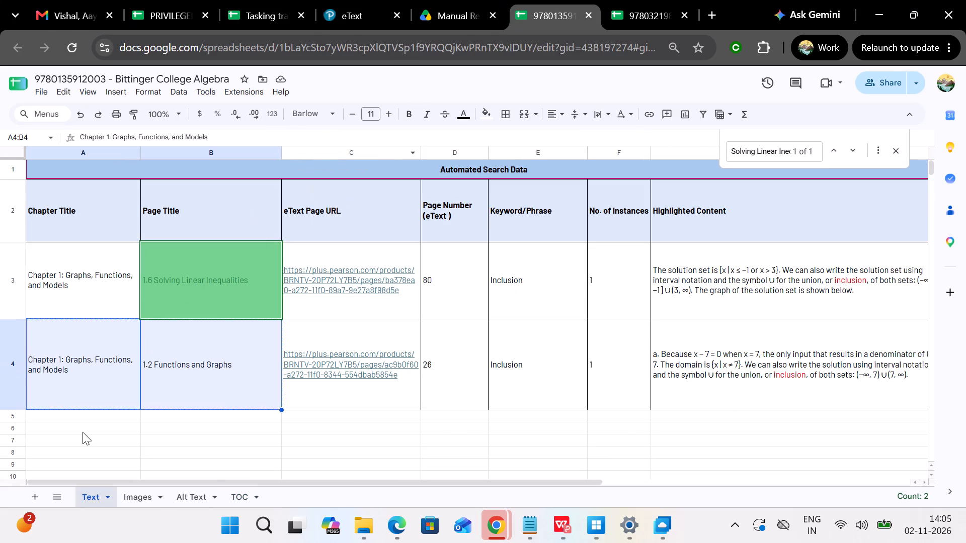
pyautogui.click(130, 488)
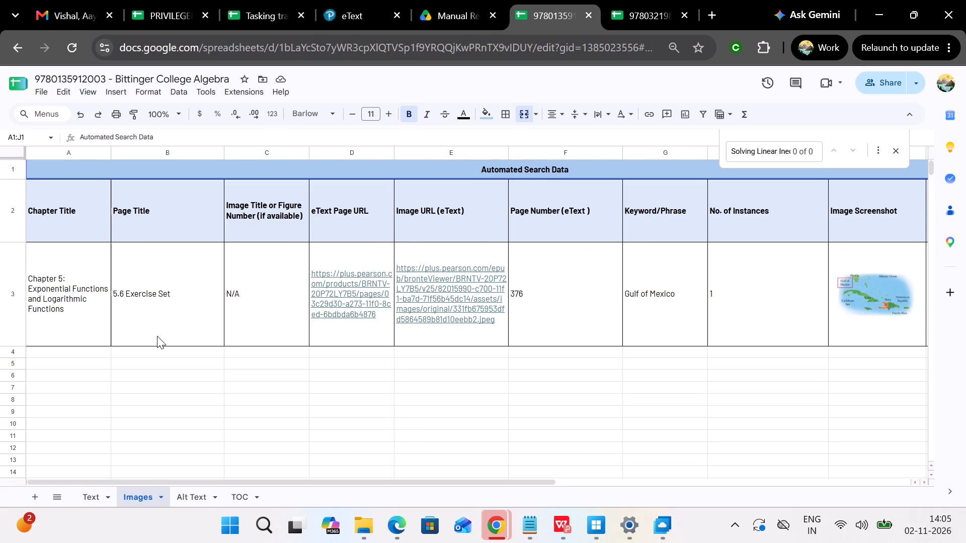
pyautogui.click(7, 300)
pyautogui.hotkey('ctrl', 'c')
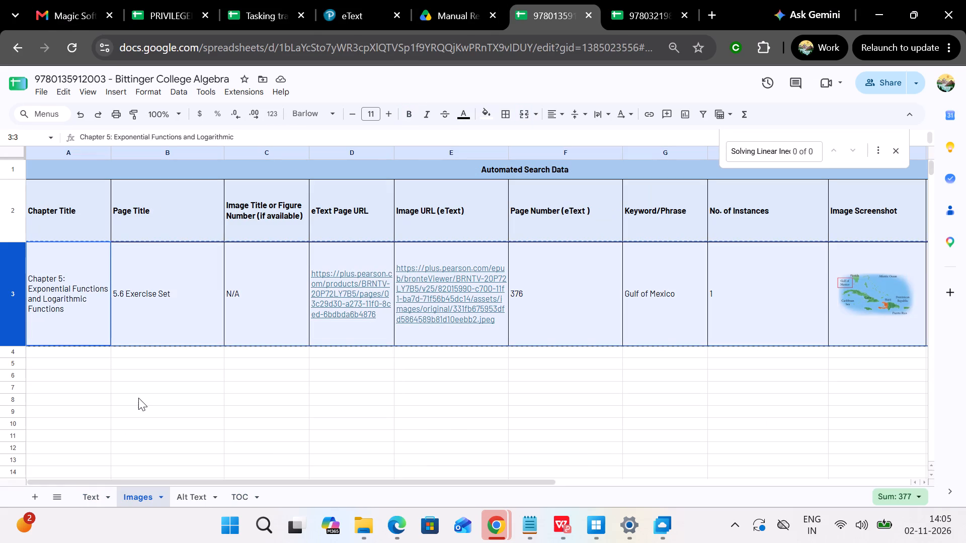
pyautogui.click(138, 398)
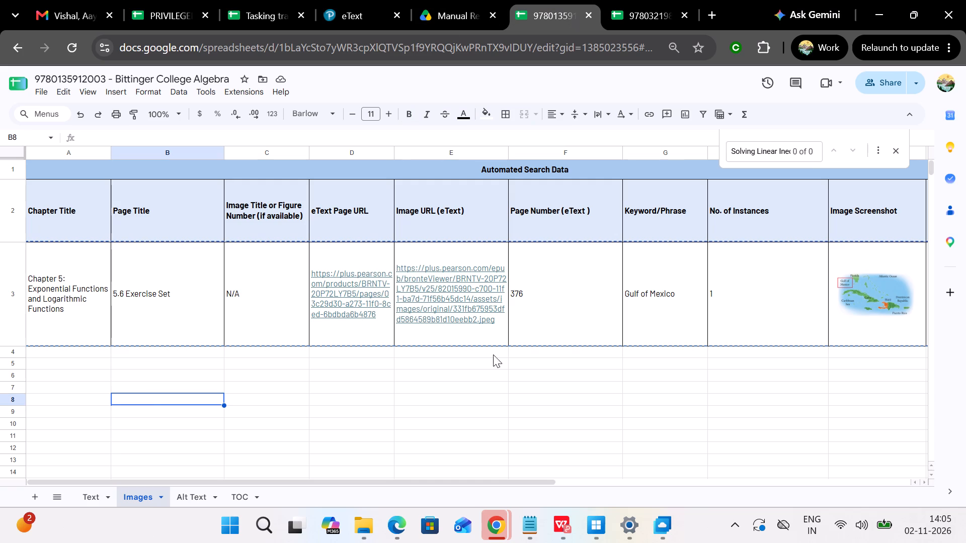
pyautogui.scroll(-6, 486, 364)
pyautogui.click(592, 14)
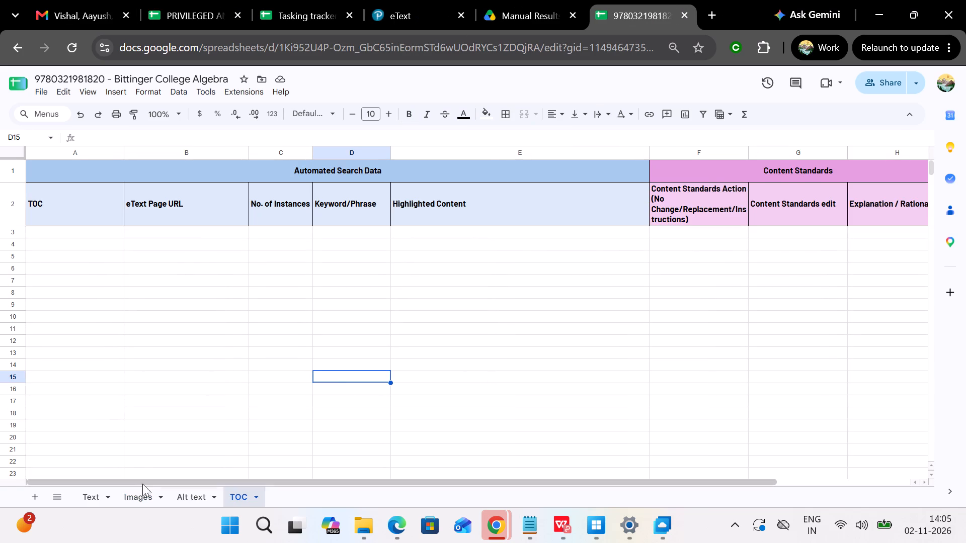
pyautogui.click(131, 490)
pyautogui.click(38, 278)
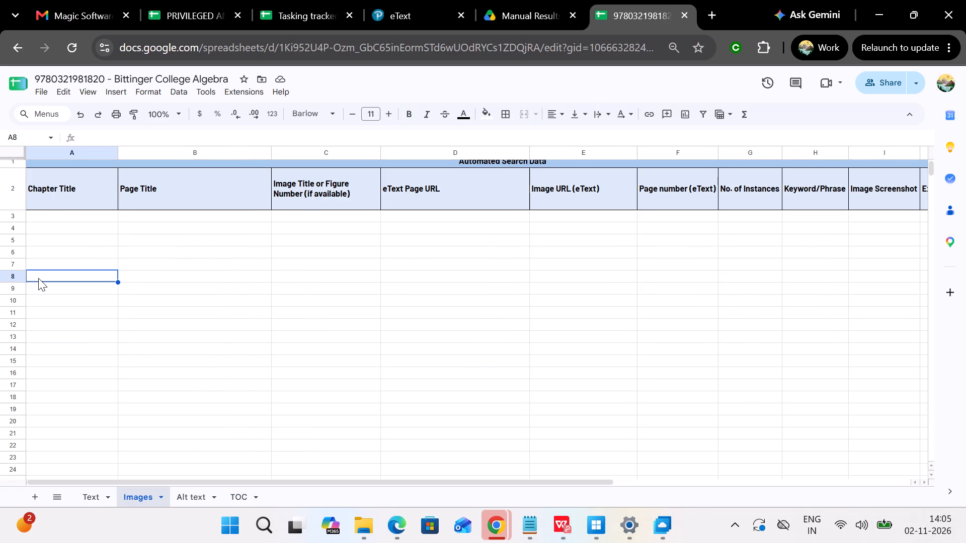
pyautogui.hotkey('ctrl', 'v')
pyautogui.click(159, 394)
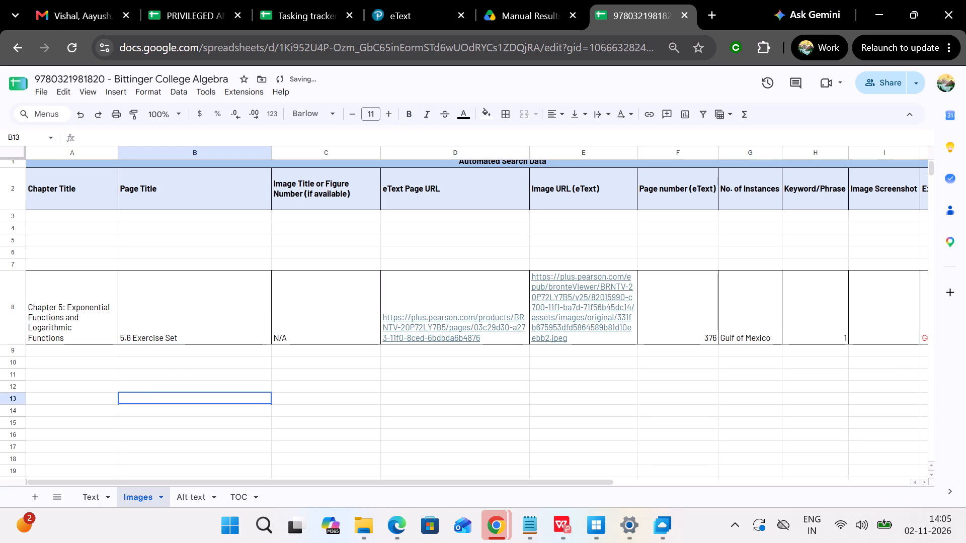
# Switch to the Gmail chat and read back through the recent messages in the team group conversation.
pyautogui.hotkey('alt', 'Tab')
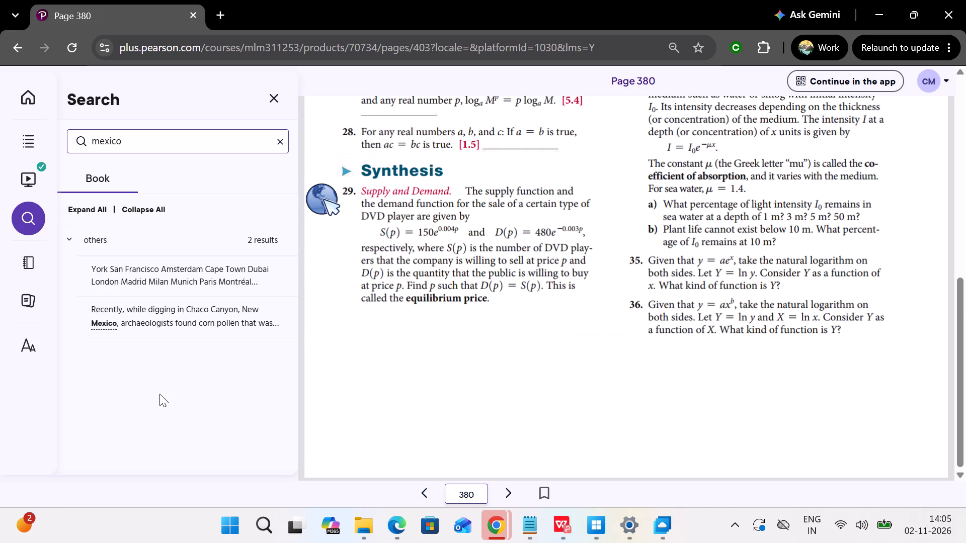
pyautogui.hotkey('alt', 'Tab')
pyautogui.click(66, 0)
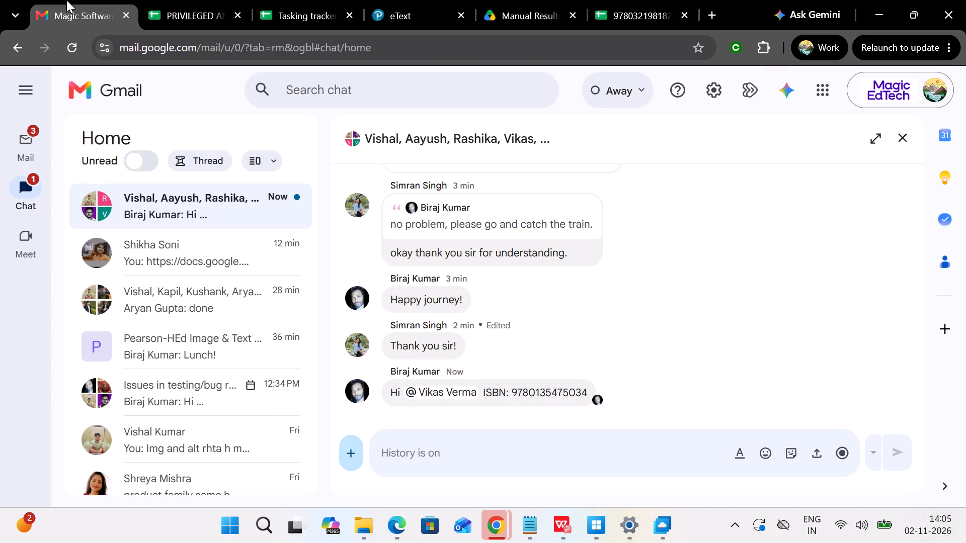
pyautogui.scroll(2, 585, 267)
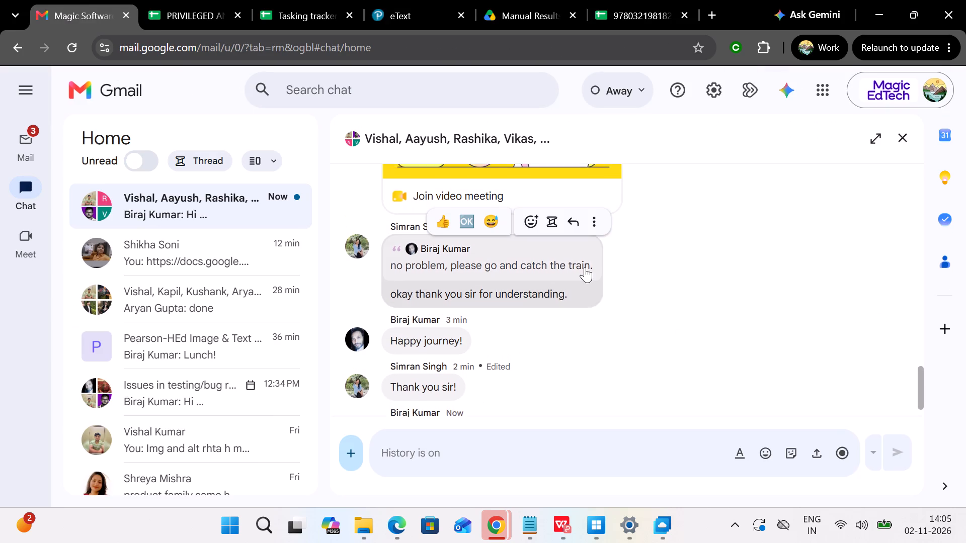
pyautogui.scroll(4, 585, 267)
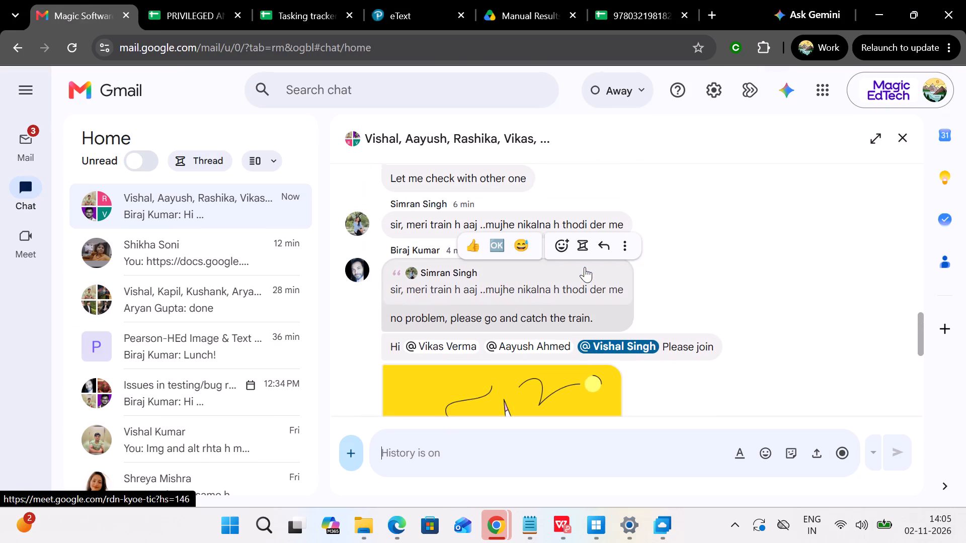
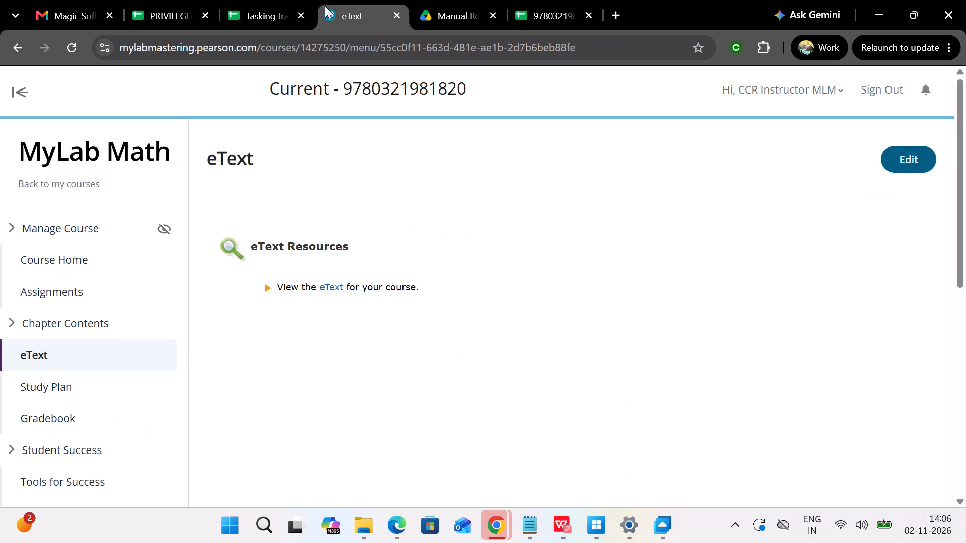
# Switch to the College Algebra spreadsheet and check the existing 5.6 Exercise Set entry on the Images sheet.
pyautogui.click(456, 0)
pyautogui.click(532, 4)
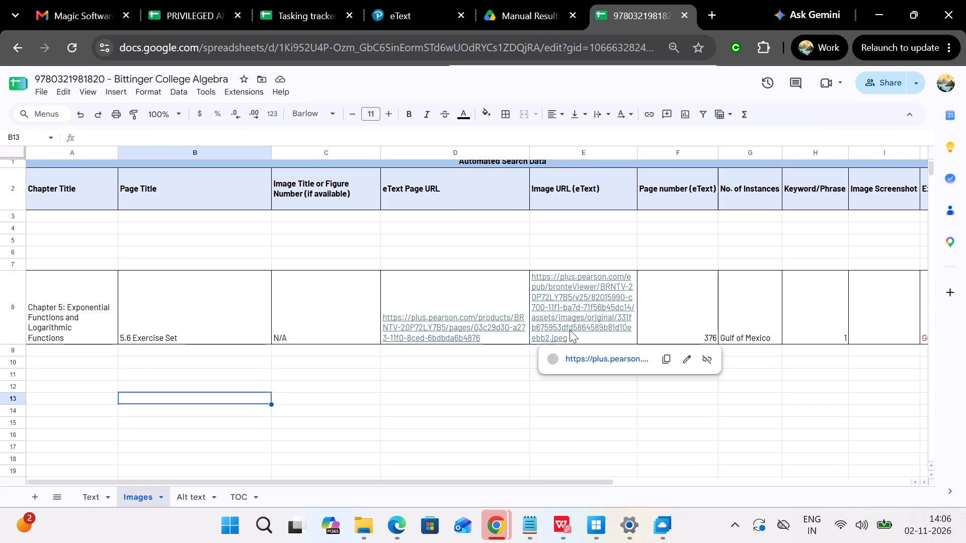
# Return to the Pearson eText and open section 5.6 Applications and Models: Growth and Decay; Compound Interest from the table of contents.
pyautogui.hotkey('alt', 'Tab')
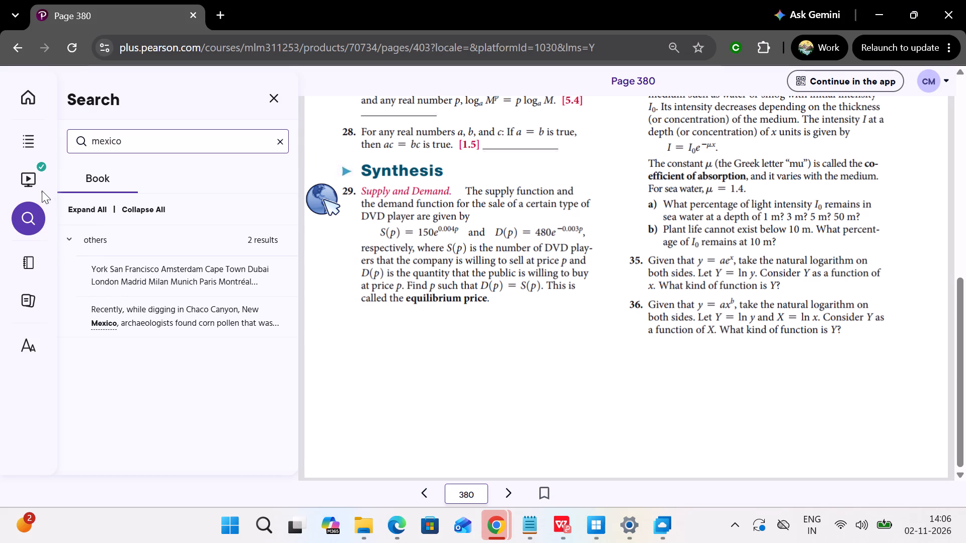
pyautogui.moveTo(47, 141); pyautogui.dragTo(37, 140)
pyautogui.click(37, 140)
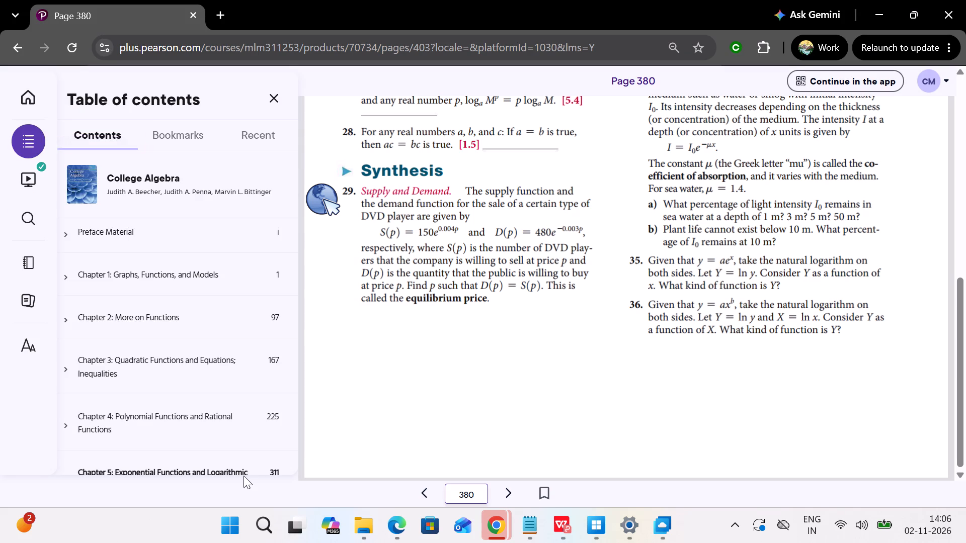
pyautogui.scroll(-1, 244, 476)
pyautogui.scroll(-1, 169, 405)
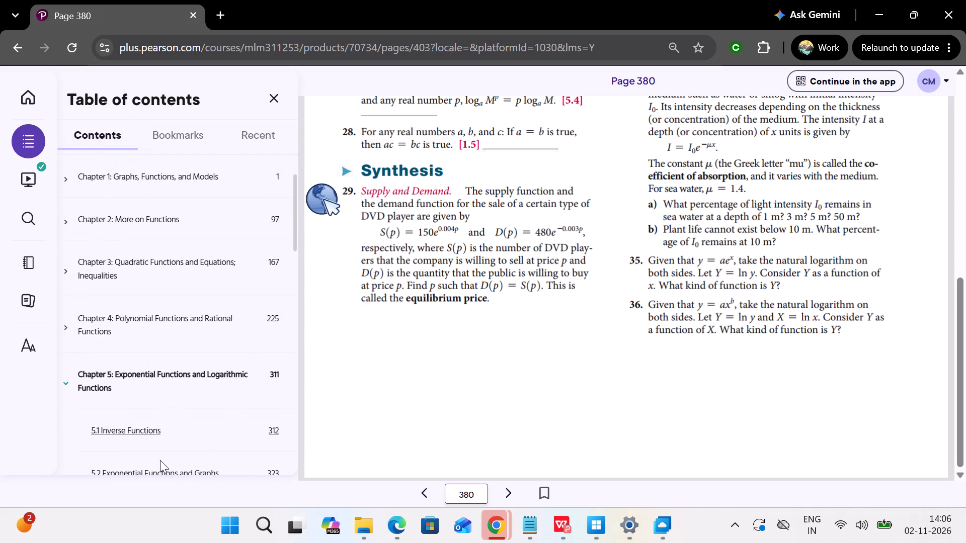
pyautogui.scroll(-4, 160, 463)
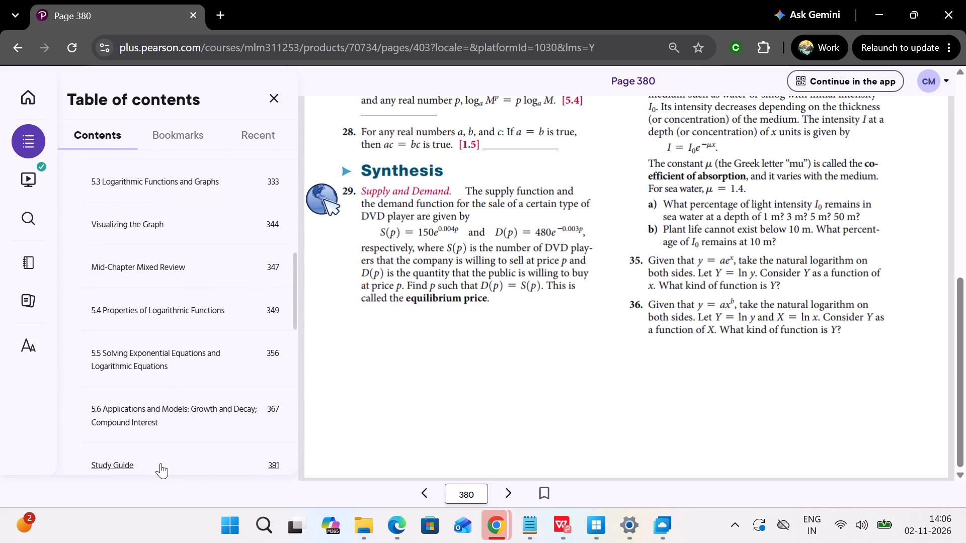
pyautogui.click(145, 428)
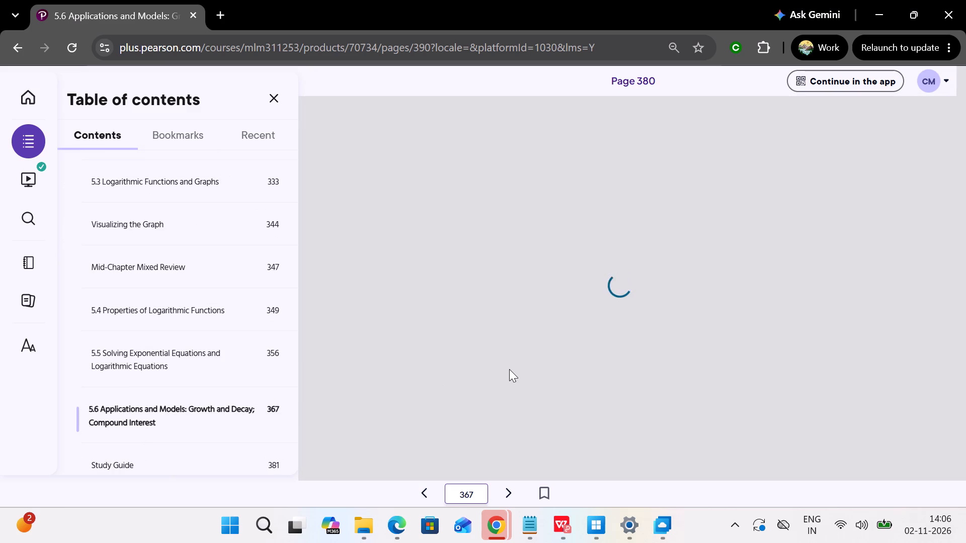
pyautogui.scroll(-8, 509, 369)
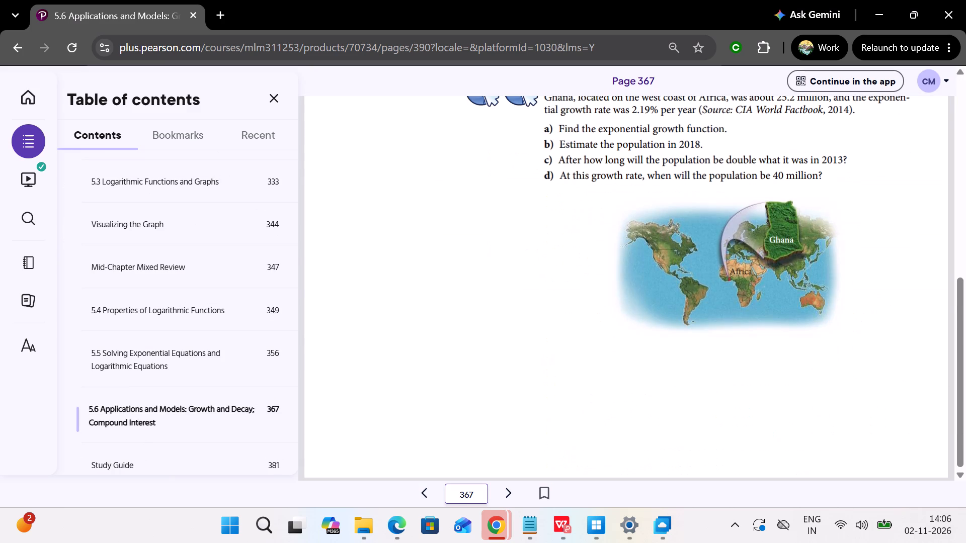
# Go back to the Images sheet and review the page number, keyword and extracted text of the 5.6 Exercise Set entry.
pyautogui.hotkey('alt', 'Tab')
pyautogui.hscroll(-2, 592, 328)
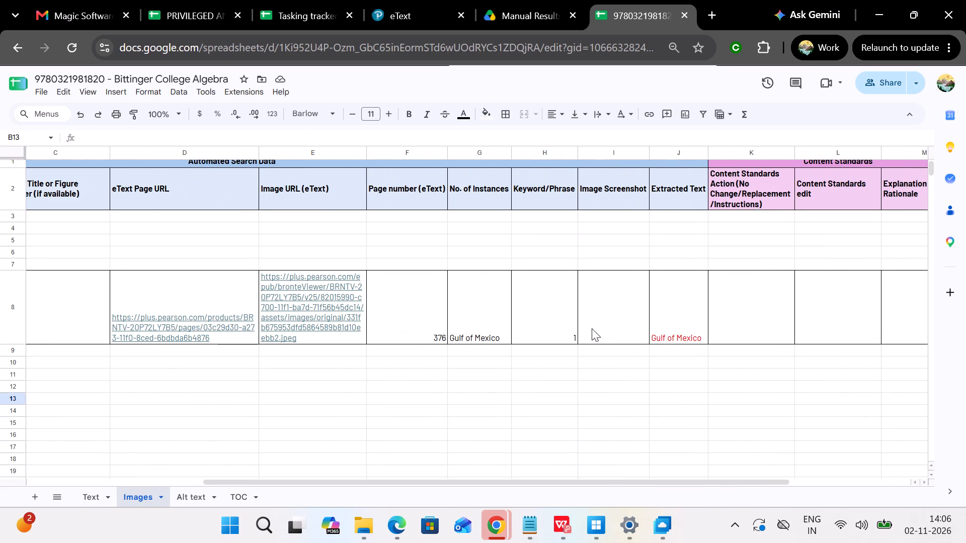
pyautogui.click(523, 21)
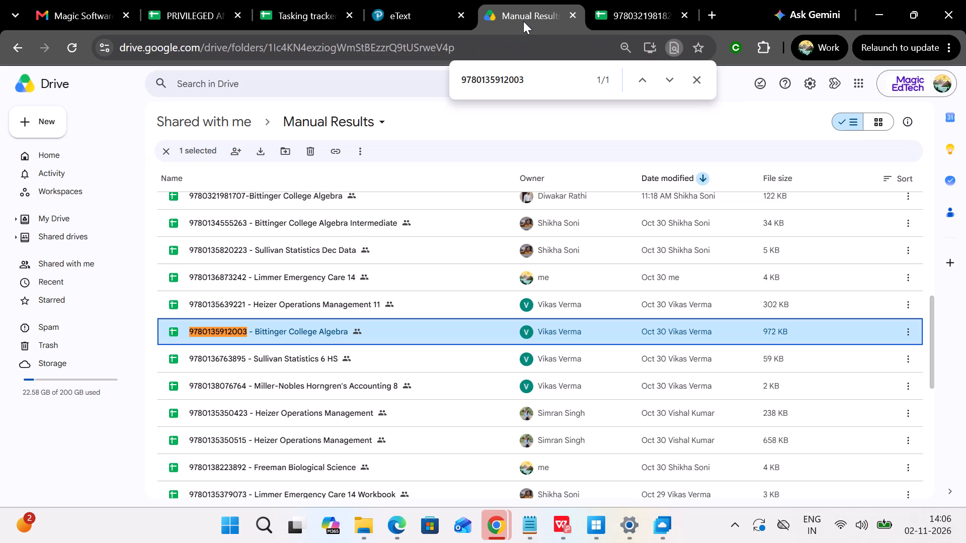
pyautogui.doubleClick(398, 340)
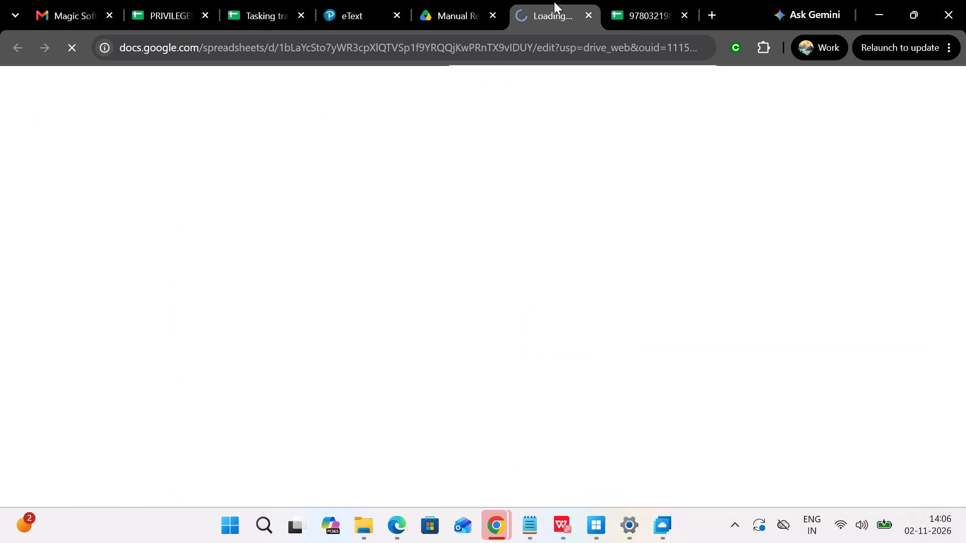
pyautogui.hscroll(-5, 581, 341)
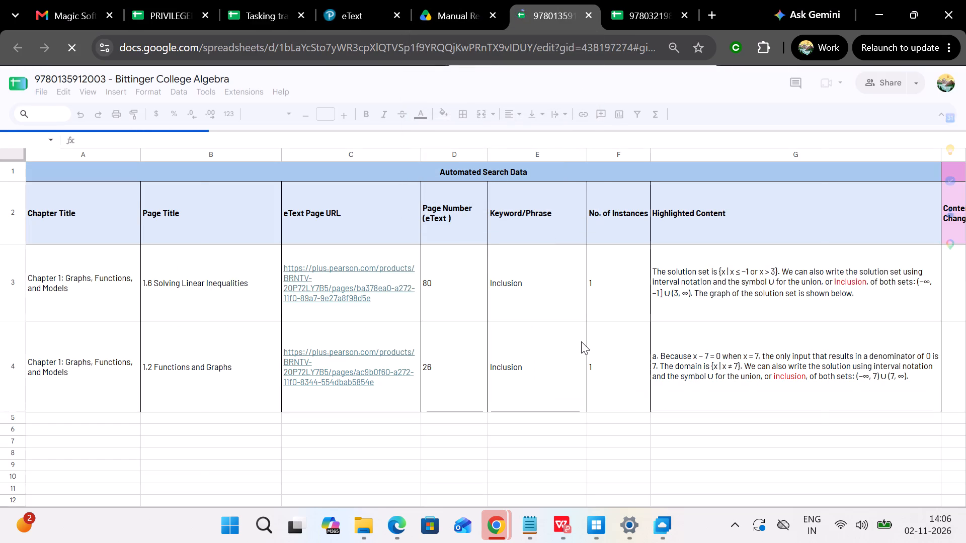
pyautogui.hscroll(-6, 581, 341)
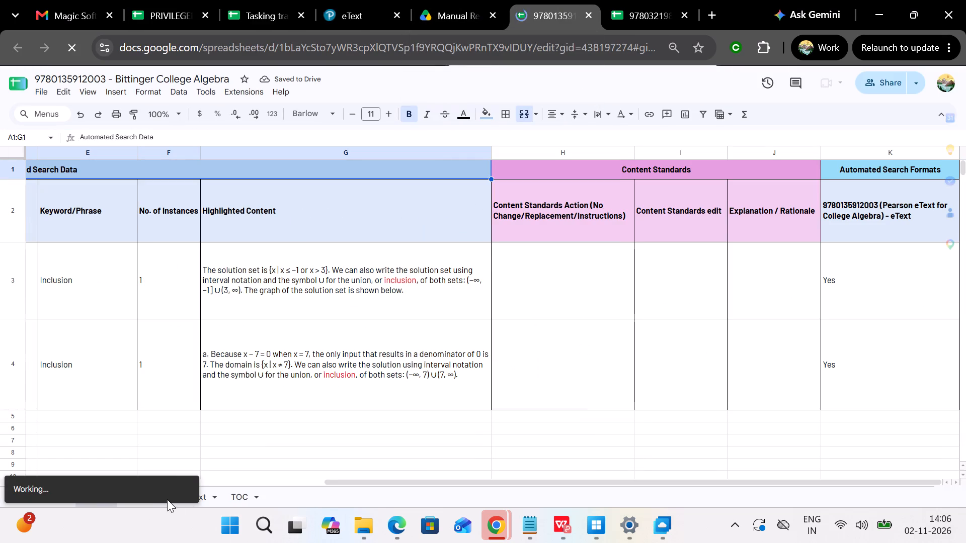
pyautogui.click(194, 437)
pyautogui.click(140, 502)
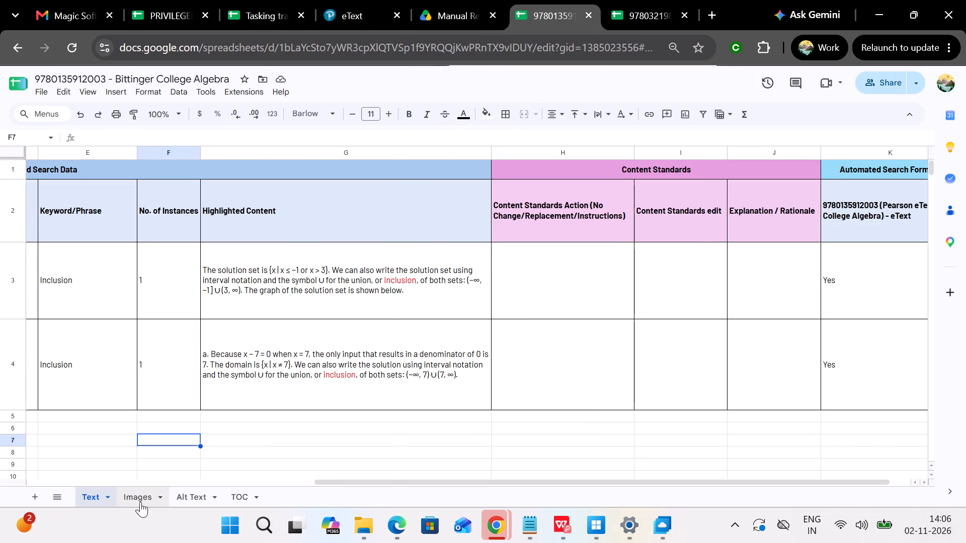
pyautogui.hscroll(-2, 459, 376)
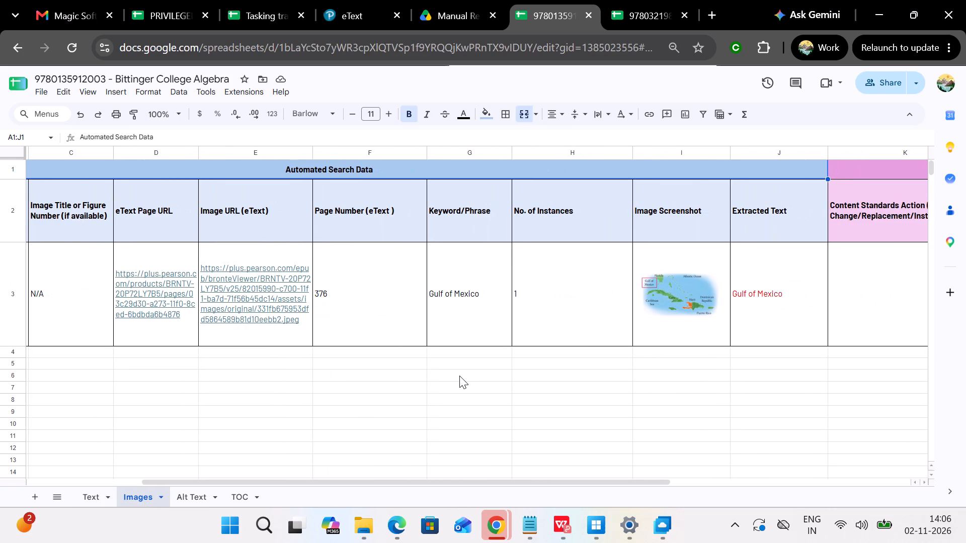
# Switch to the Pearson eText window and compare page 367 with the Gulf of Mexico entry in the Images sheet.
pyautogui.hotkey('alt', 'Tab')
pyautogui.hscroll(-1, 569, 369)
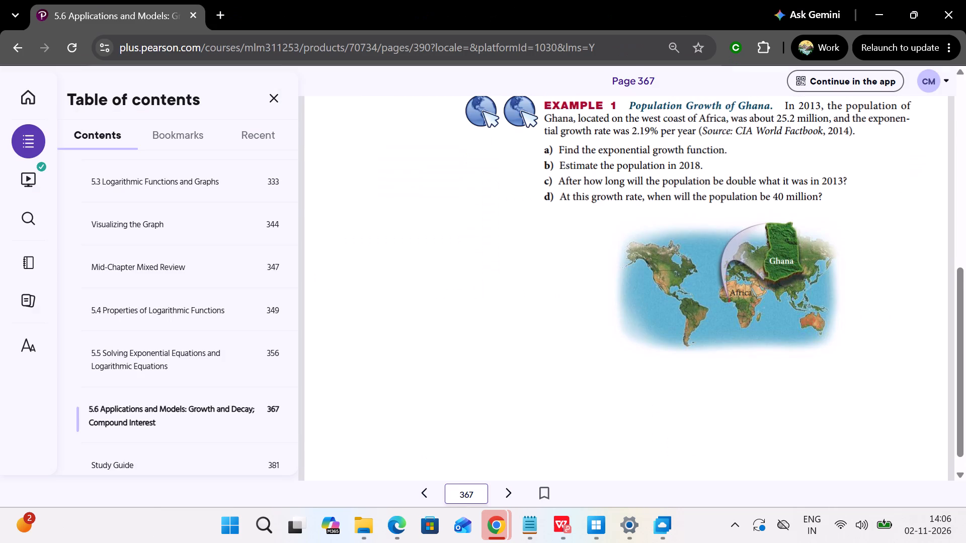
pyautogui.scroll(7, 569, 369)
pyautogui.scroll(-8, 569, 369)
pyautogui.hotkey('alt', 'Tab')
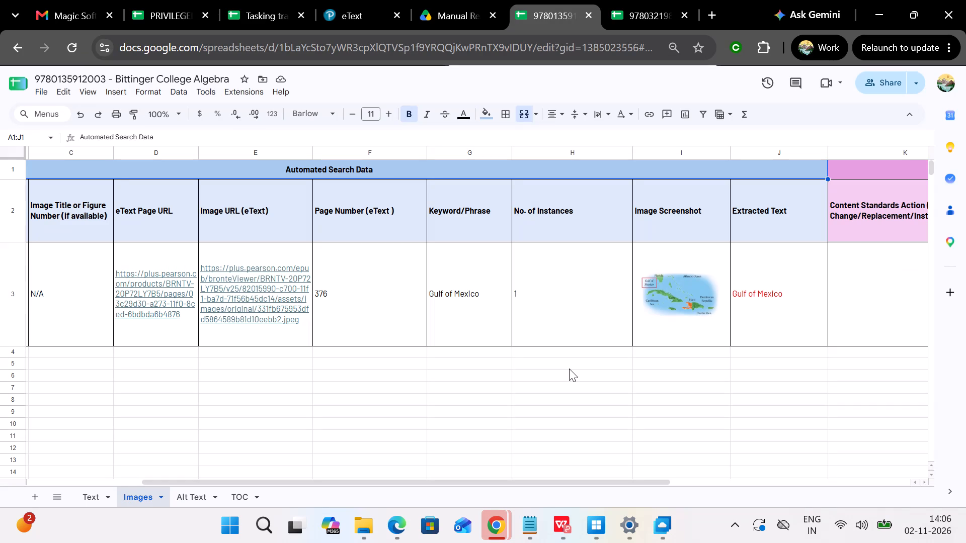
pyautogui.hotkey('alt', 'Tab')
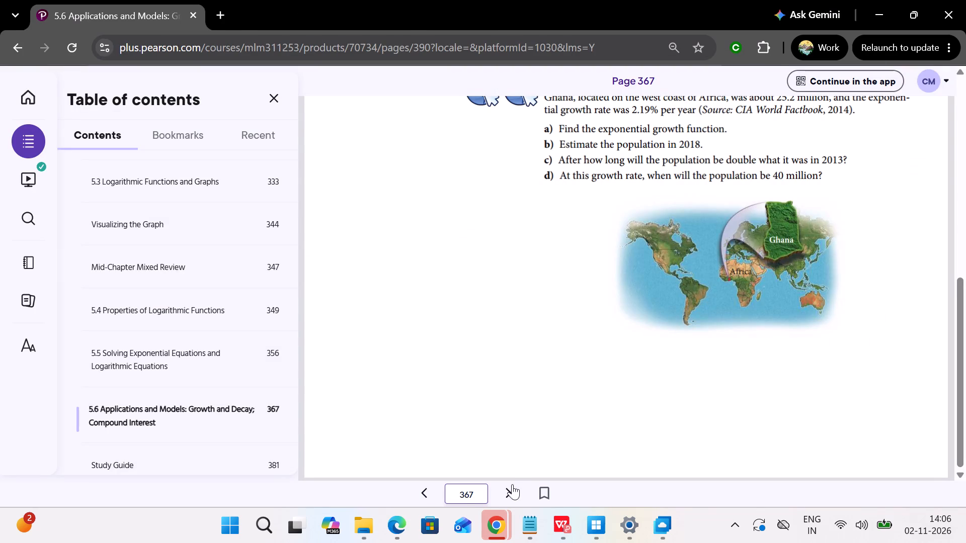
# Page forward in the eText from page 367 to page 376, scanning each page's images for the Gulf of Mexico.
pyautogui.click(511, 485)
pyautogui.scroll(-10, 523, 333)
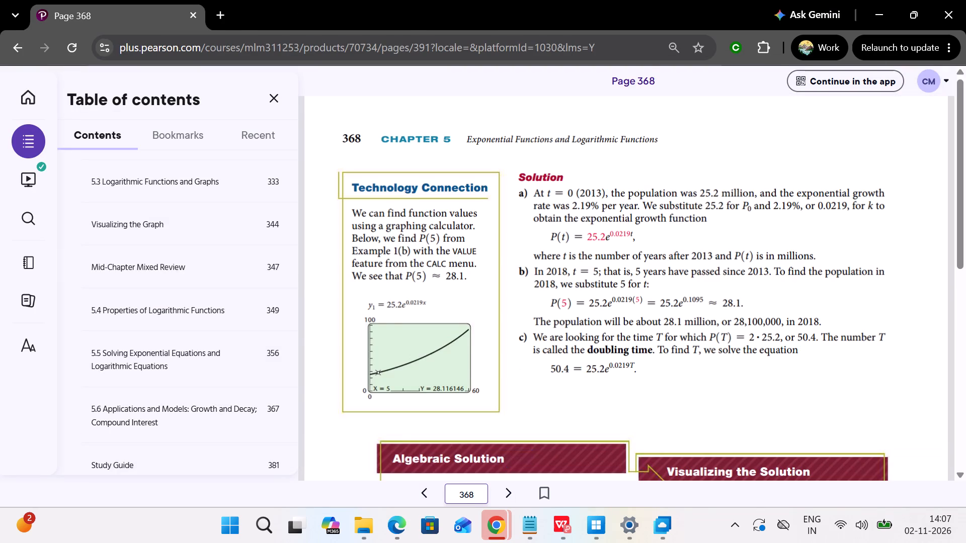
pyautogui.scroll(-4, 523, 333)
pyautogui.click(501, 499)
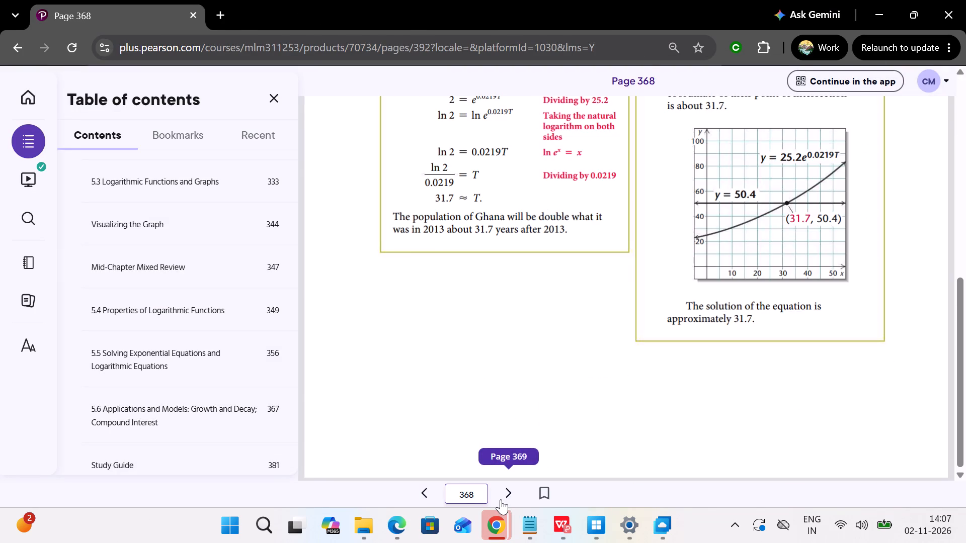
pyautogui.scroll(-7, 577, 375)
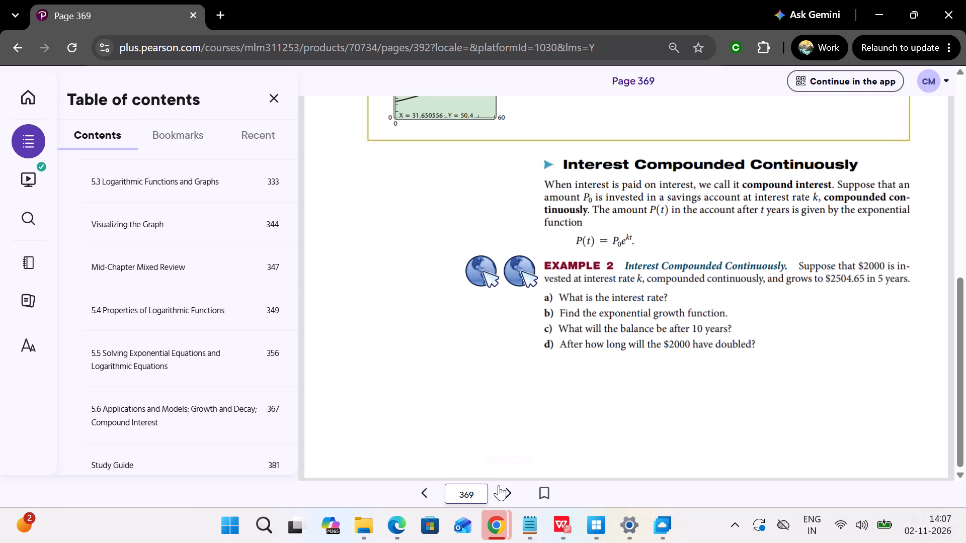
pyautogui.click(499, 485)
pyautogui.scroll(-6, 515, 349)
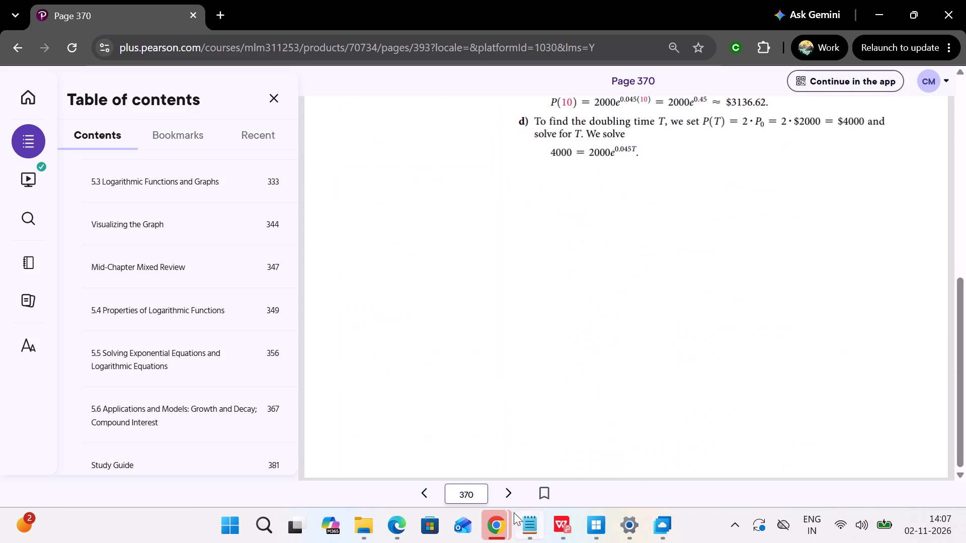
pyautogui.click(507, 488)
pyautogui.scroll(-8, 584, 360)
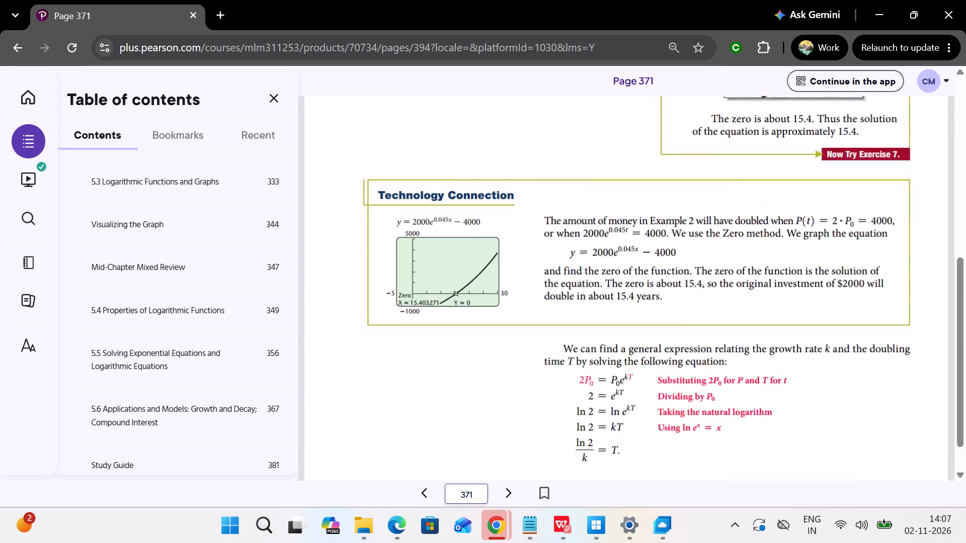
pyautogui.click(506, 491)
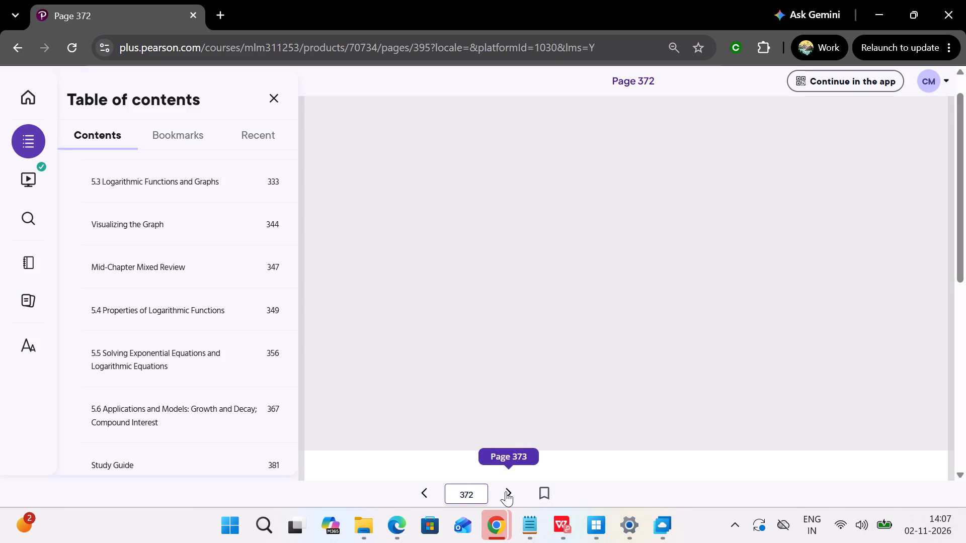
pyautogui.scroll(-6, 590, 391)
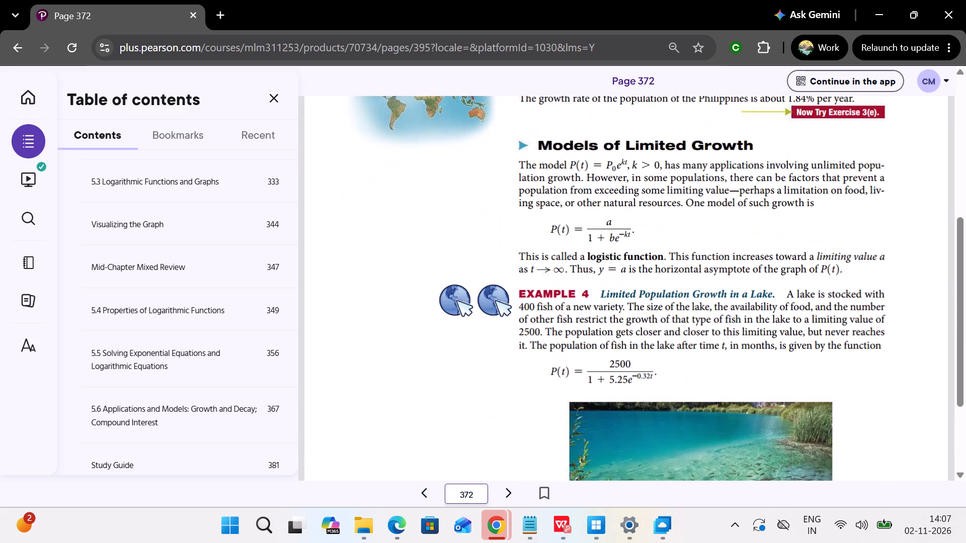
pyautogui.click(513, 494)
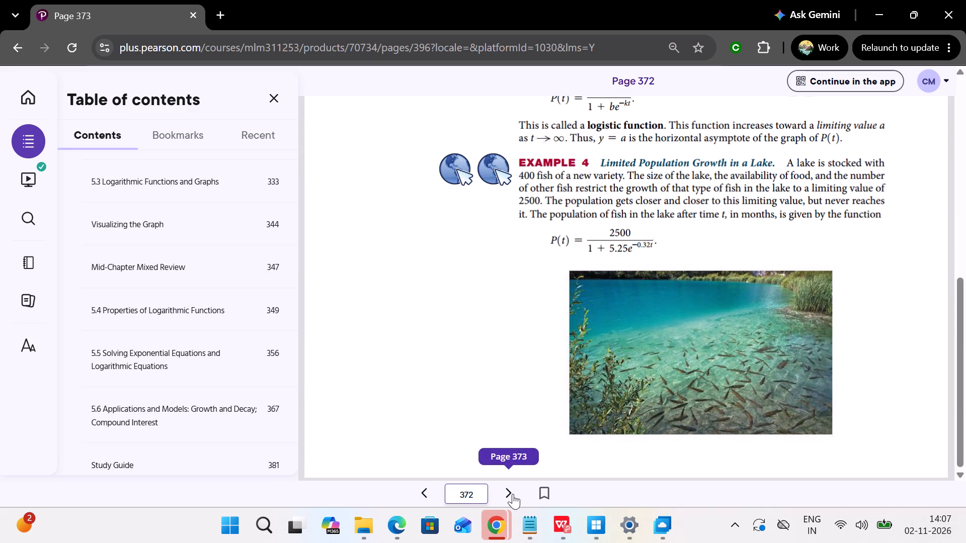
pyautogui.scroll(-8, 612, 401)
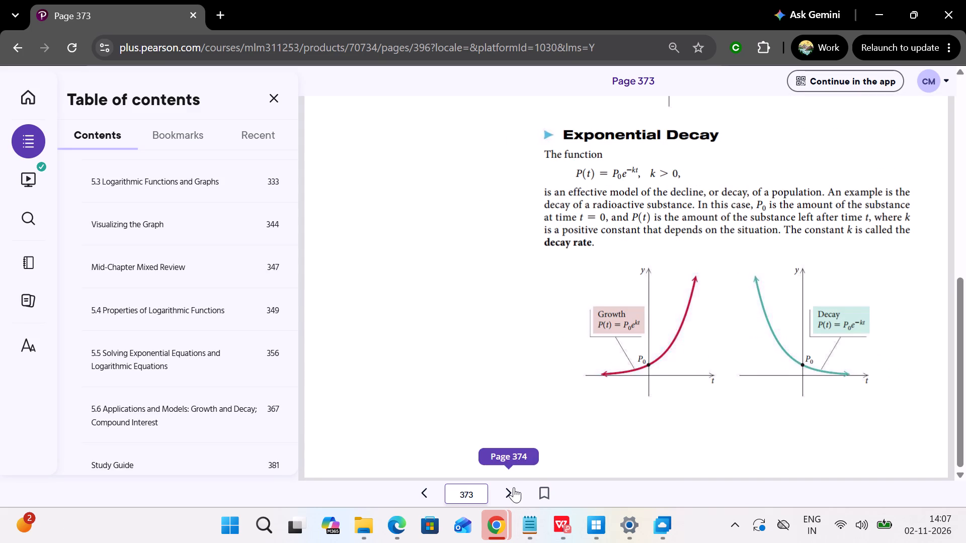
pyautogui.click(514, 487)
pyautogui.scroll(-7, 617, 410)
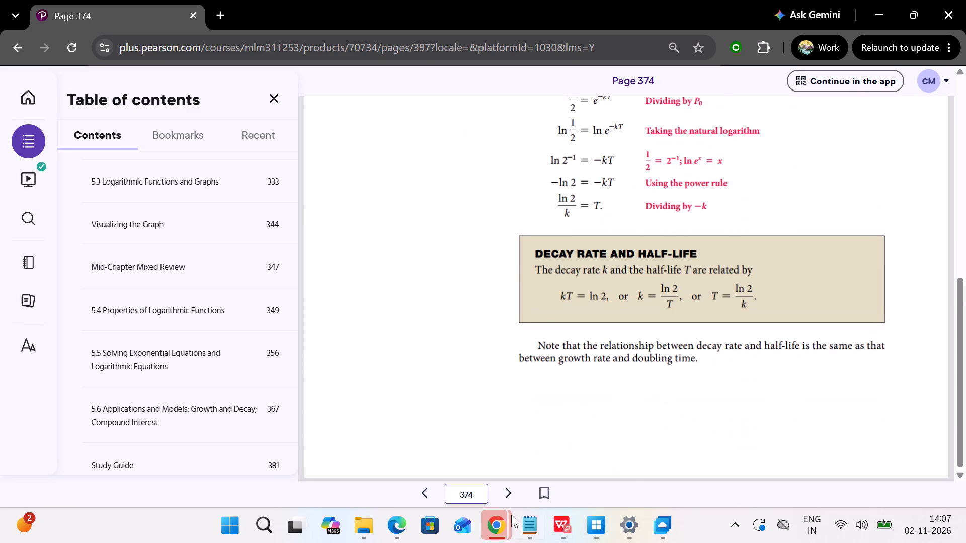
pyautogui.click(518, 493)
pyautogui.scroll(-8, 633, 376)
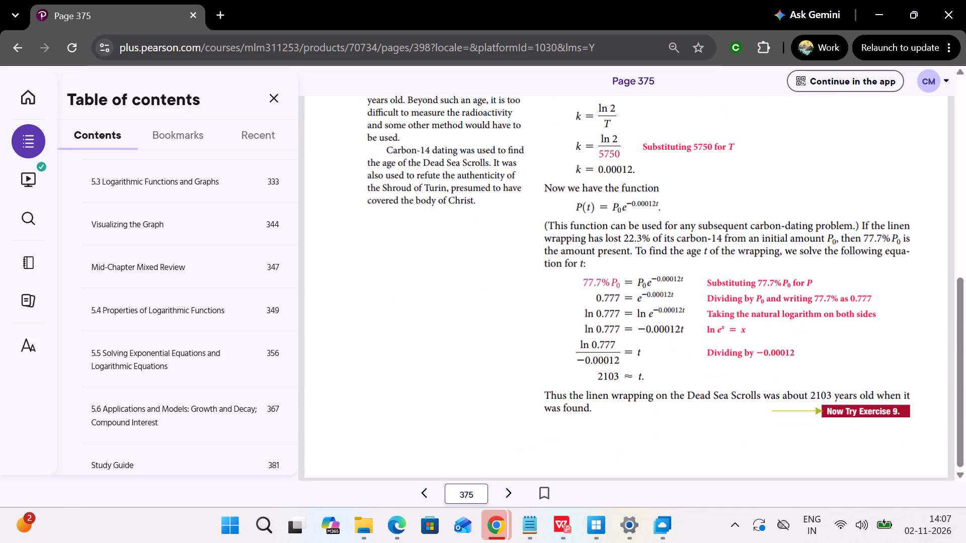
pyautogui.click(510, 495)
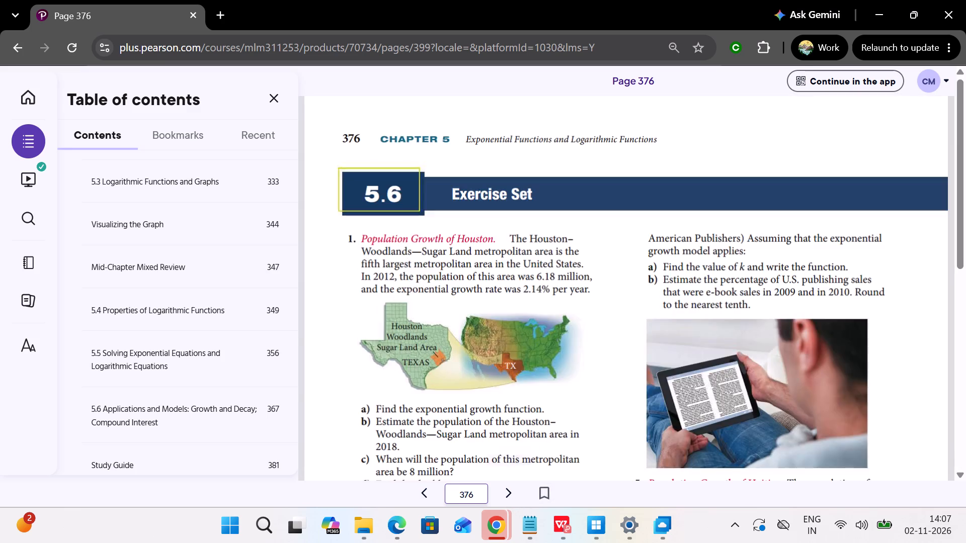
# Examine the map beside Exercise 5, Population Growth of Haiti, on page 376 of the eText.
pyautogui.scroll(-3, 607, 446)
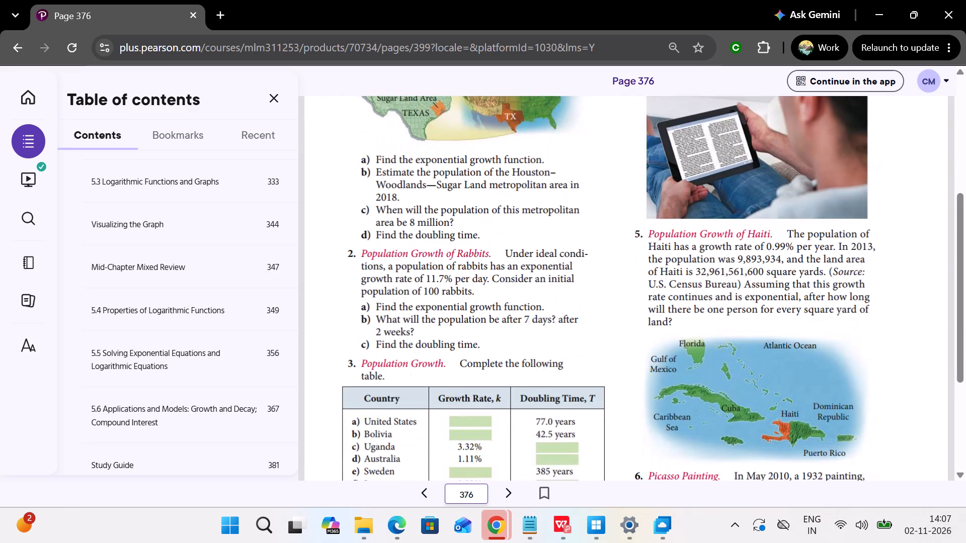
pyautogui.scroll(-2, 607, 446)
pyautogui.hscroll(1, 607, 446)
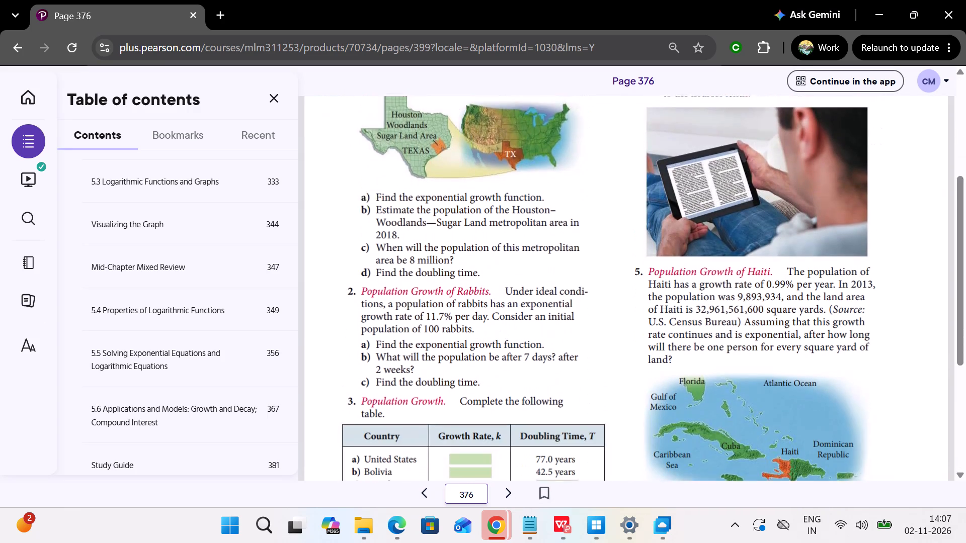
pyautogui.hscroll(1, 607, 446)
pyautogui.scroll(-1, 607, 446)
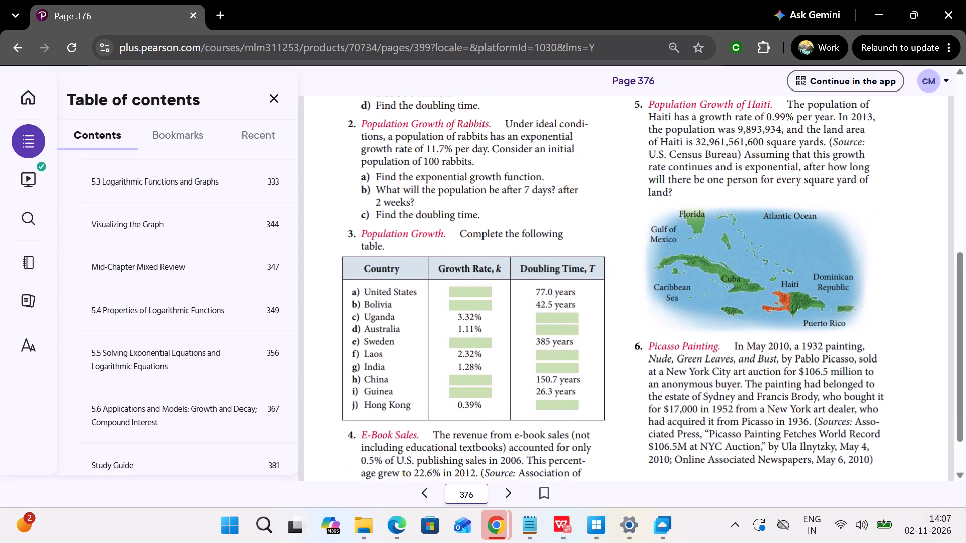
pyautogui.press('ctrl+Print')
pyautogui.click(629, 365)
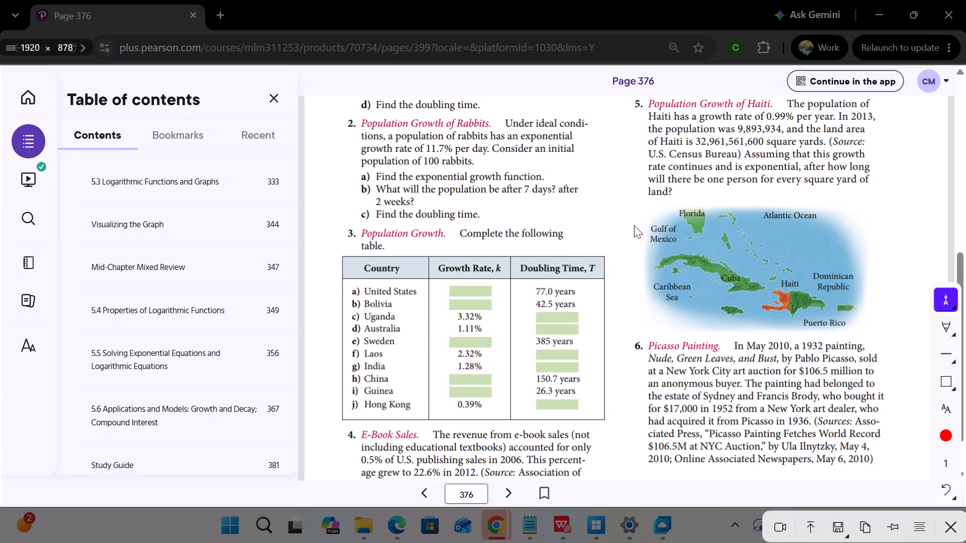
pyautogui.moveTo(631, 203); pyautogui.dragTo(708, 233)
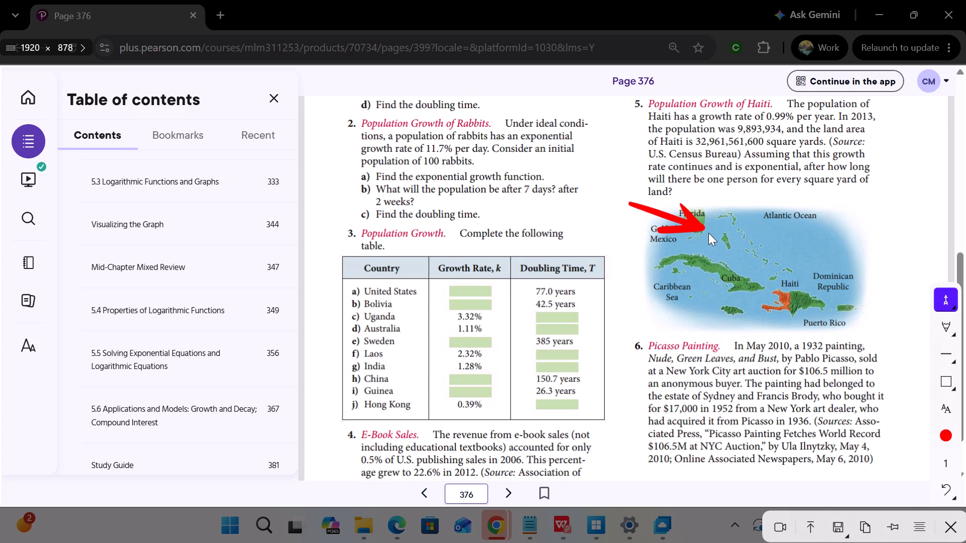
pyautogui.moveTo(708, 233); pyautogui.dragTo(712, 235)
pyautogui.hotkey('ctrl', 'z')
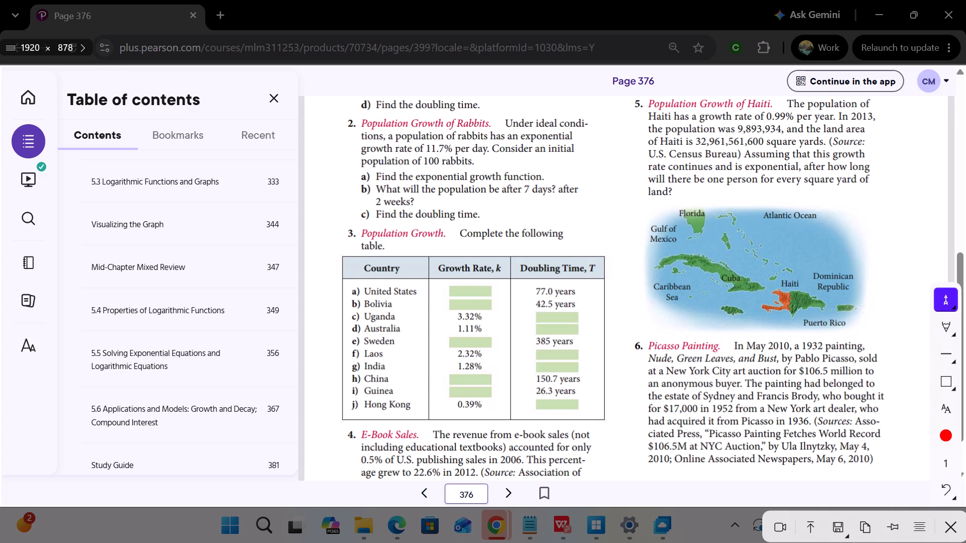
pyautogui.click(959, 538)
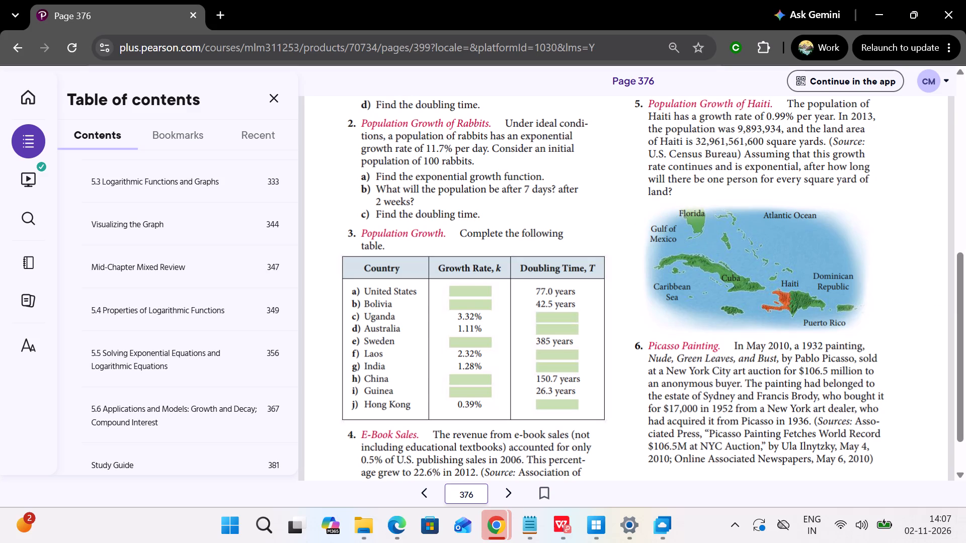
# Capture a screenshot region of about 529 × 281 px around the Exercise 5 map on page 376.
pyautogui.press('ctrl+Print')
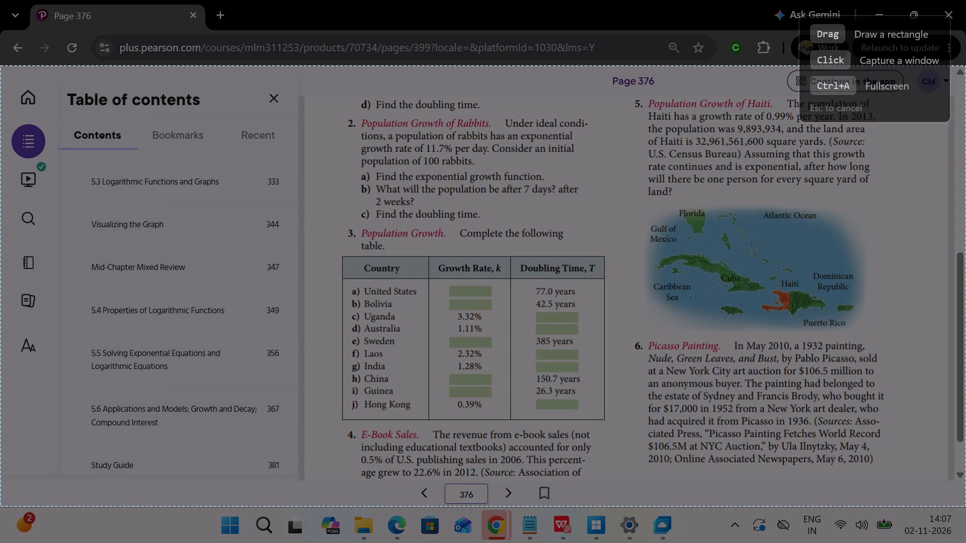
pyautogui.moveTo(628, 198); pyautogui.dragTo(888, 339)
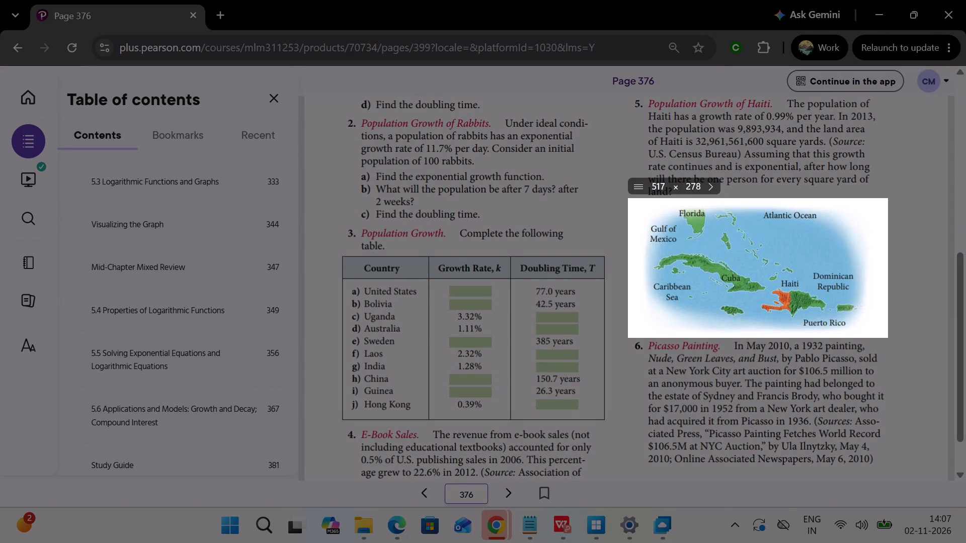
pyautogui.moveTo(888, 339); pyautogui.dragTo(894, 339)
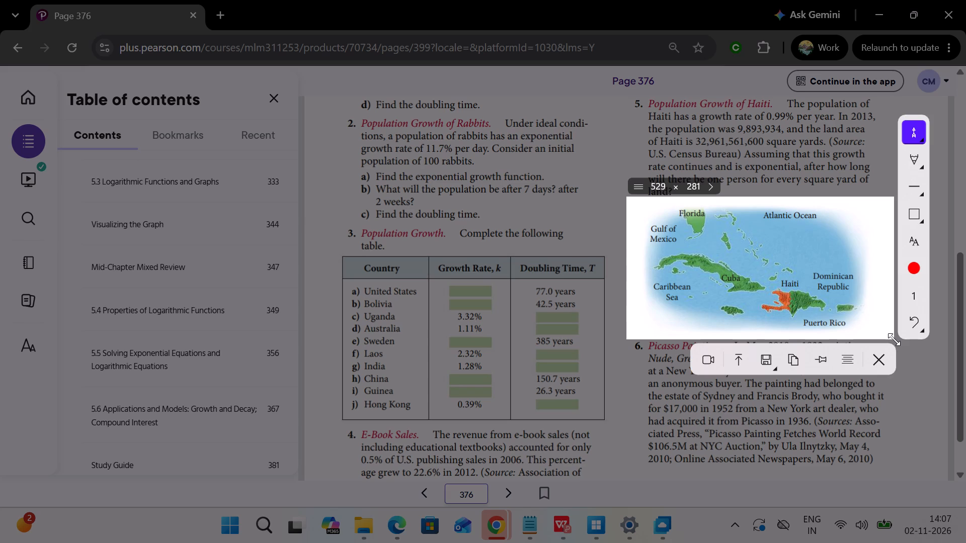
# Draw a red rectangle around the "Gulf of Mexico" label on the captured map.
pyautogui.click(909, 220)
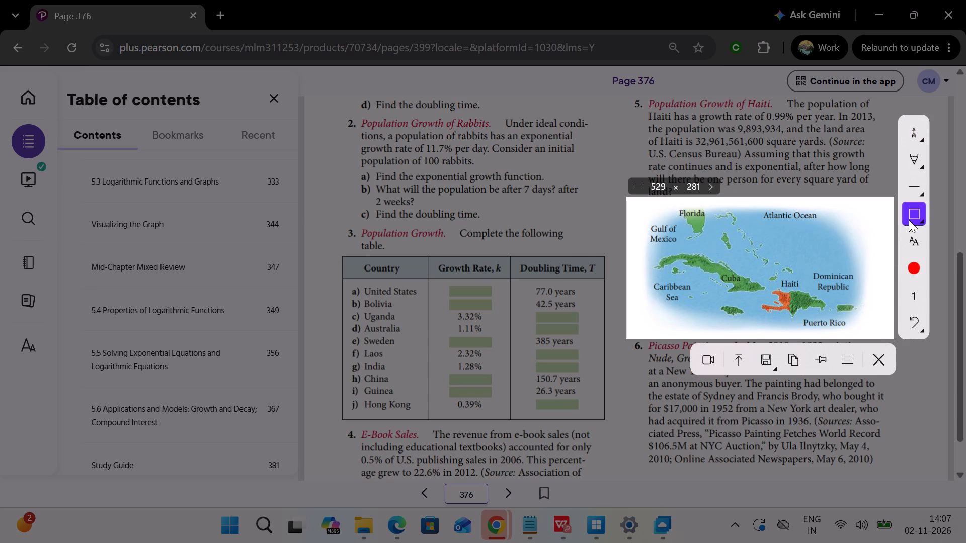
pyautogui.moveTo(637, 220); pyautogui.dragTo(687, 247)
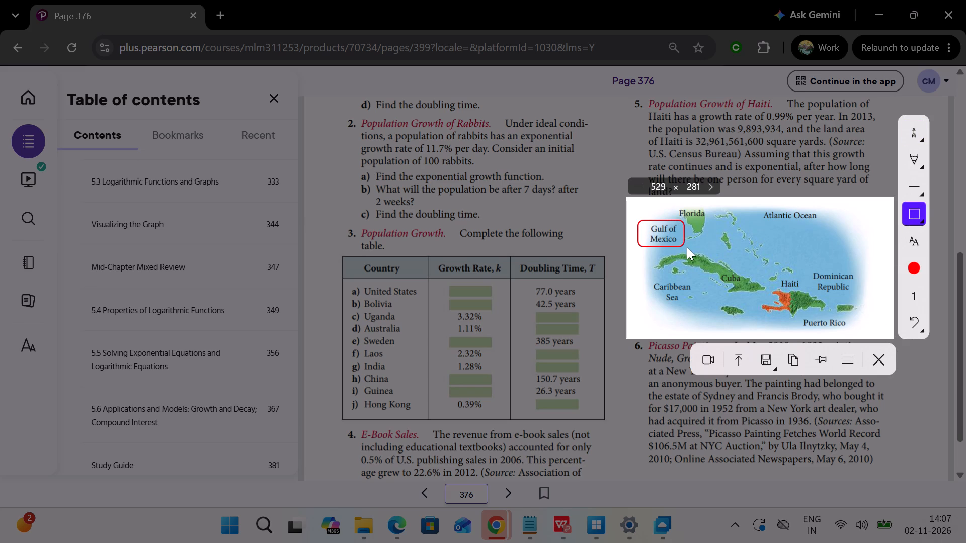
pyautogui.moveTo(687, 247); pyautogui.dragTo(687, 247)
# Save the annotated Gulf of Mexico map screenshot as a JPEG image in the Pictures folder.
pyautogui.click(762, 356)
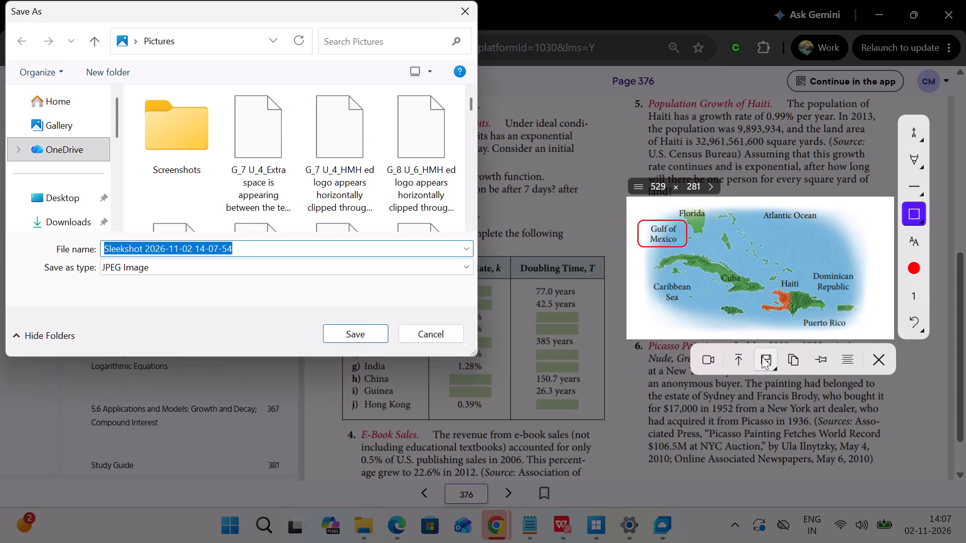
pyautogui.click(371, 324)
pyautogui.hotkey('alt', 'Tab')
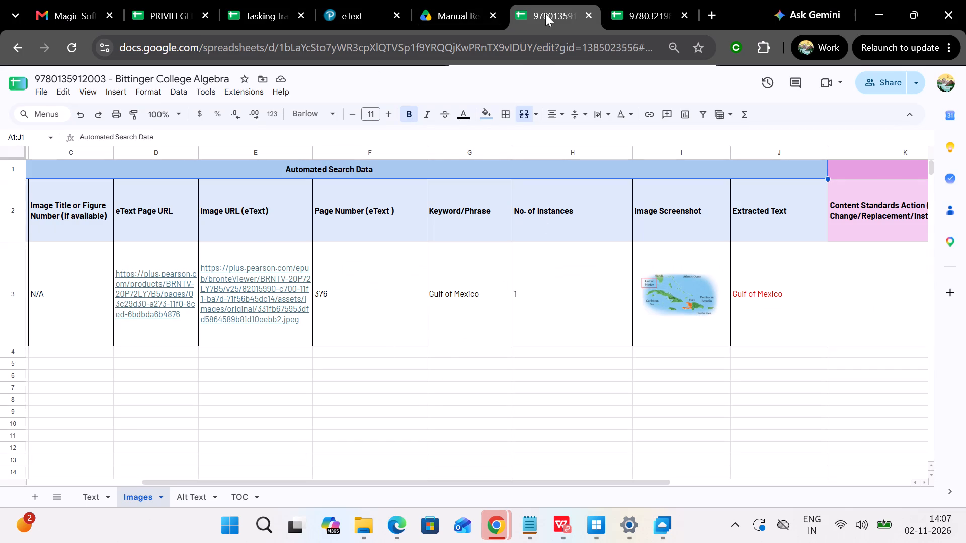
pyautogui.click(589, 17)
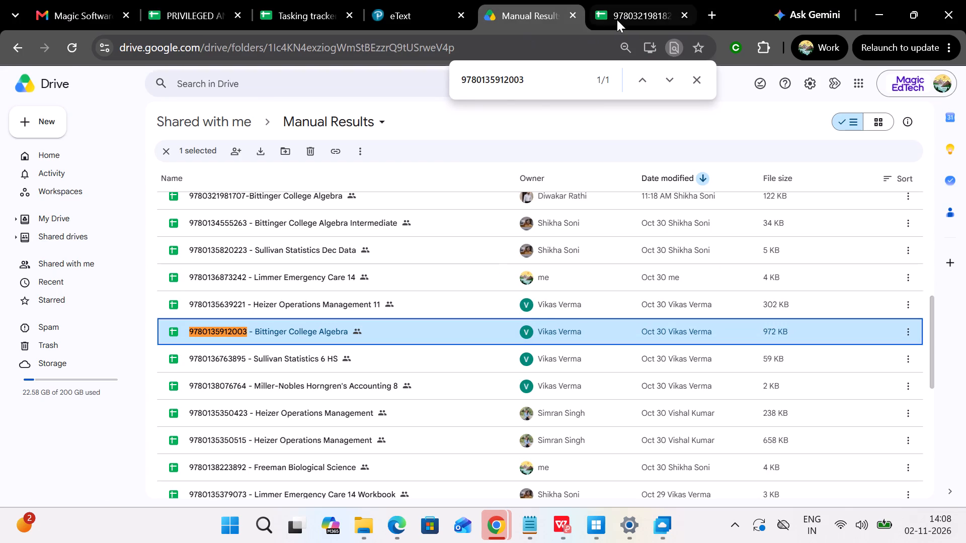
pyautogui.click(622, 20)
pyautogui.click(618, 300)
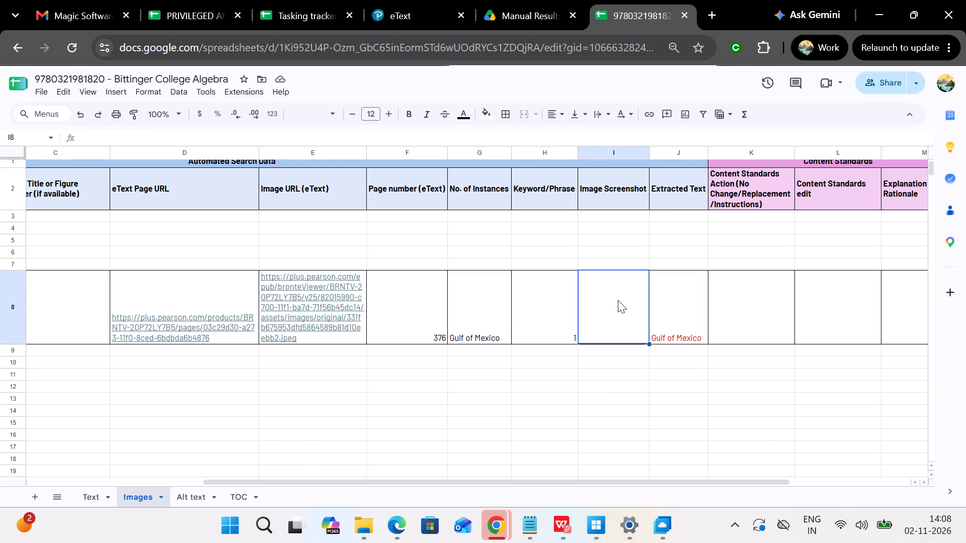
pyautogui.click(608, 219)
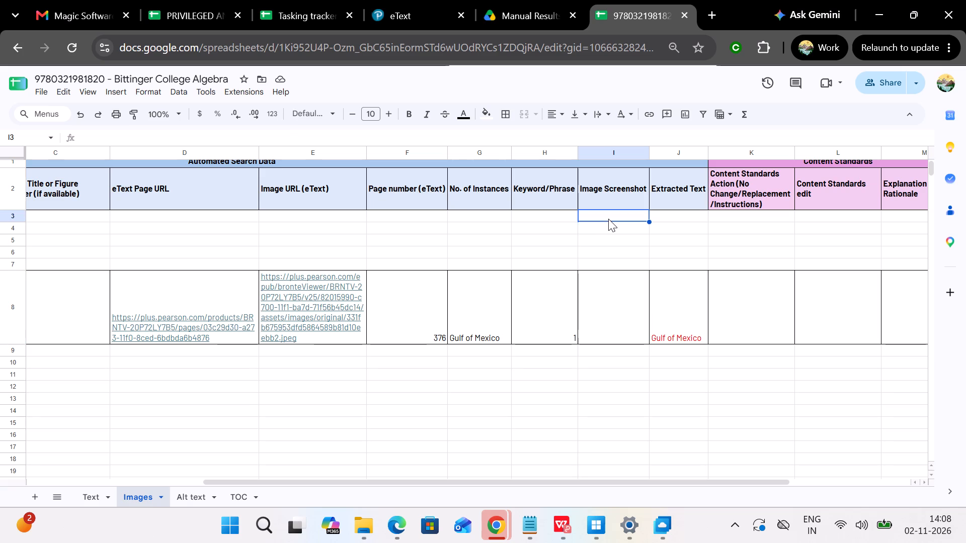
# Copy the chapter title and page title "5.6 Exercise Set" from row 8 into row 3.
pyautogui.click(6, 296)
pyautogui.hscroll(5, 6, 296)
pyautogui.moveTo(58, 307); pyautogui.dragTo(168, 325)
pyautogui.hotkey('ctrl', 'c')
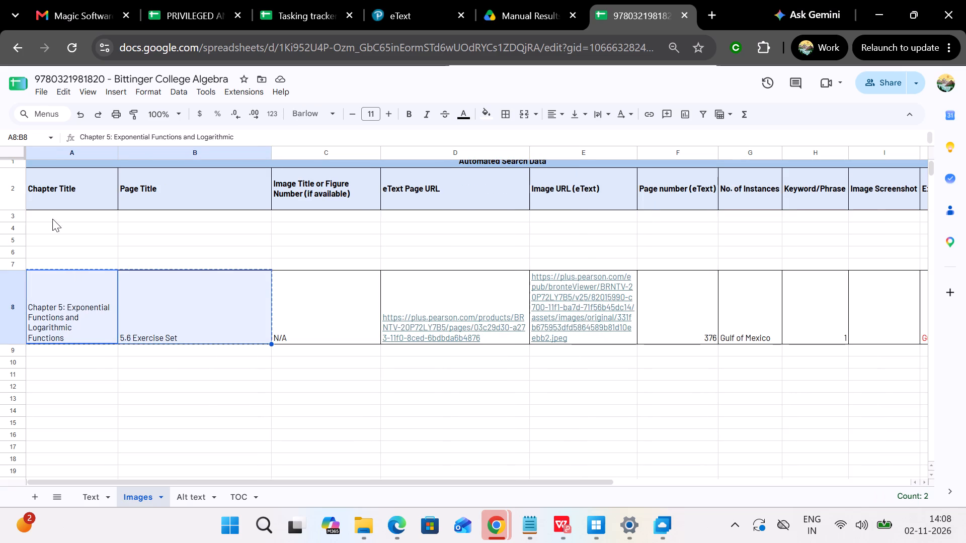
pyautogui.click(50, 213)
pyautogui.hotkey('ctrl', 'v')
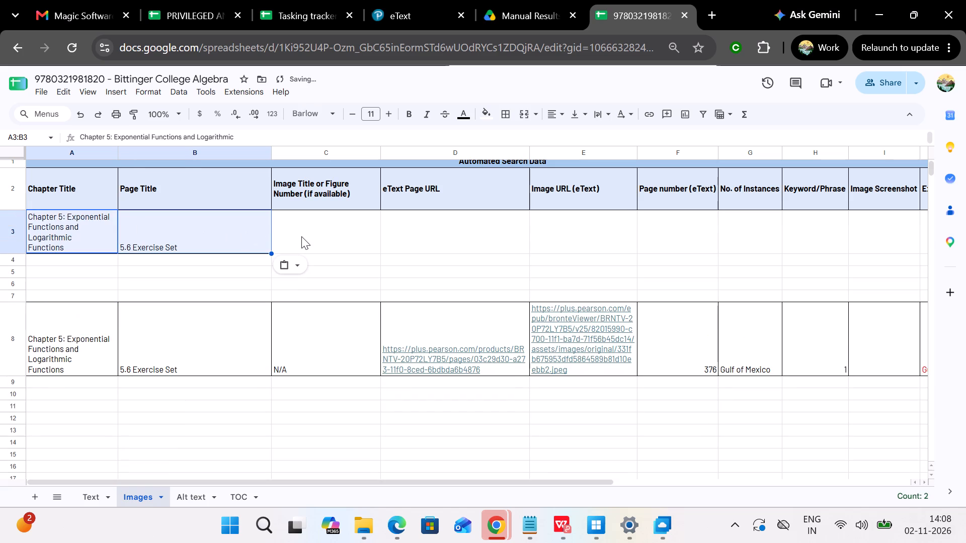
# Insert the saved Gulf of Mexico map screenshot from the computer into row 3's Image Screenshot cell.
pyautogui.click(301, 236)
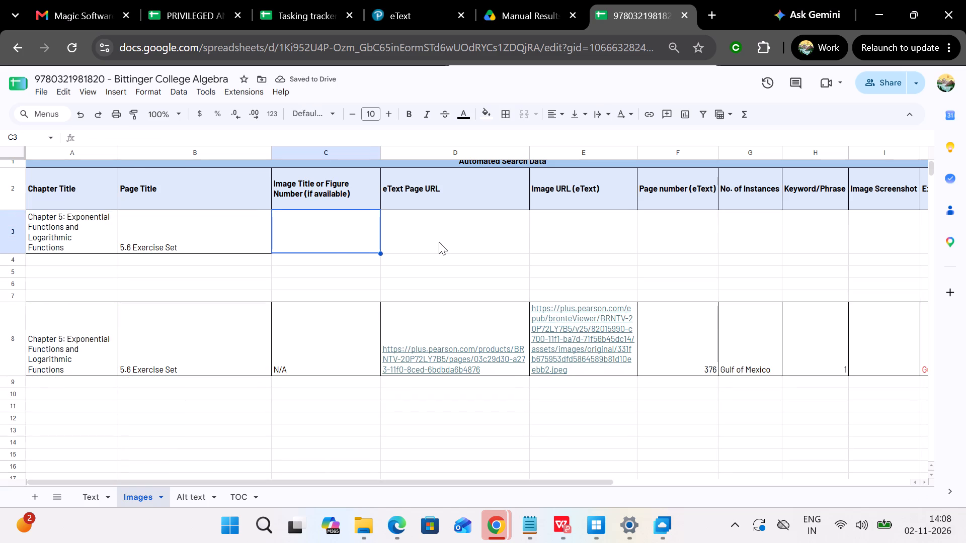
pyautogui.click(439, 242)
pyautogui.click(567, 231)
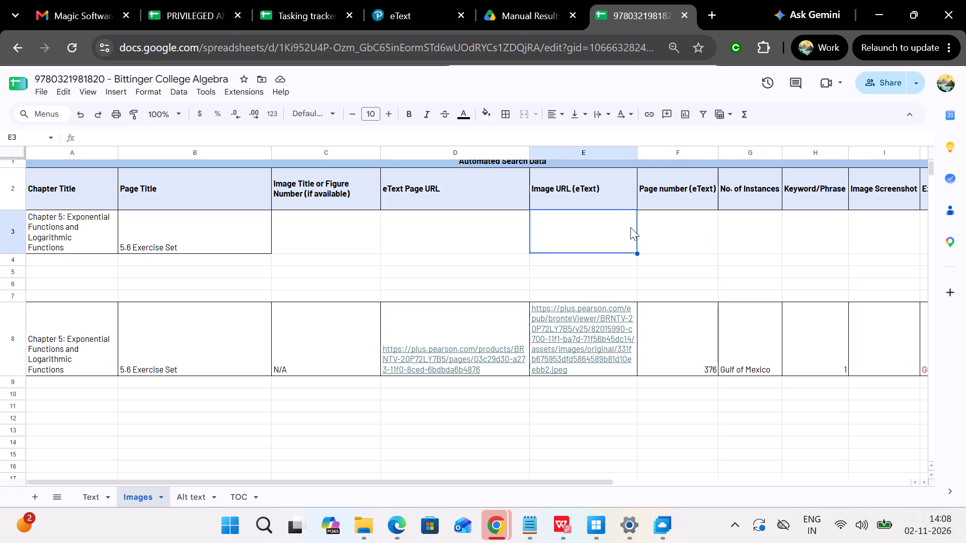
pyautogui.click(663, 227)
pyautogui.hscroll(-2, 663, 227)
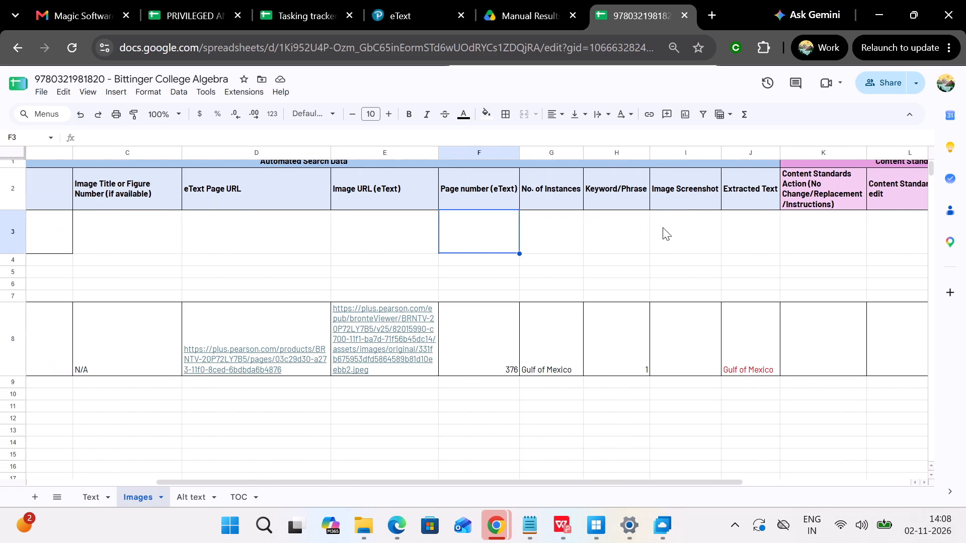
pyautogui.click(663, 227)
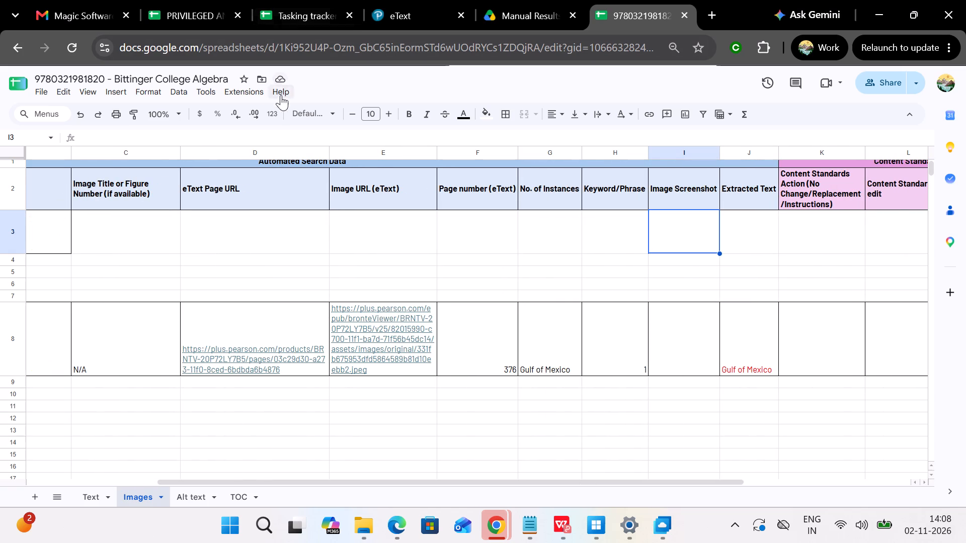
pyautogui.click(142, 94)
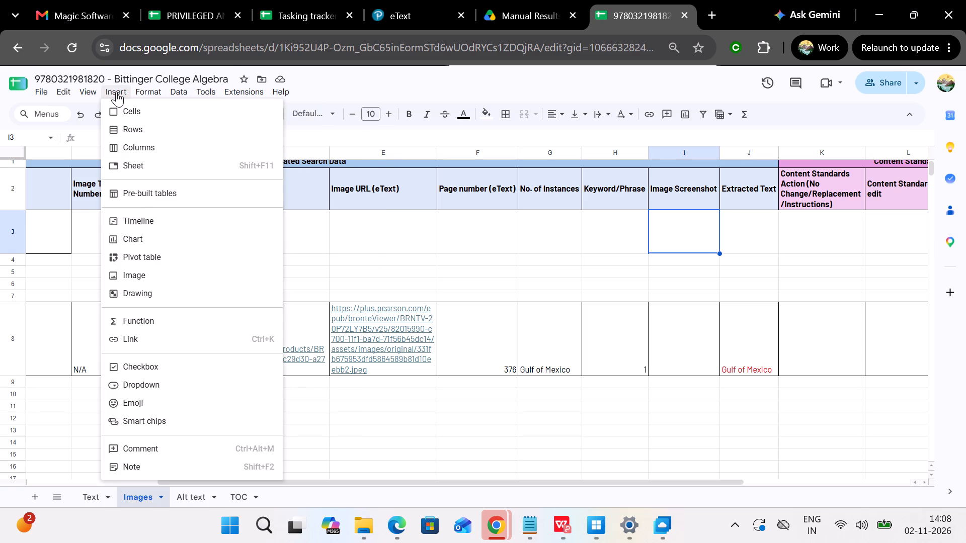
pyautogui.click(305, 274)
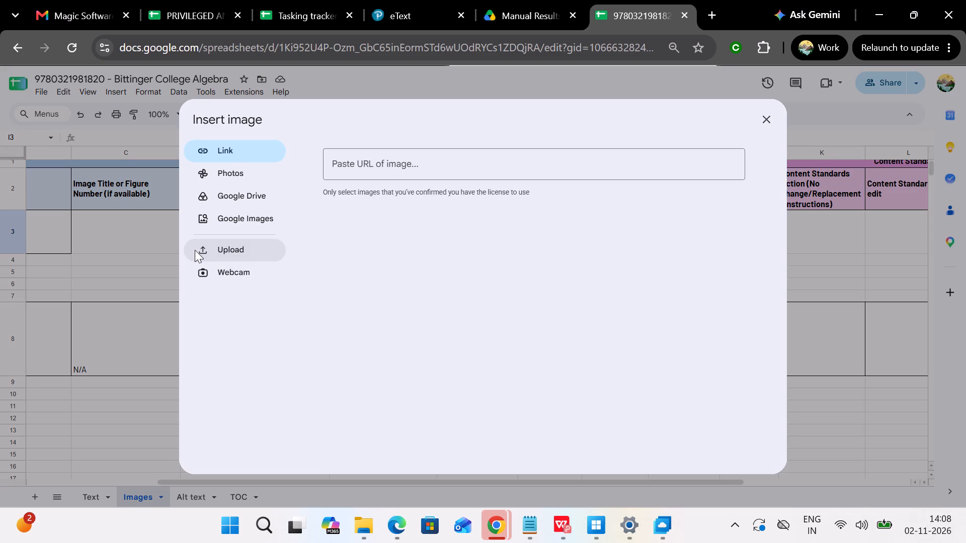
pyautogui.click(195, 250)
pyautogui.click(535, 334)
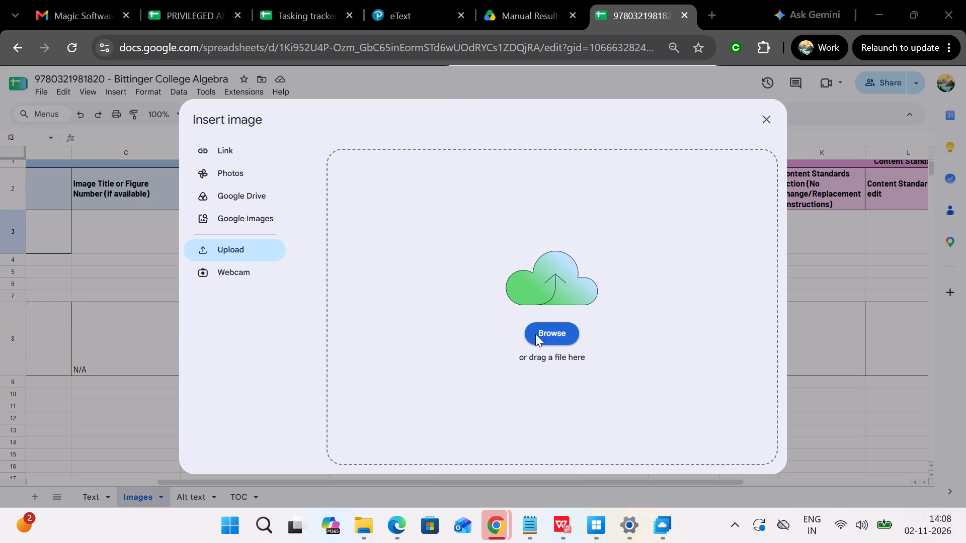
pyautogui.click(92, 123)
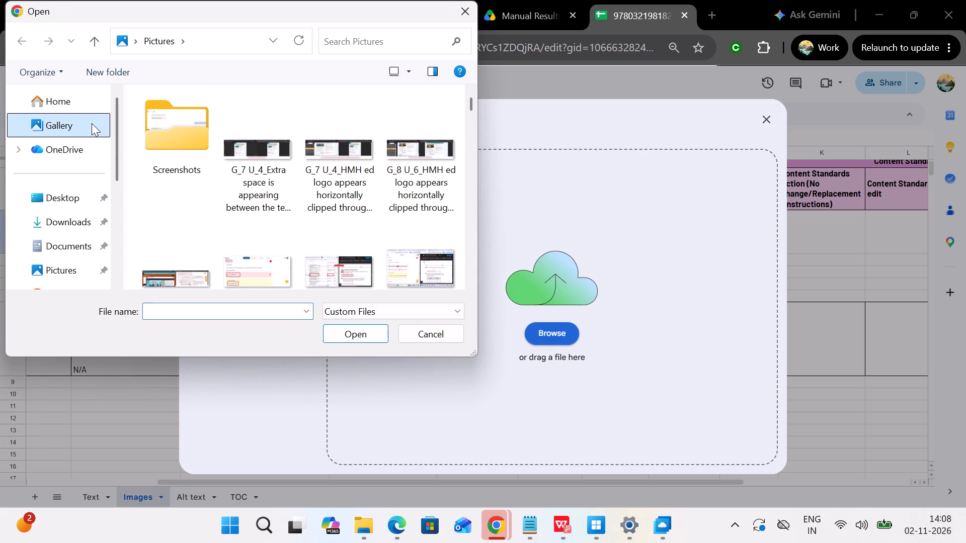
pyautogui.click(149, 131)
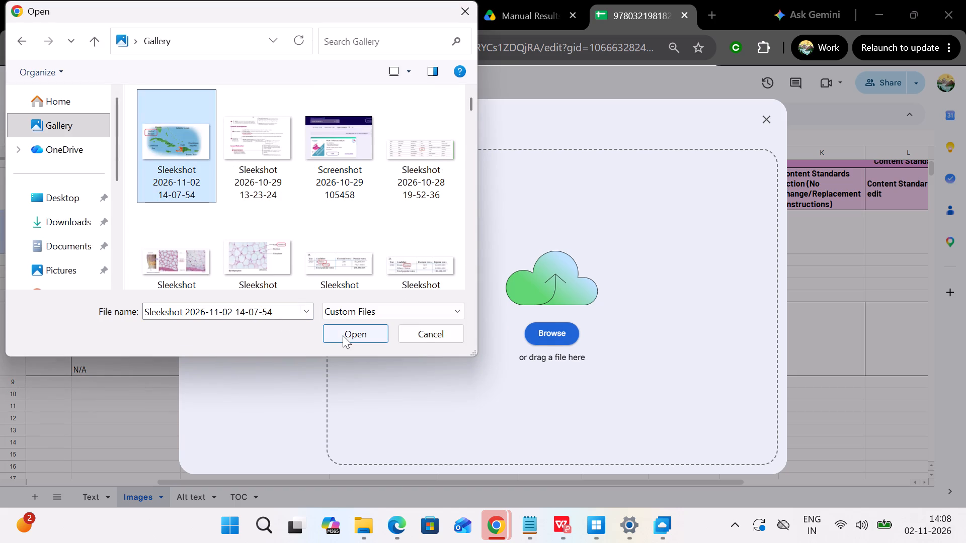
pyautogui.click(342, 336)
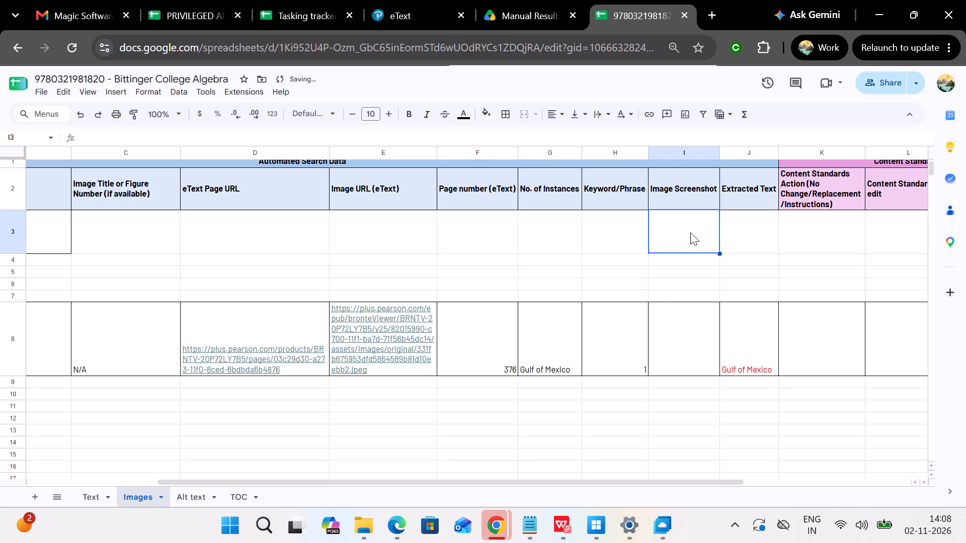
# Copy row 8's keyword "Gulf of Mexico" and instance count 1 into row 3's Keyword/Phrase and No. of Instances cells.
pyautogui.click(604, 241)
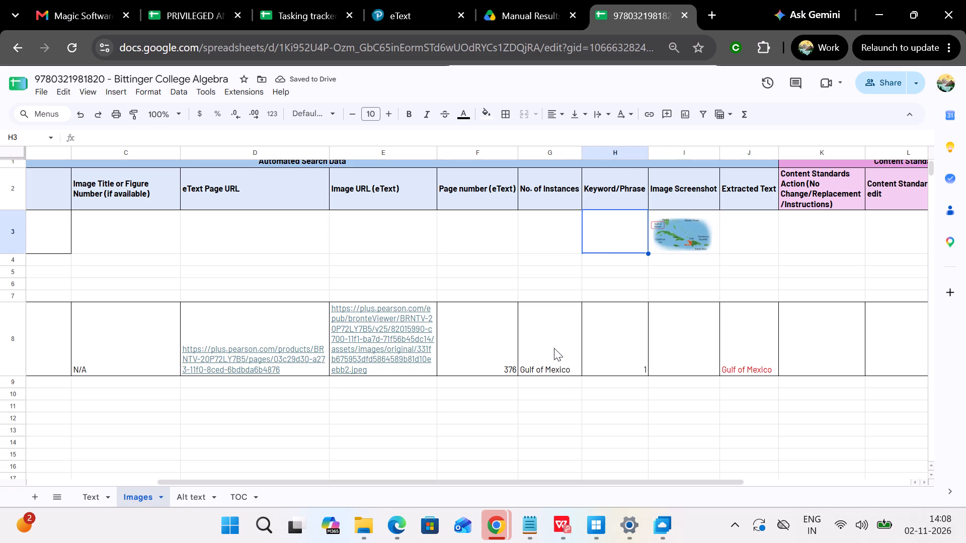
pyautogui.click(554, 348)
pyautogui.hotkey('ctrl', 'c')
pyautogui.click(622, 240)
pyautogui.hotkey('ctrl', 'v')
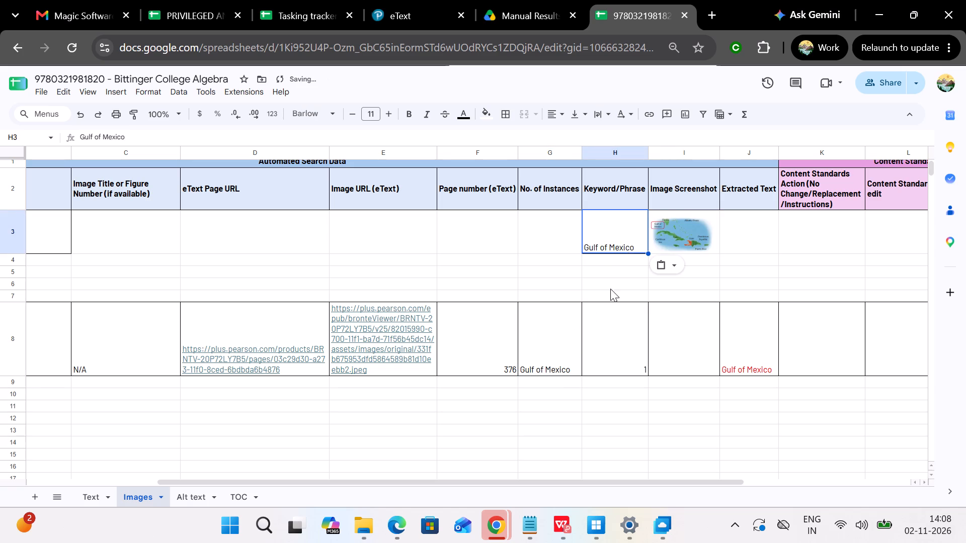
pyautogui.click(608, 317)
pyautogui.hotkey('ctrl', 'c')
pyautogui.click(540, 243)
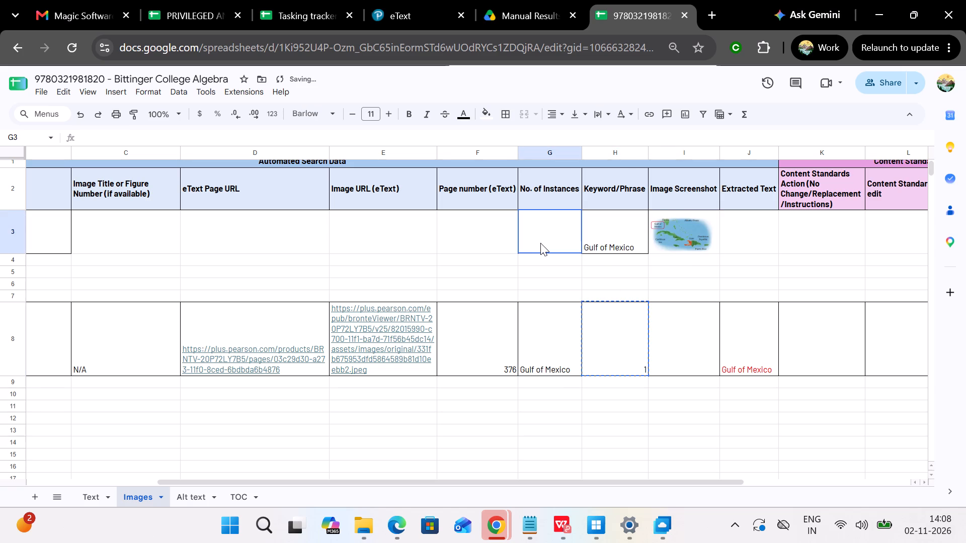
pyautogui.hotkey('ctrl', 'v')
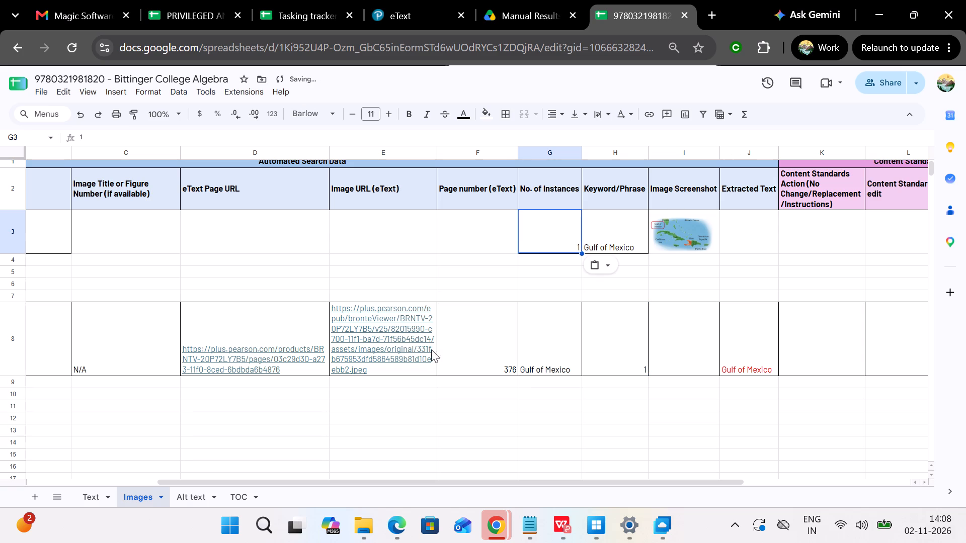
pyautogui.hscroll(-2, 731, 371)
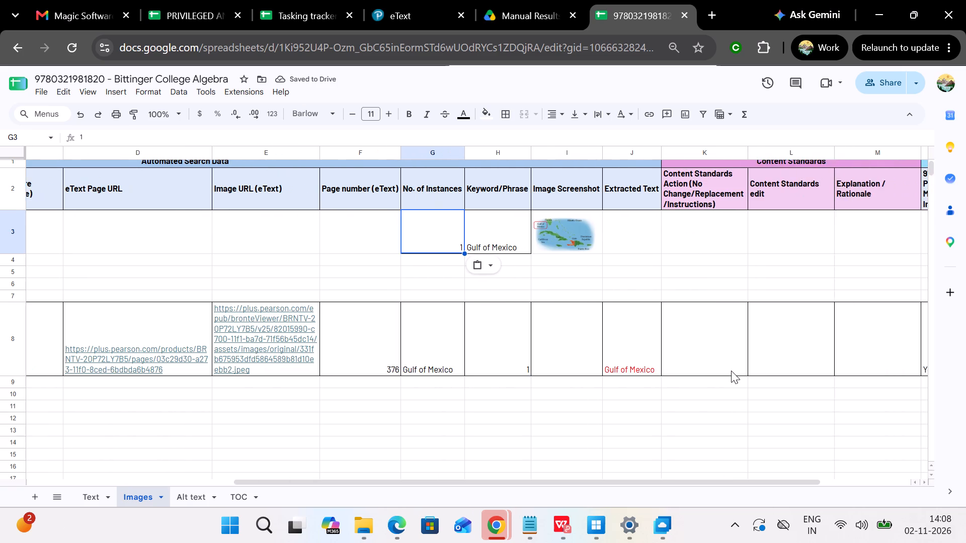
pyautogui.hscroll(-3, 731, 371)
pyautogui.click(834, 341)
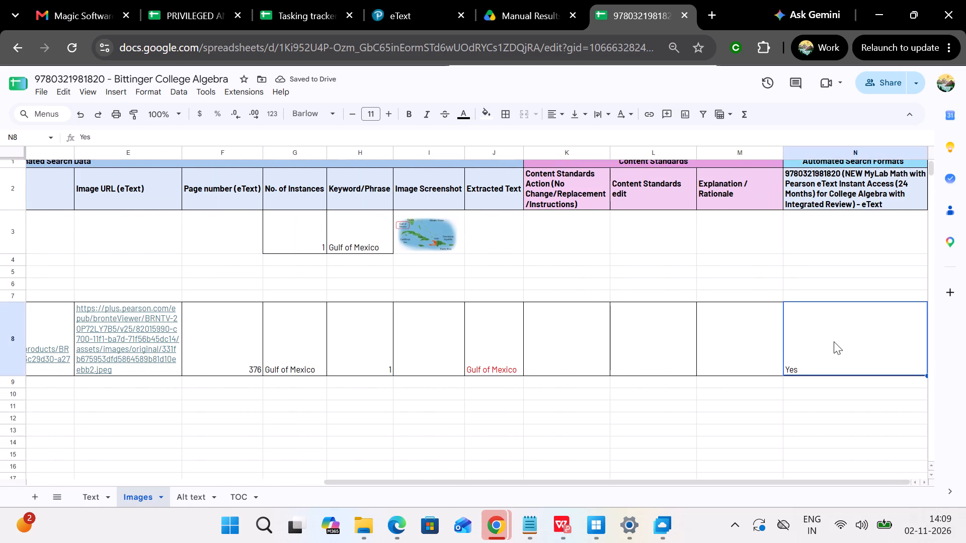
pyautogui.hotkey('ctrl', 'c')
pyautogui.click(843, 216)
pyautogui.hotkey('ctrl', 'v')
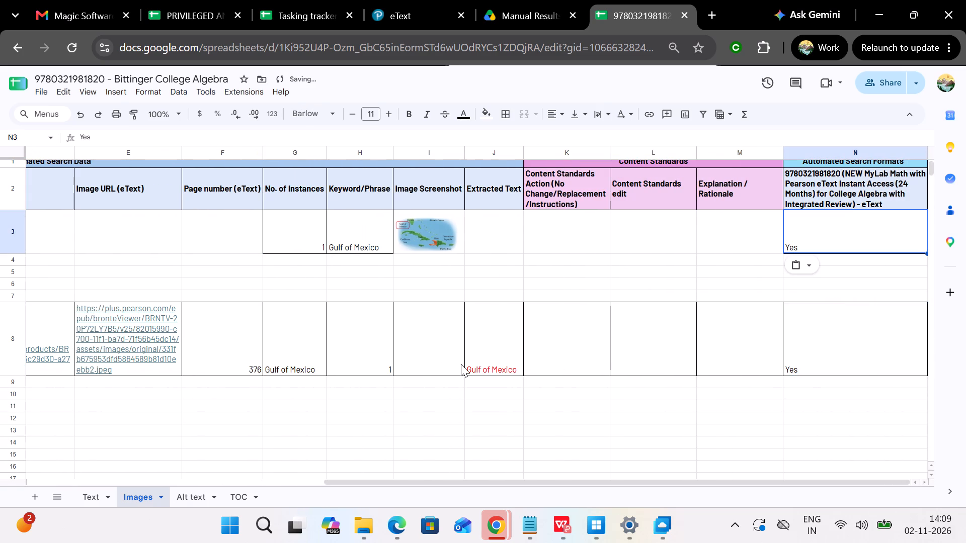
# Clear the contents and formatting of the reference entry in row 8.
pyautogui.hscroll(3, 461, 364)
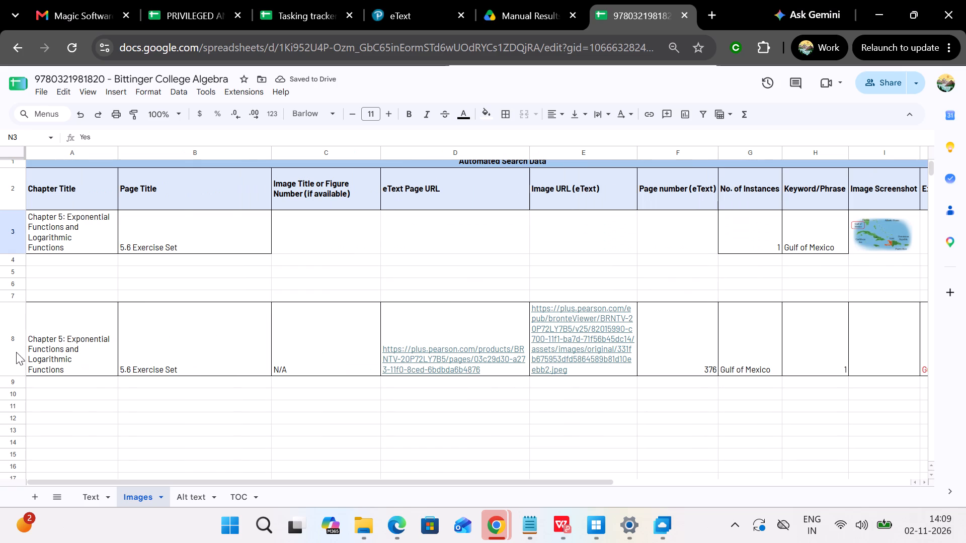
pyautogui.click(16, 352)
pyautogui.press('BackSpace')
pyautogui.click(262, 366)
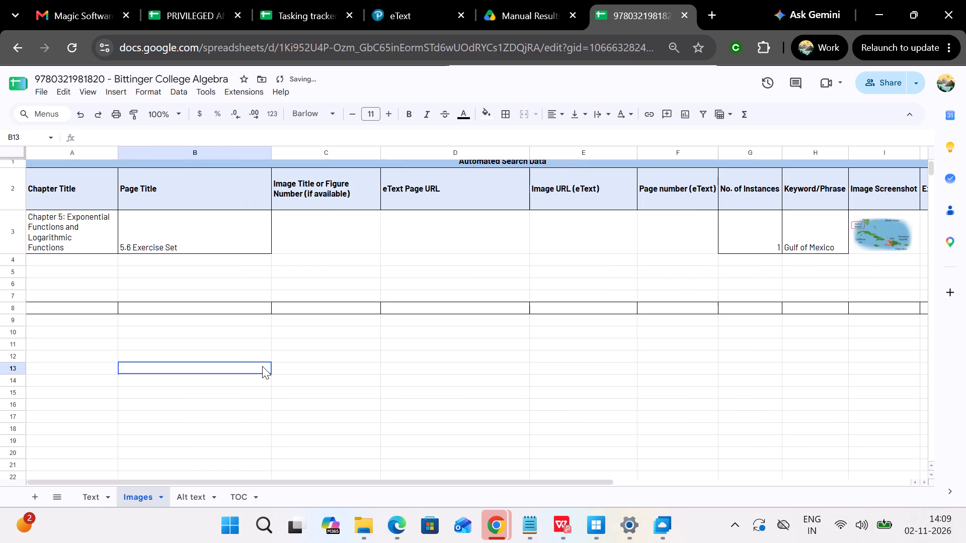
pyautogui.click(22, 308)
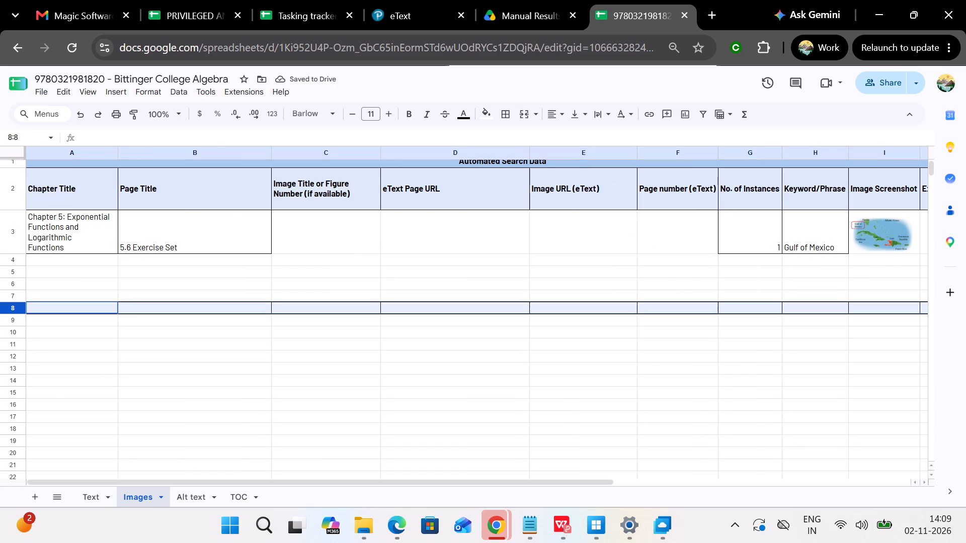
pyautogui.hotkey('ctrl', '\\')
# Copy the web address of eText page 376 into row 3's eText Page URL cell.
pyautogui.click(336, 235)
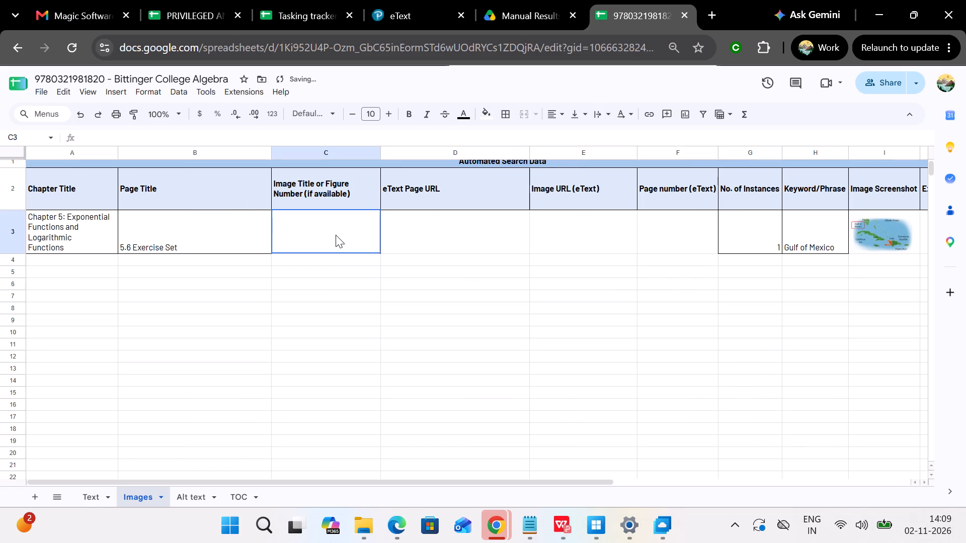
pyautogui.hotkey('alt', 'Tab')
pyautogui.hscroll(1, 659, 299)
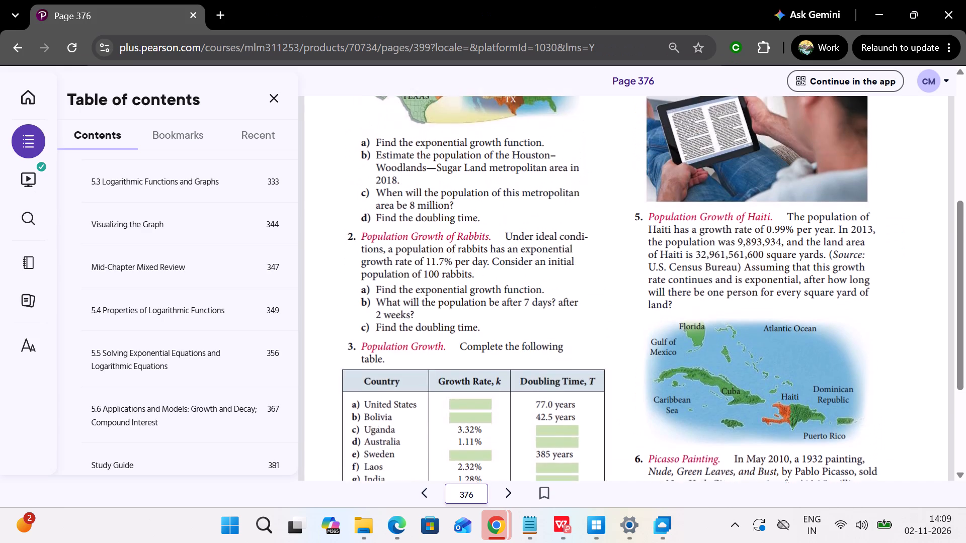
pyautogui.hscroll(1, 659, 299)
pyautogui.hotkey('alt', 'Tab')
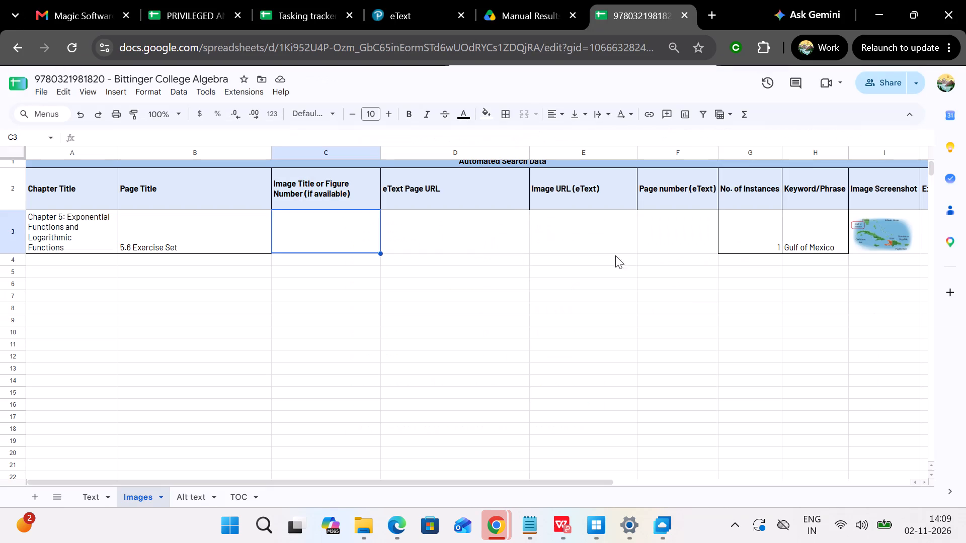
pyautogui.click(509, 246)
pyautogui.hotkey('alt', 'Tab')
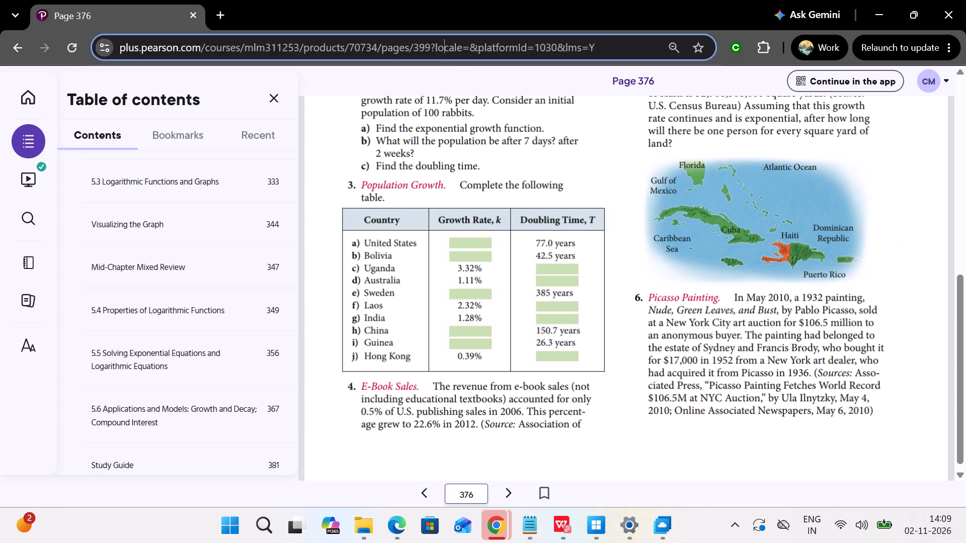
pyautogui.click(444, 43)
pyautogui.hotkey('ctrl', 'c')
pyautogui.hotkey('alt', 'Tab')
pyautogui.doubleClick(424, 231)
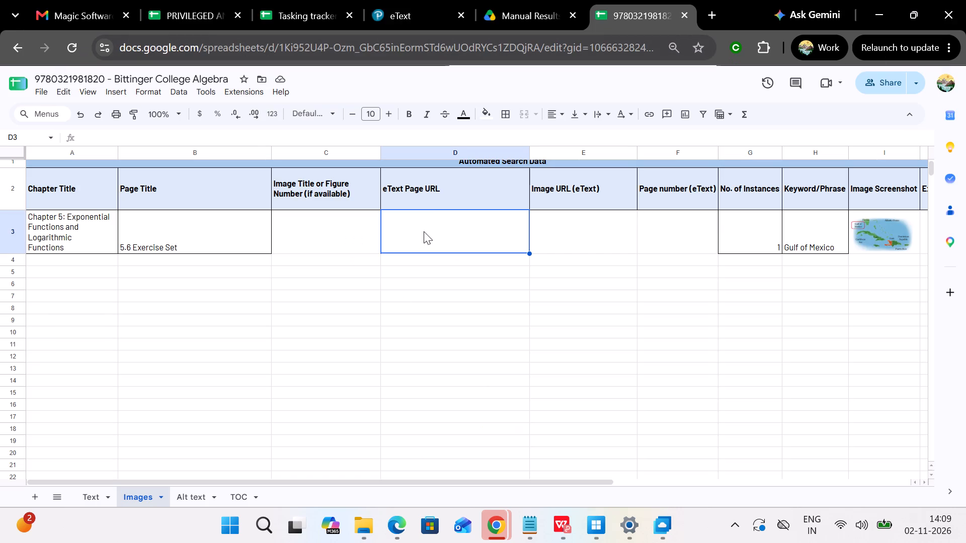
pyautogui.hotkey('ctrl', 'v')
# Inspect the Gulf of Mexico map on eText page 376 in the page's element code for an image URL.
pyautogui.click(595, 241)
pyautogui.hotkey('alt', 'Tab')
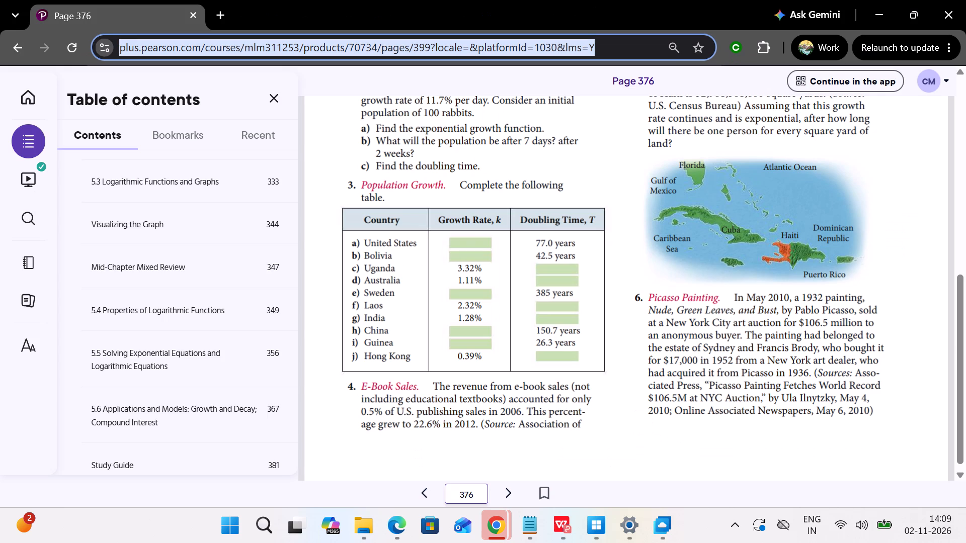
pyautogui.click(713, 259)
pyautogui.hotkey('ctrl', 'shift', 'c')
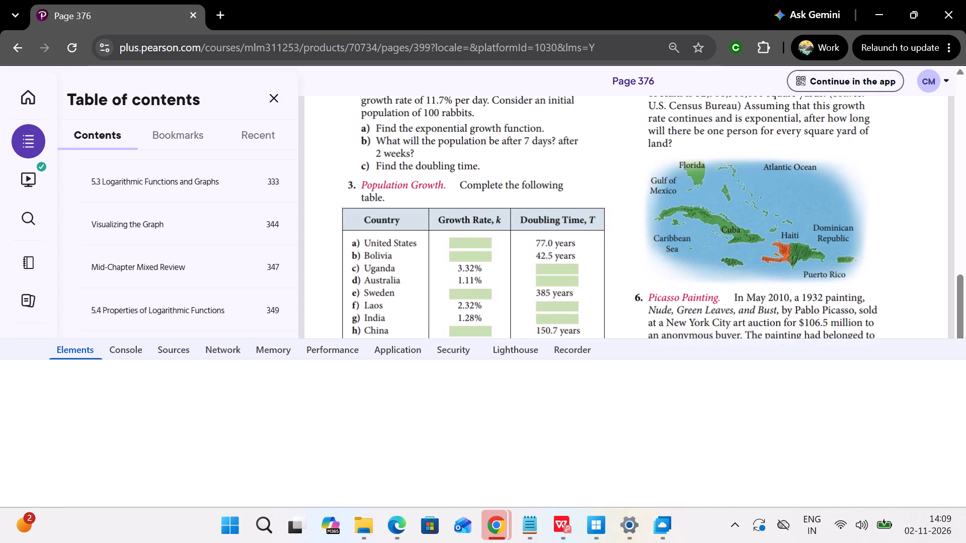
pyautogui.scroll(-1, 712, 245)
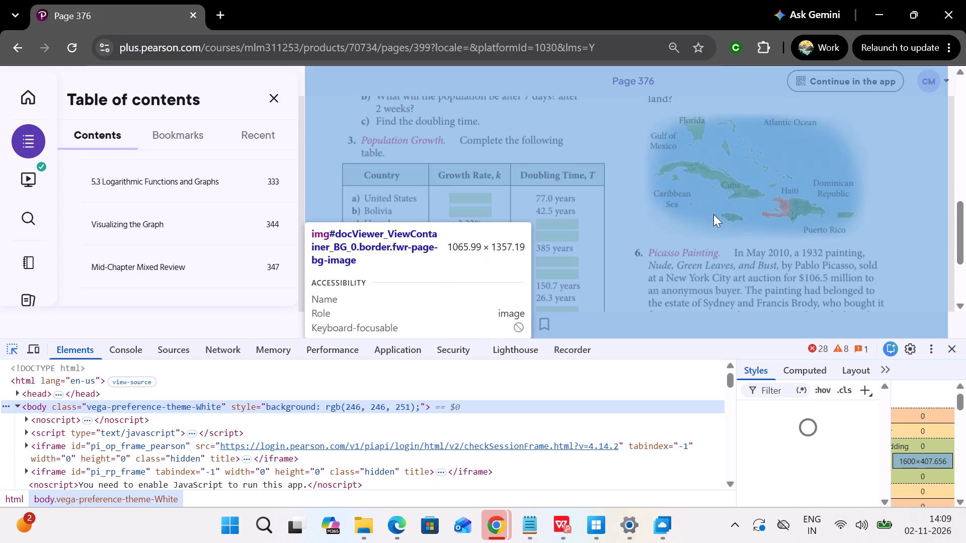
pyautogui.click(713, 199)
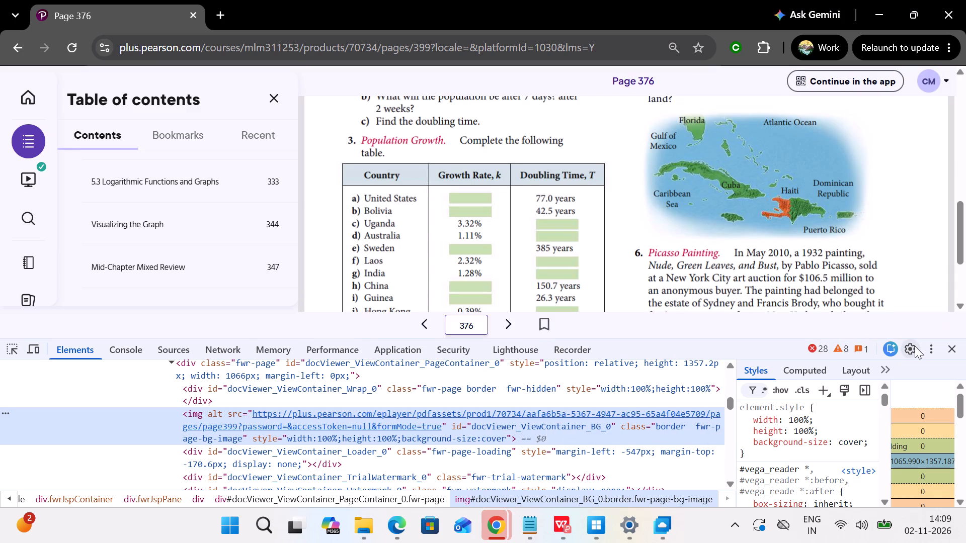
pyautogui.click(946, 345)
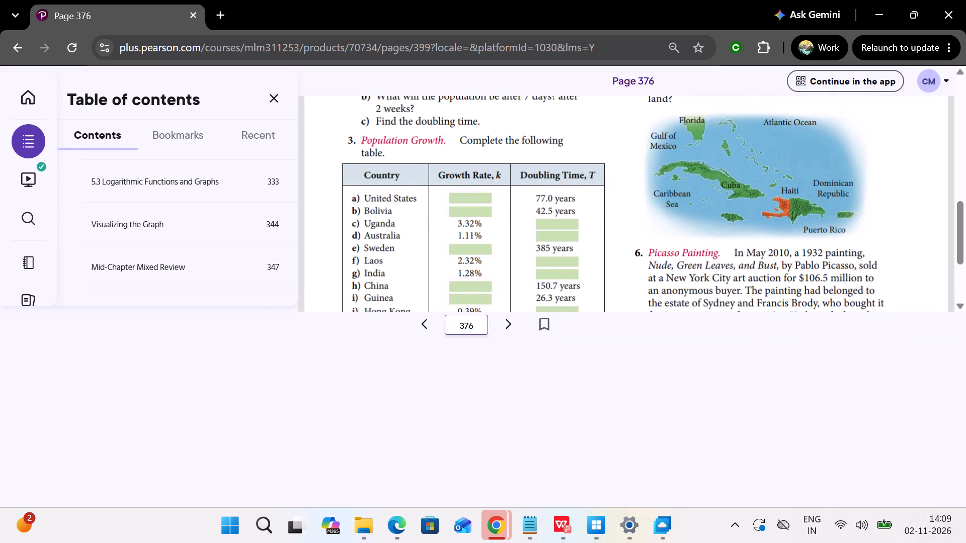
pyautogui.hotkey('alt', 'Tab')
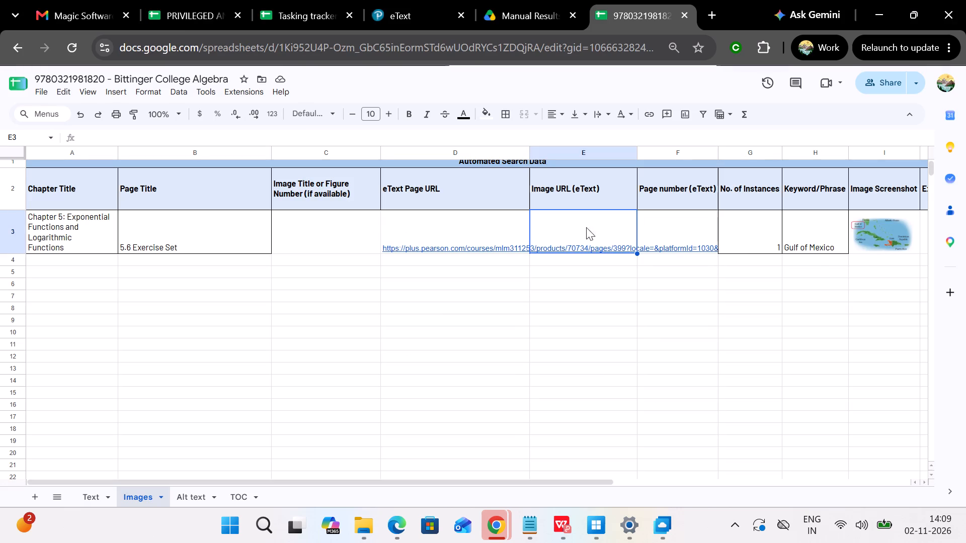
# Enter 376 in row 3's Page number (eText) cell of the Images sheet, checking it against the eText page.
pyautogui.click(681, 232)
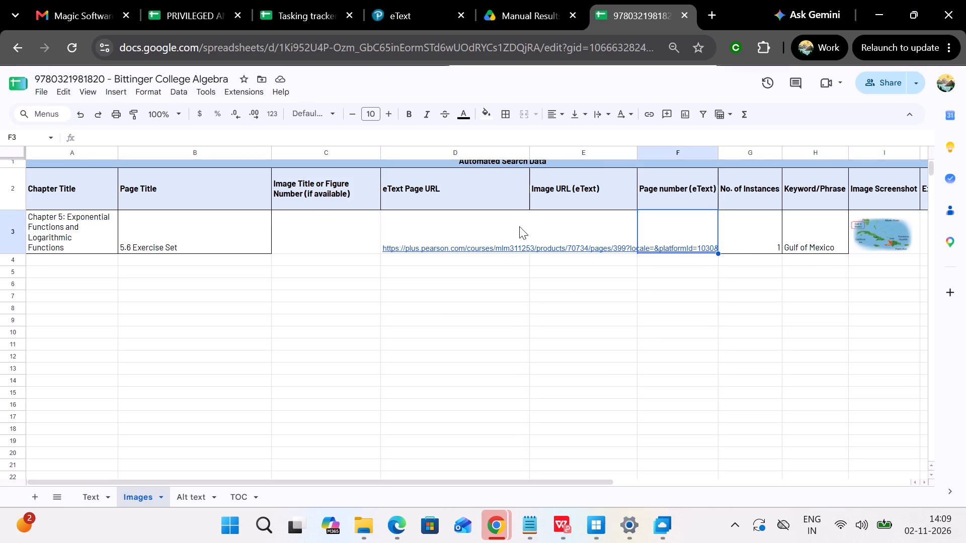
pyautogui.click(477, 225)
pyautogui.click(568, 222)
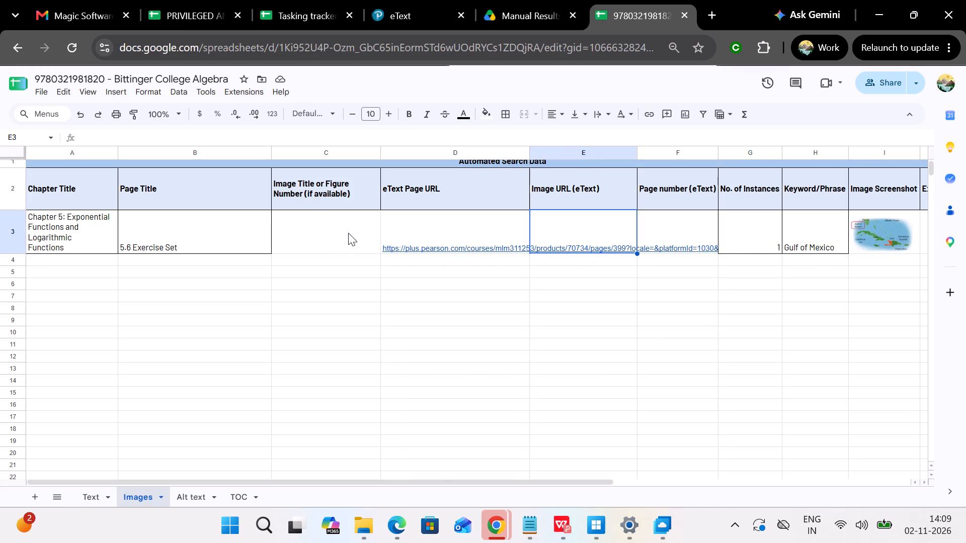
pyautogui.click(338, 232)
pyautogui.click(676, 236)
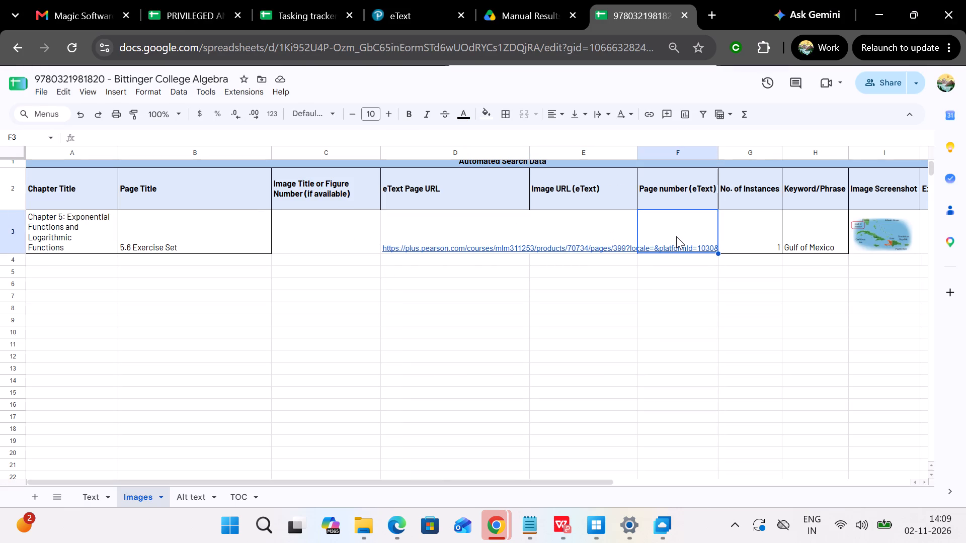
pyautogui.hotkey('alt', 'Tab')
pyautogui.scroll(7, 676, 236)
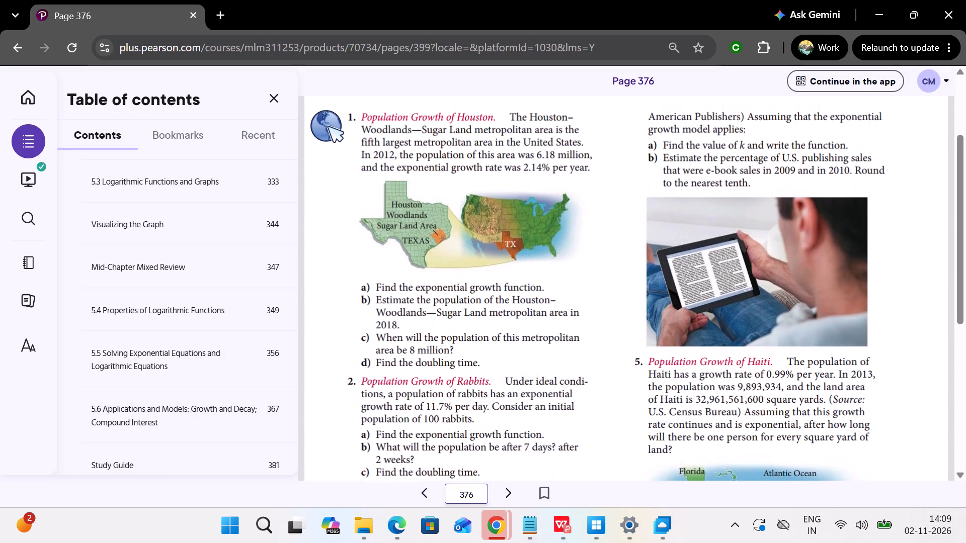
pyautogui.scroll(4, 676, 236)
pyautogui.hotkey('alt', 'Tab')
pyautogui.write('376')
pyautogui.click(786, 237)
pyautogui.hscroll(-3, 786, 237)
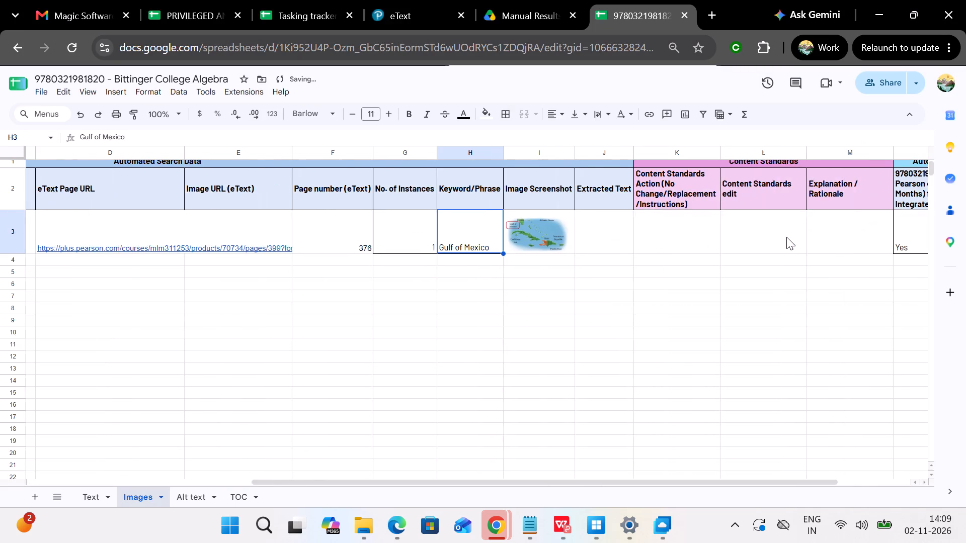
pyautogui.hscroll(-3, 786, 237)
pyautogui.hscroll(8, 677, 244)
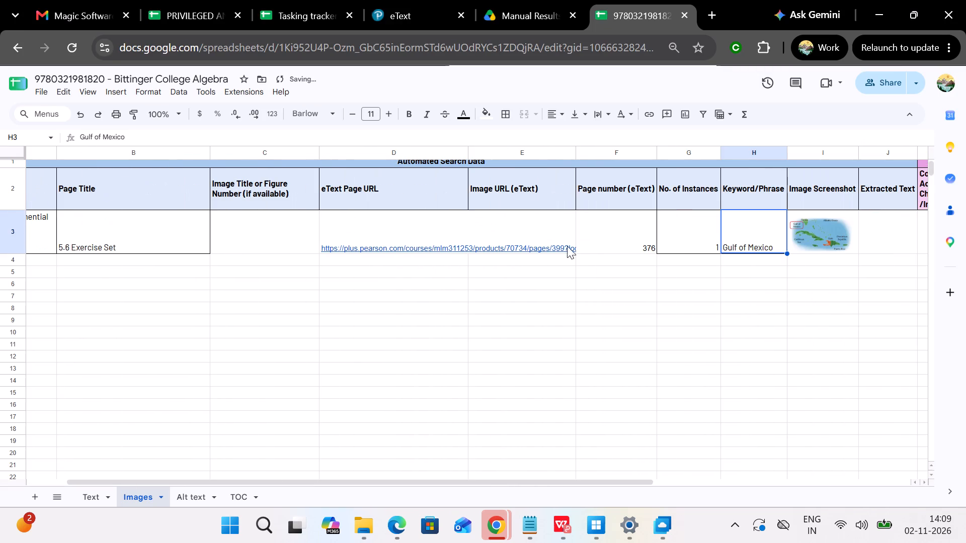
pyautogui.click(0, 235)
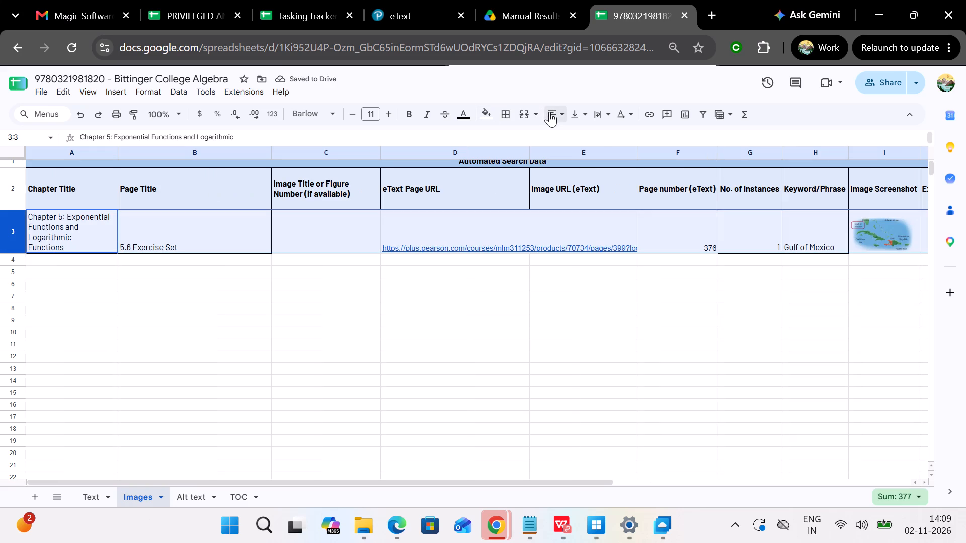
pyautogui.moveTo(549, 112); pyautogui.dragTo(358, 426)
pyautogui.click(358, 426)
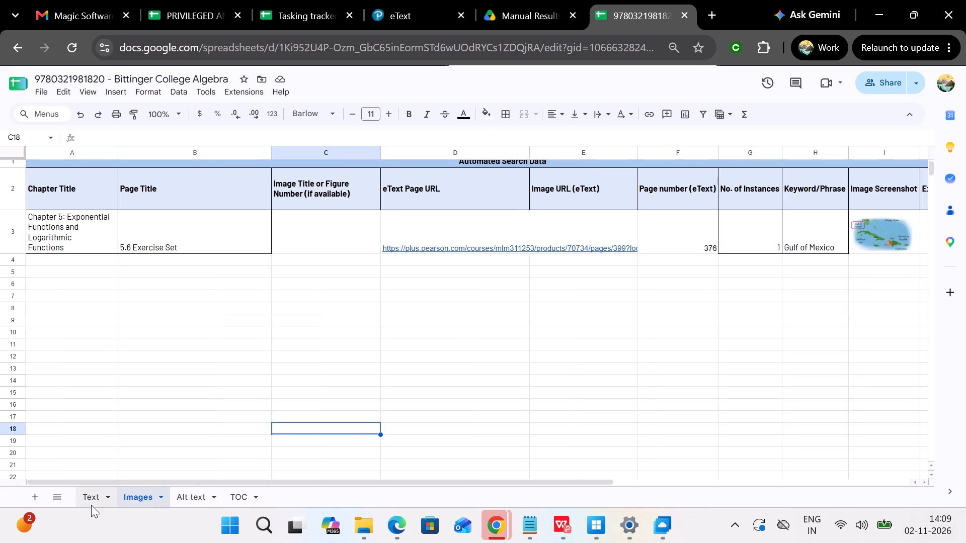
# Apply all borders to the whole of row 3 on the Images sheet.
pyautogui.click(17, 231)
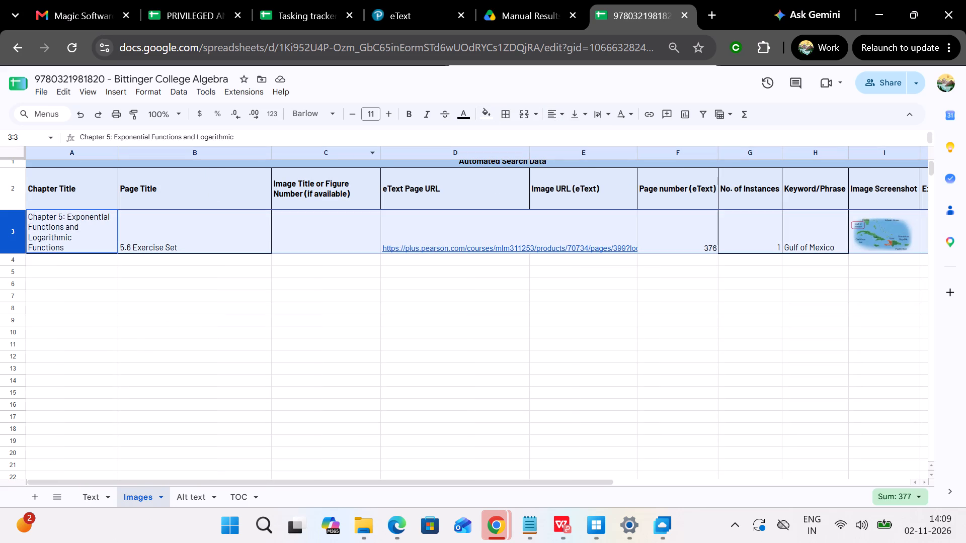
pyautogui.click(514, 118)
pyautogui.click(516, 129)
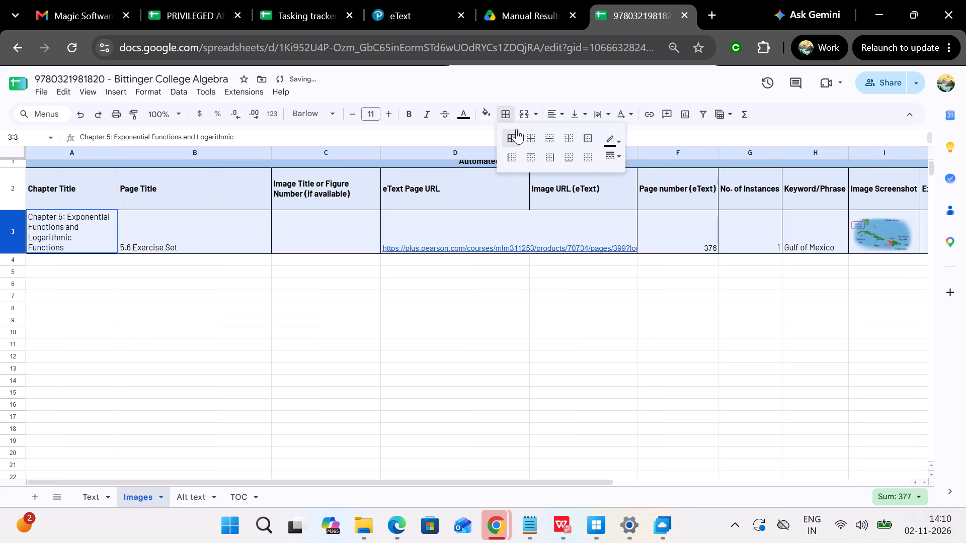
# Align row 3's contents to the left and vertically to the middle, with text wrapping on.
pyautogui.click(549, 111)
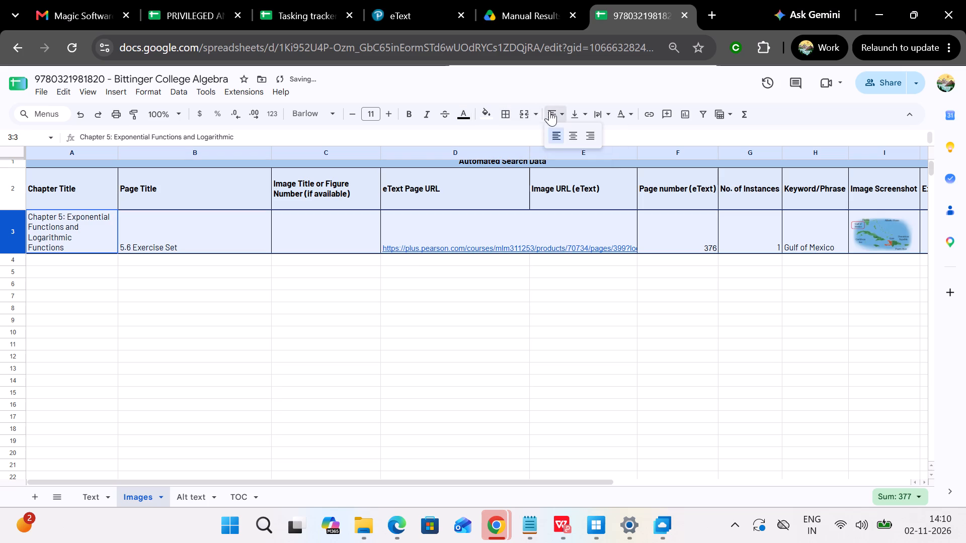
pyautogui.click(557, 127)
pyautogui.moveTo(571, 115); pyautogui.dragTo(591, 128)
pyautogui.click(591, 128)
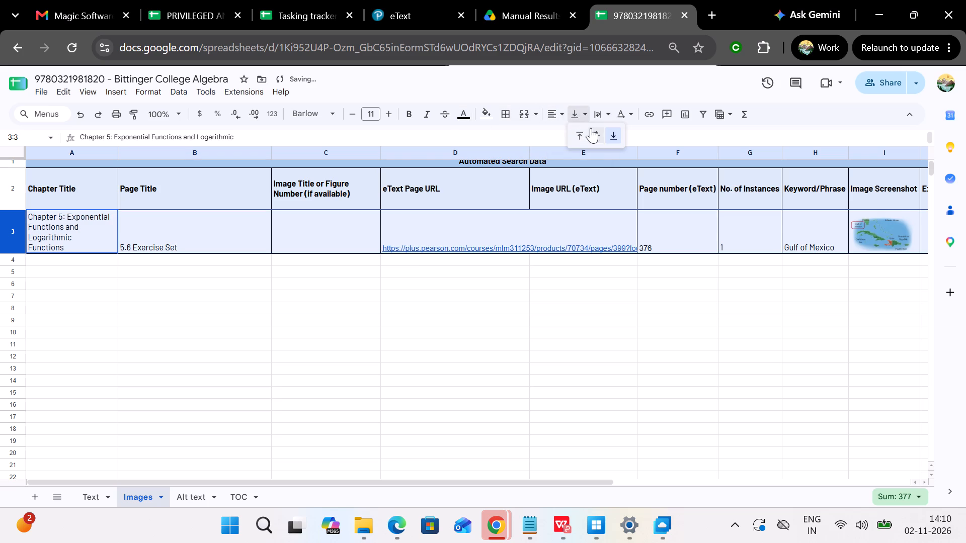
pyautogui.moveTo(595, 118); pyautogui.dragTo(619, 138)
pyautogui.click(619, 138)
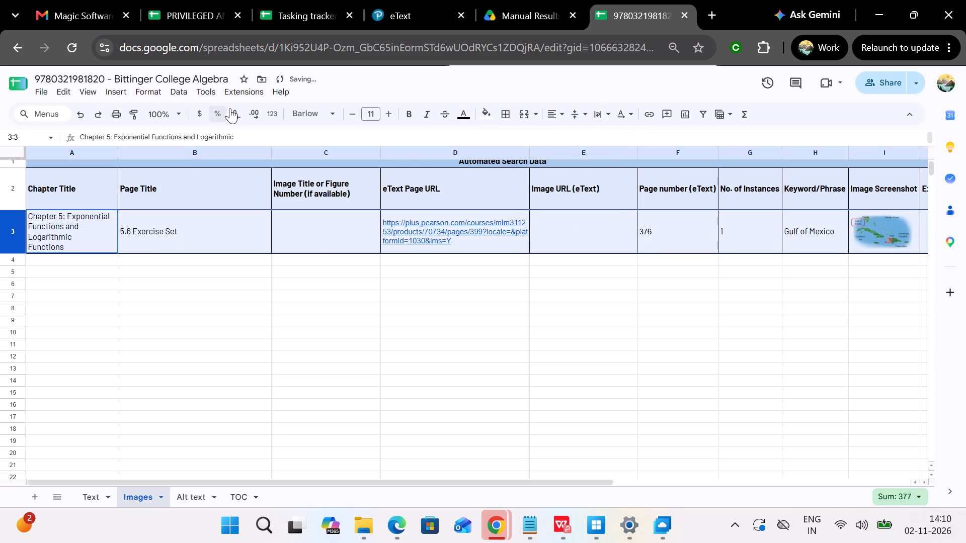
# Set the font of row 3 to Barlow at size 11.
pyautogui.click(308, 115)
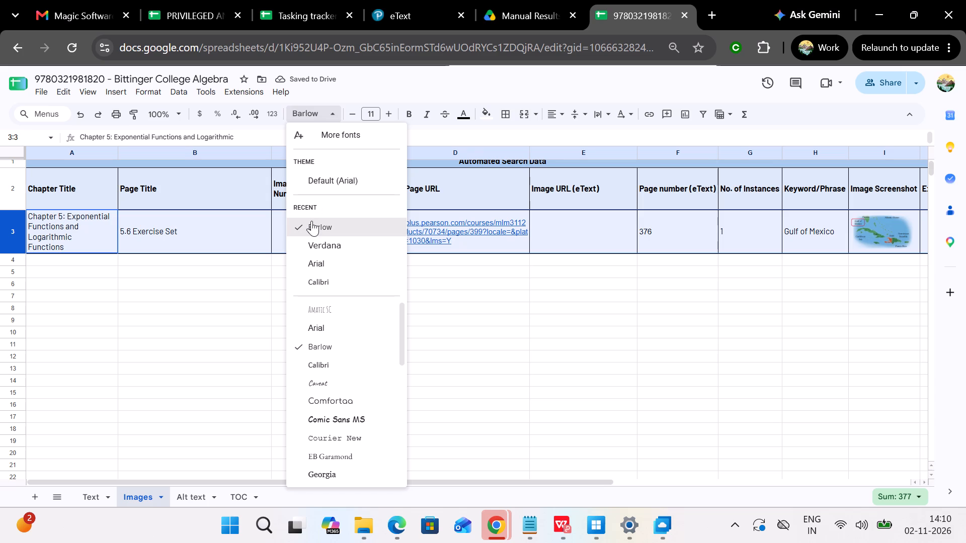
pyautogui.click(311, 221)
pyautogui.click(351, 107)
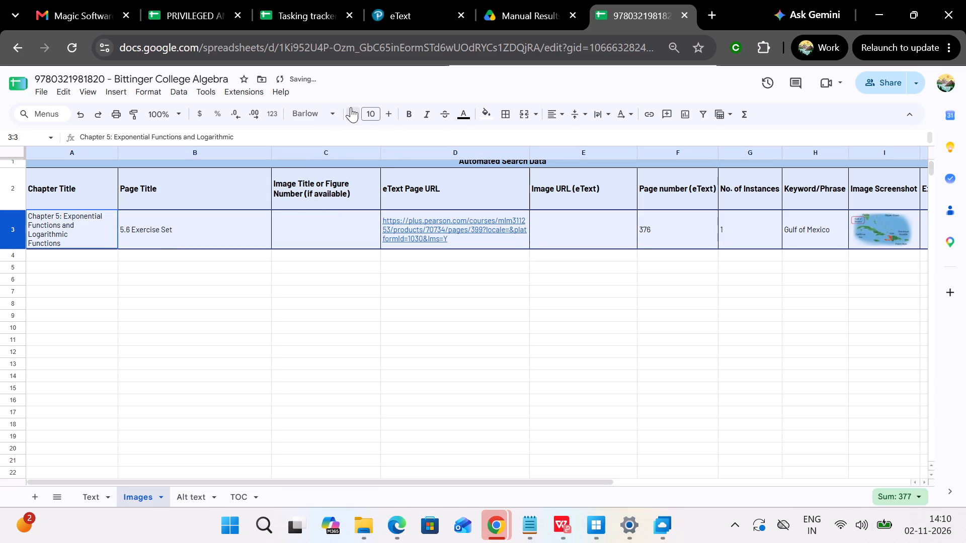
pyautogui.click(386, 112)
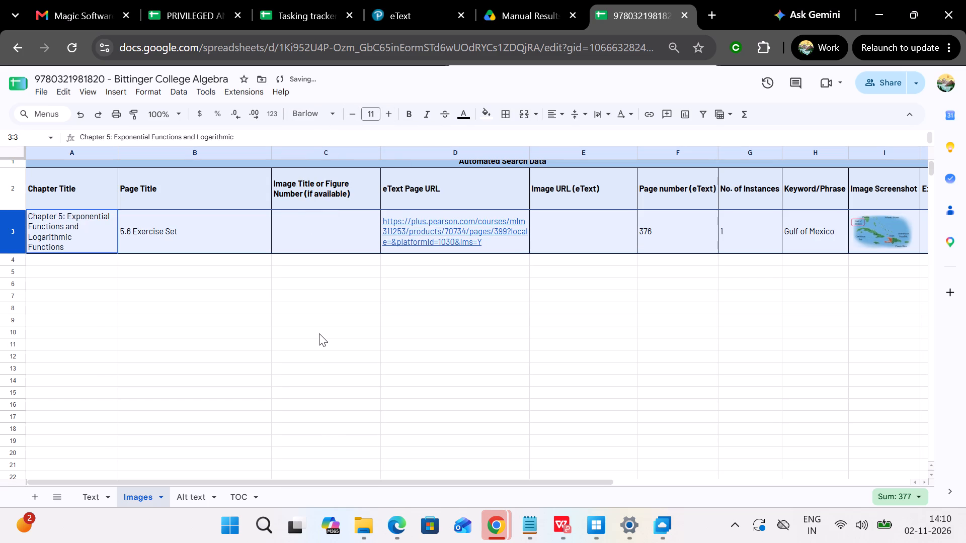
pyautogui.click(319, 333)
pyautogui.hscroll(-7, 319, 333)
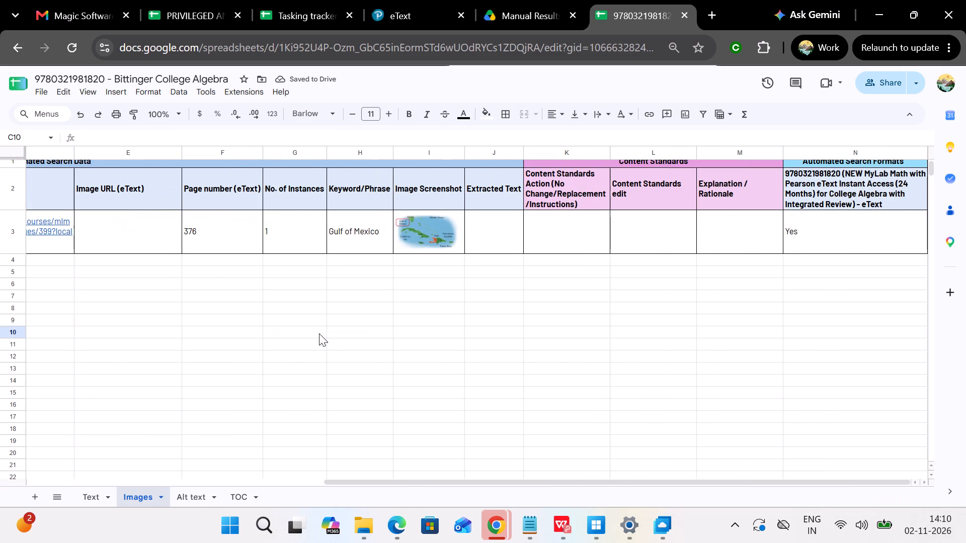
pyautogui.hscroll(4, 319, 333)
pyautogui.hscroll(-7, 0, 321)
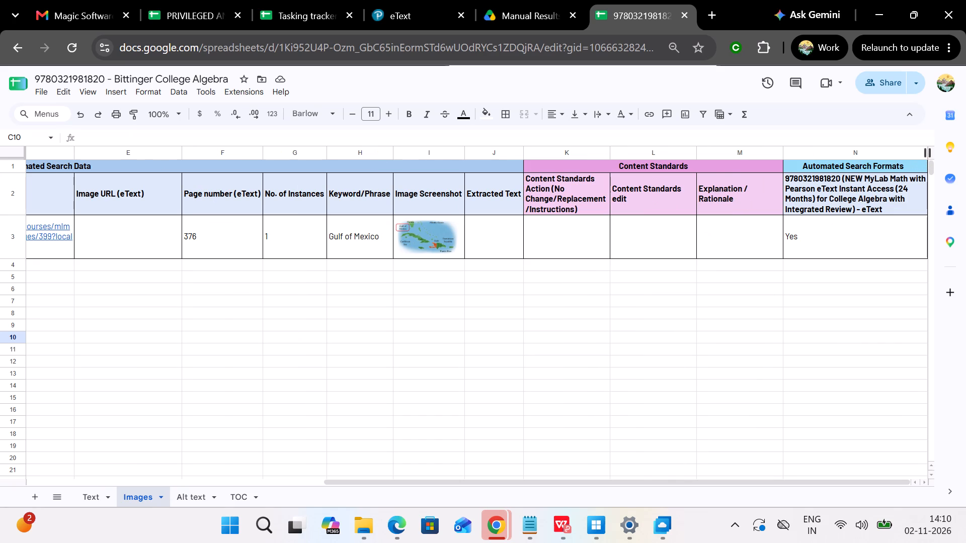
pyautogui.moveTo(928, 151); pyautogui.dragTo(965, 153)
pyautogui.hscroll(-5, 745, 273)
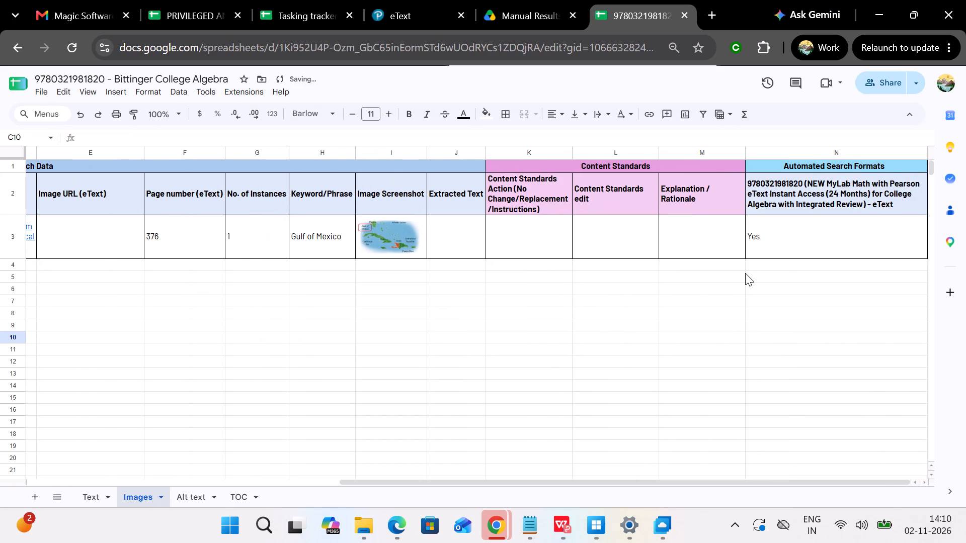
# Review the Alt text, TOC, Images and Text sheets for their headers, entries and formatting.
pyautogui.click(174, 497)
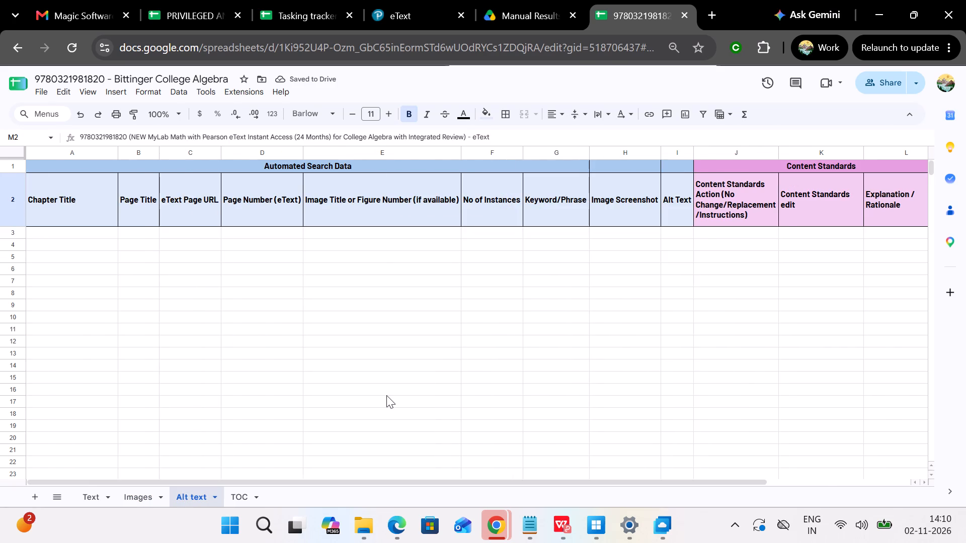
pyautogui.hscroll(-5, 386, 395)
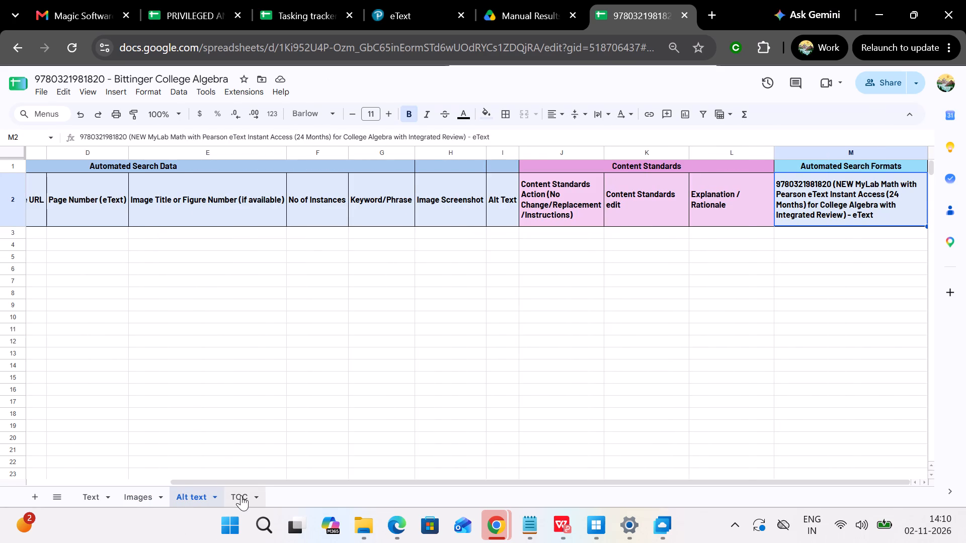
pyautogui.click(241, 495)
pyautogui.hscroll(-6, 309, 387)
pyautogui.hscroll(6, 309, 387)
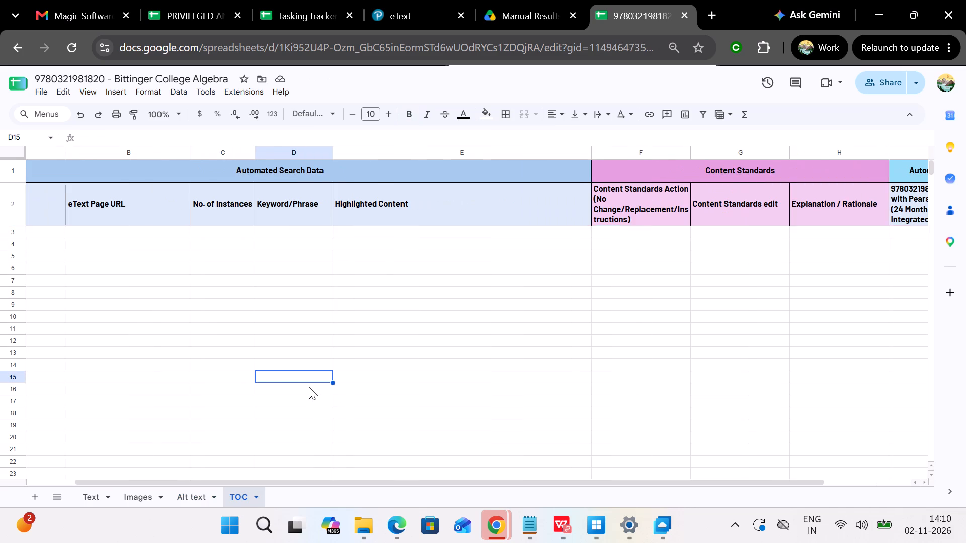
pyautogui.hscroll(-6, 284, 393)
pyautogui.hscroll(6, 284, 393)
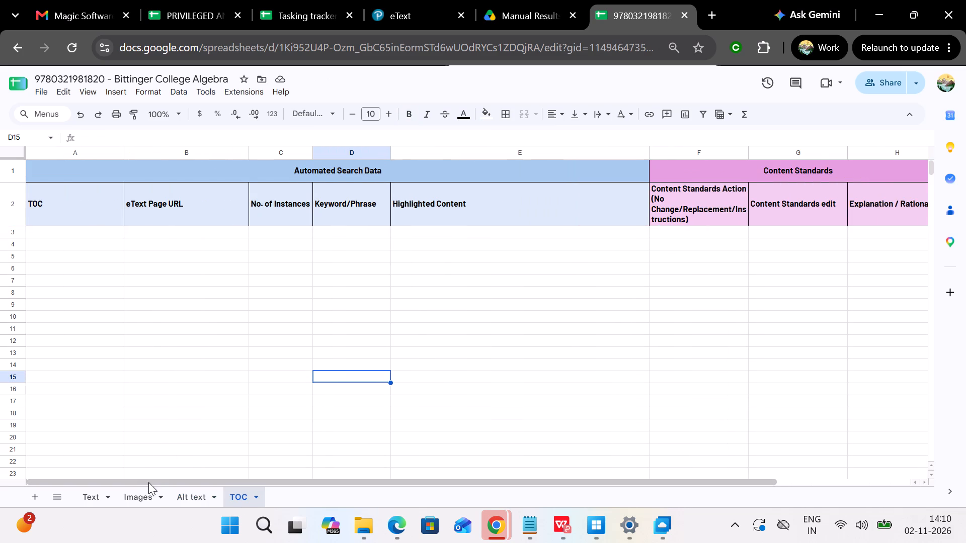
pyautogui.click(183, 493)
pyautogui.click(144, 493)
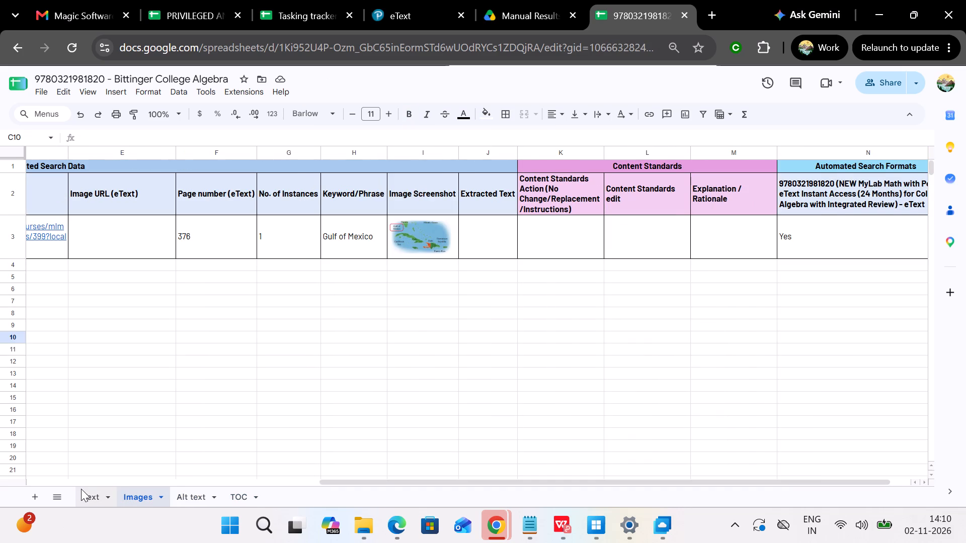
pyautogui.click(81, 489)
pyautogui.hscroll(9, 134, 426)
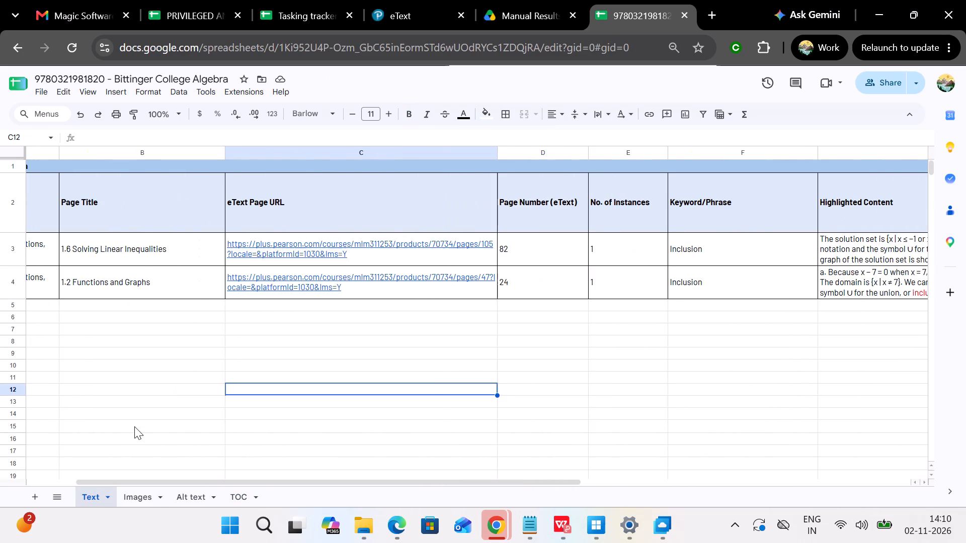
pyautogui.hscroll(-7, 134, 426)
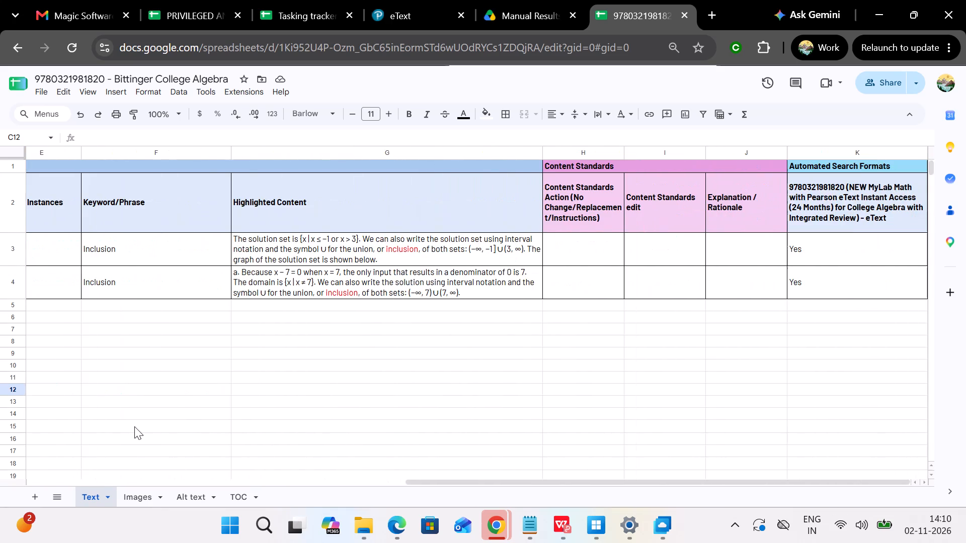
pyautogui.hscroll(5, 134, 426)
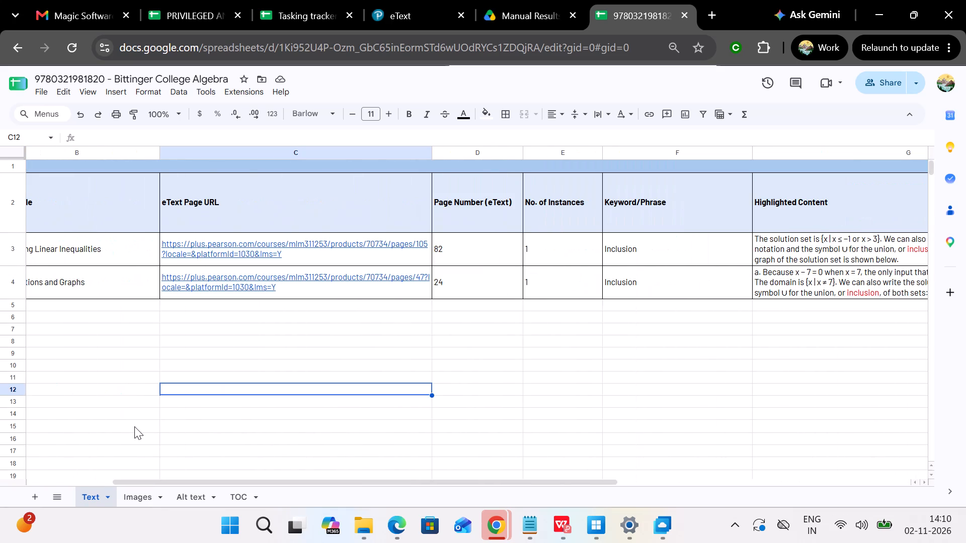
# Center row 1 of the Text sheet horizontally and align it vertically to the middle.
pyautogui.click(290, 383)
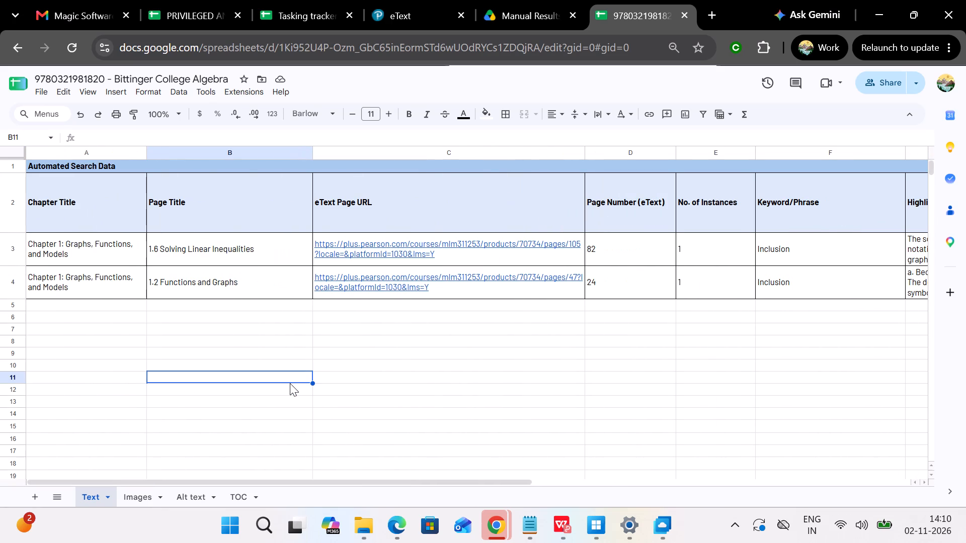
pyautogui.click(9, 166)
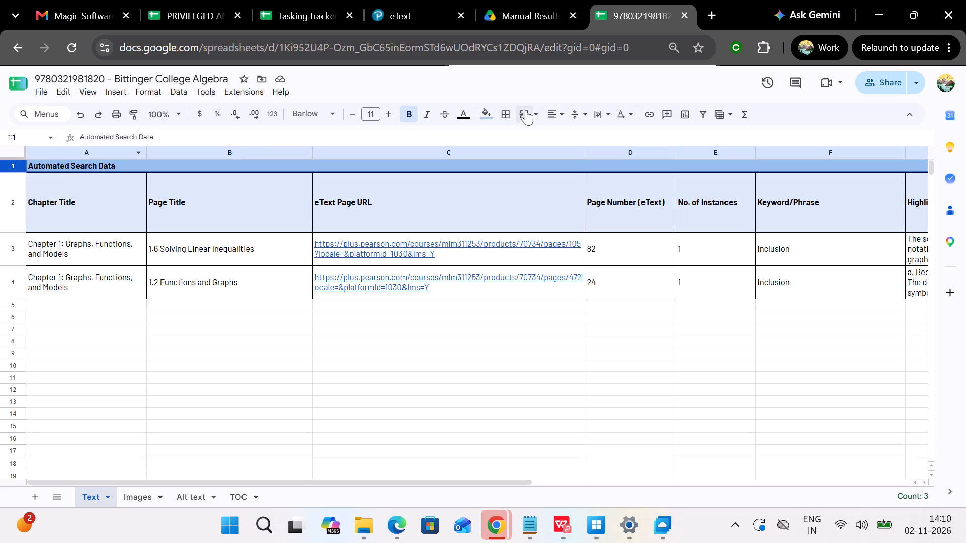
pyautogui.moveTo(562, 107); pyautogui.dragTo(570, 132)
pyautogui.click(570, 132)
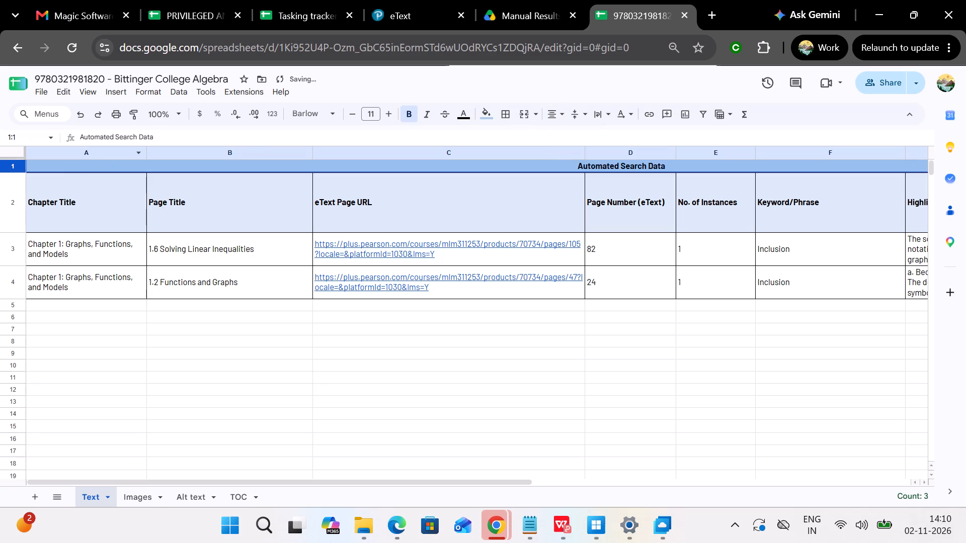
pyautogui.moveTo(581, 120); pyautogui.dragTo(591, 128)
pyautogui.click(591, 128)
pyautogui.click(531, 202)
pyautogui.hscroll(-7, 531, 202)
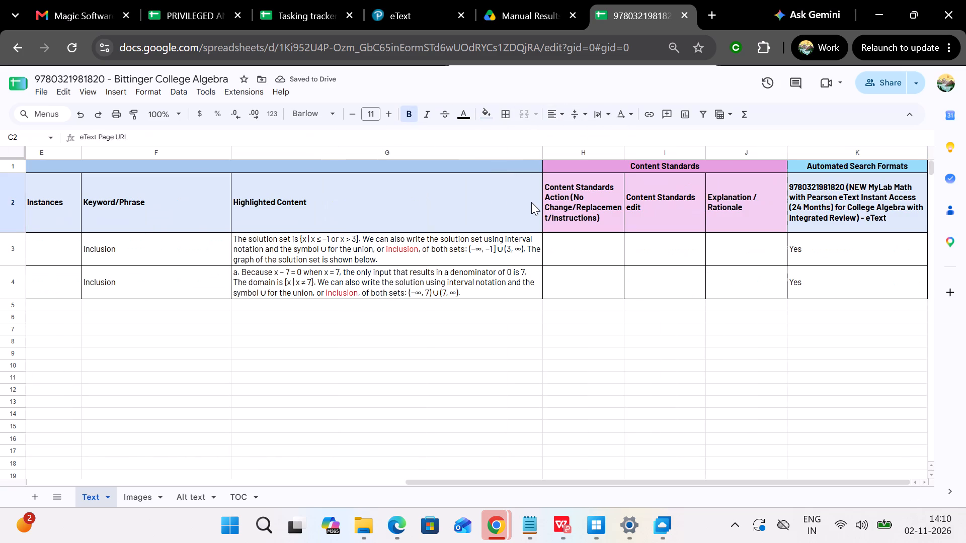
# Center row 1 of the Images sheet horizontally and align it vertically to the middle.
pyautogui.click(133, 495)
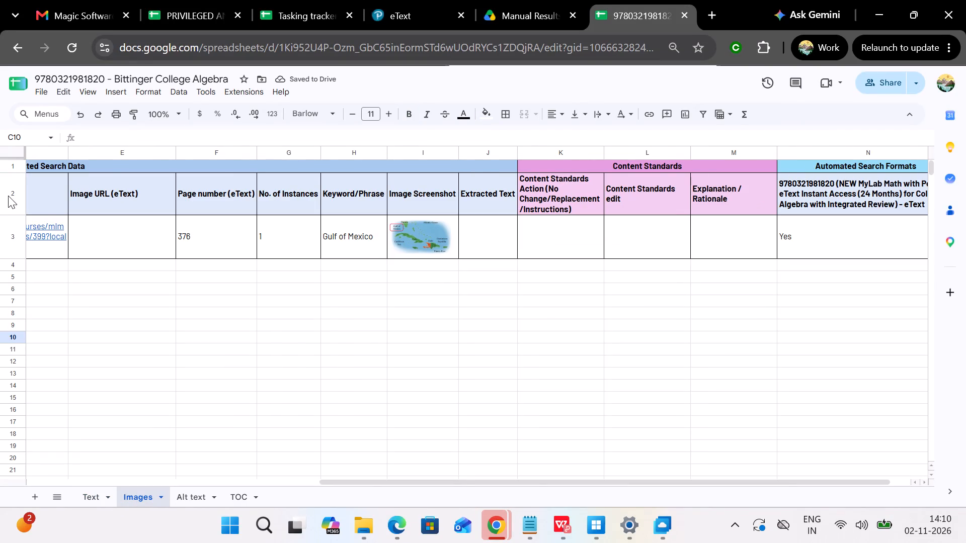
pyautogui.hscroll(5, 133, 231)
pyautogui.click(90, 488)
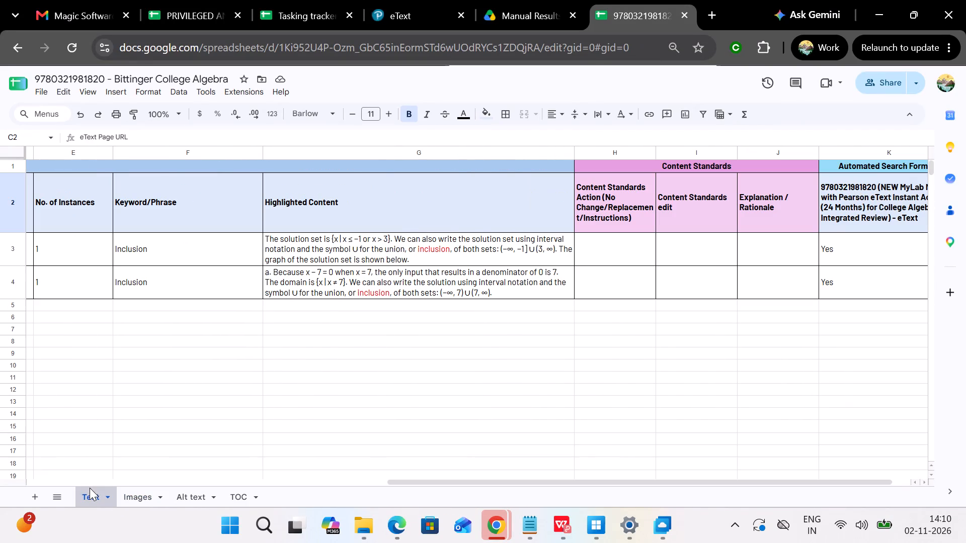
pyautogui.hscroll(5, 83, 290)
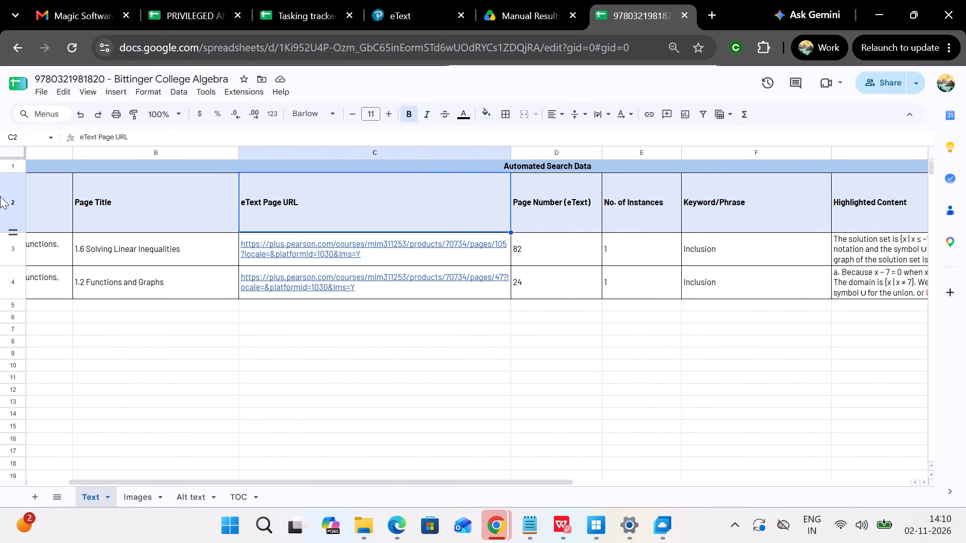
pyautogui.click(140, 506)
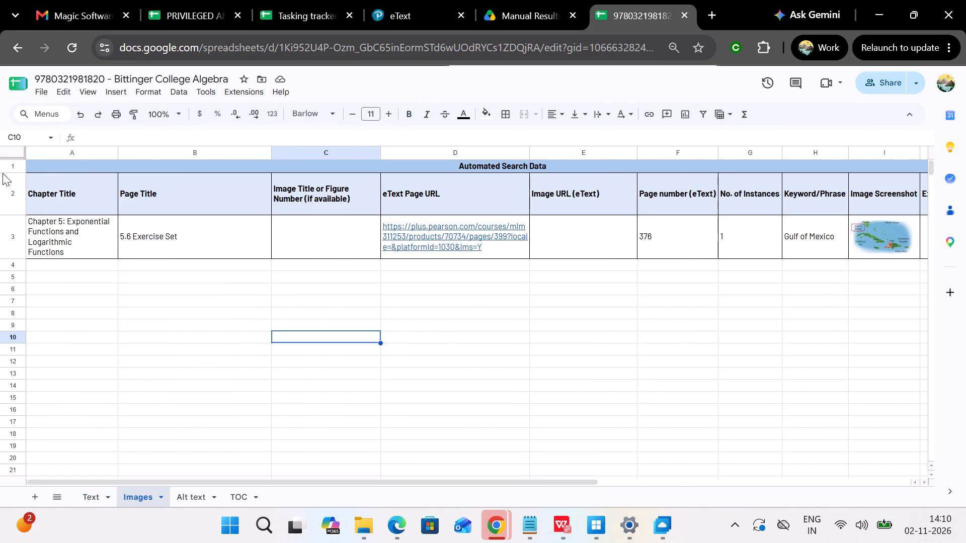
pyautogui.click(4, 168)
pyautogui.moveTo(561, 110); pyautogui.dragTo(580, 139)
pyautogui.click(580, 139)
pyautogui.click(577, 116)
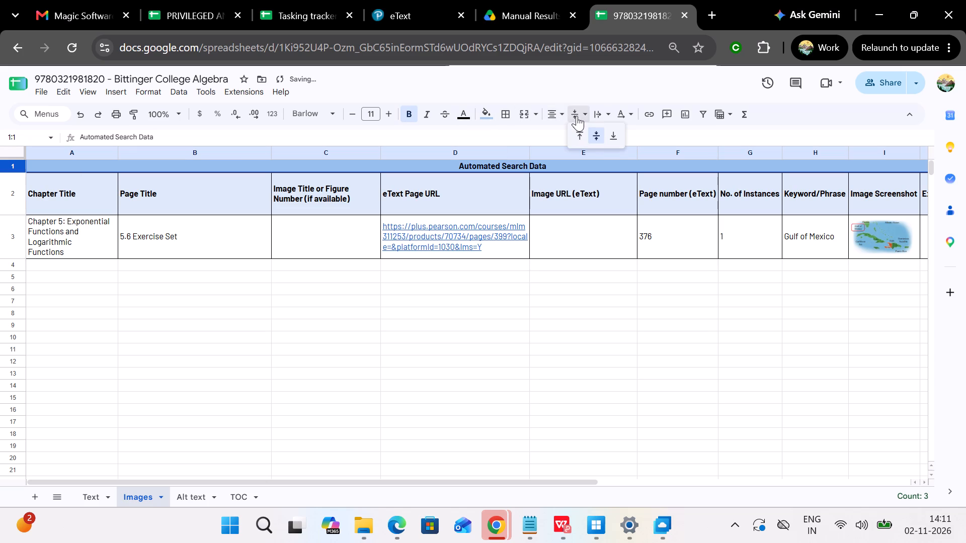
pyautogui.click(592, 138)
pyautogui.click(244, 394)
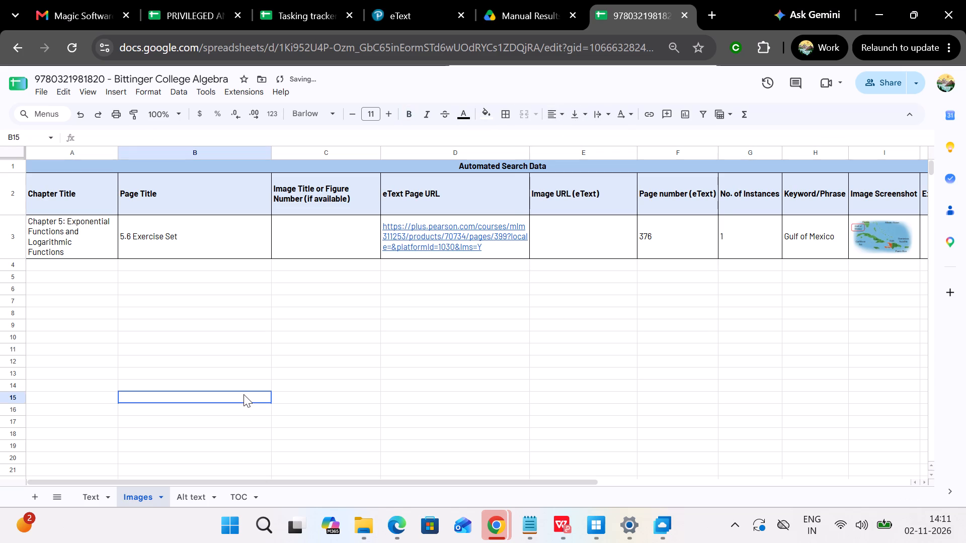
# Center row 1 of the Alt text sheet horizontally and align it vertically to the middle.
pyautogui.click(193, 491)
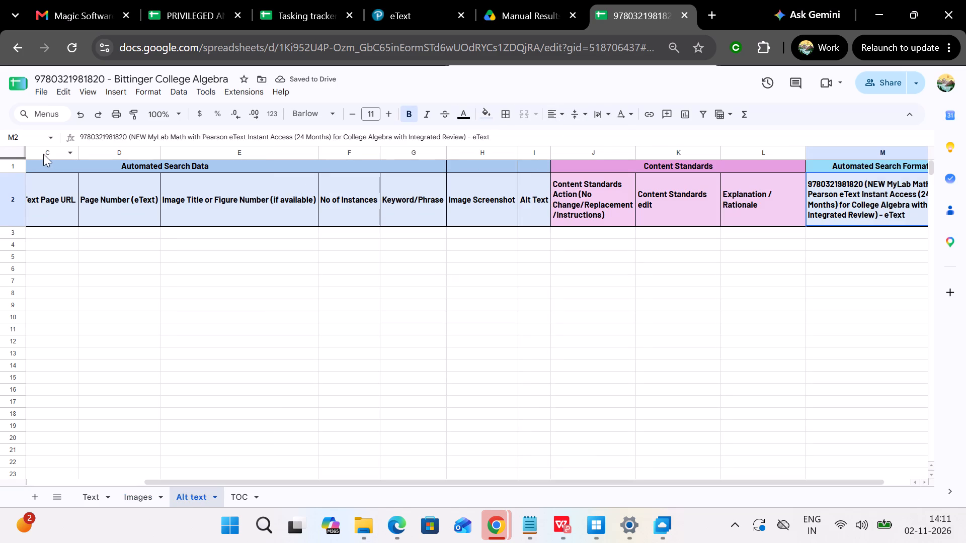
pyautogui.click(15, 165)
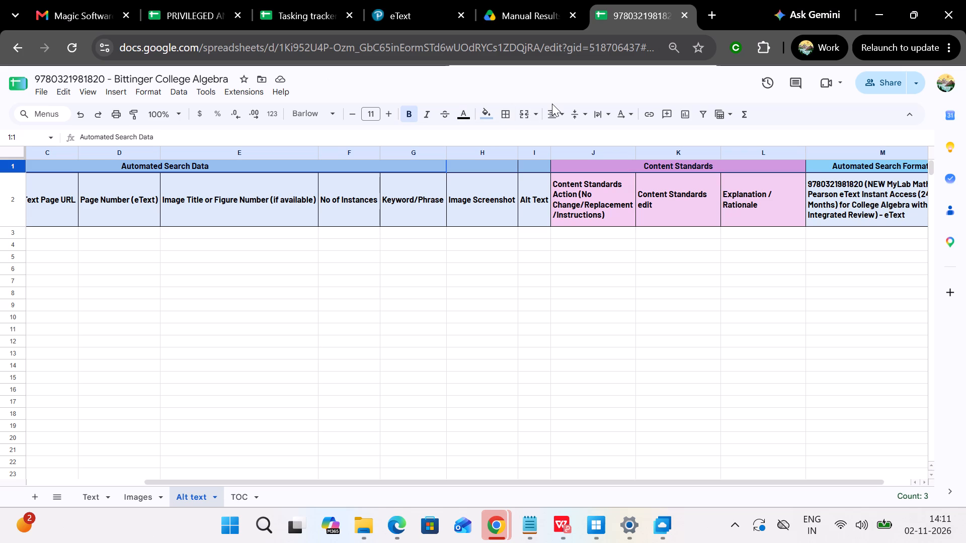
pyautogui.moveTo(552, 104); pyautogui.dragTo(557, 114)
pyautogui.moveTo(557, 114); pyautogui.dragTo(573, 127)
pyautogui.moveTo(573, 127); pyautogui.dragTo(576, 116)
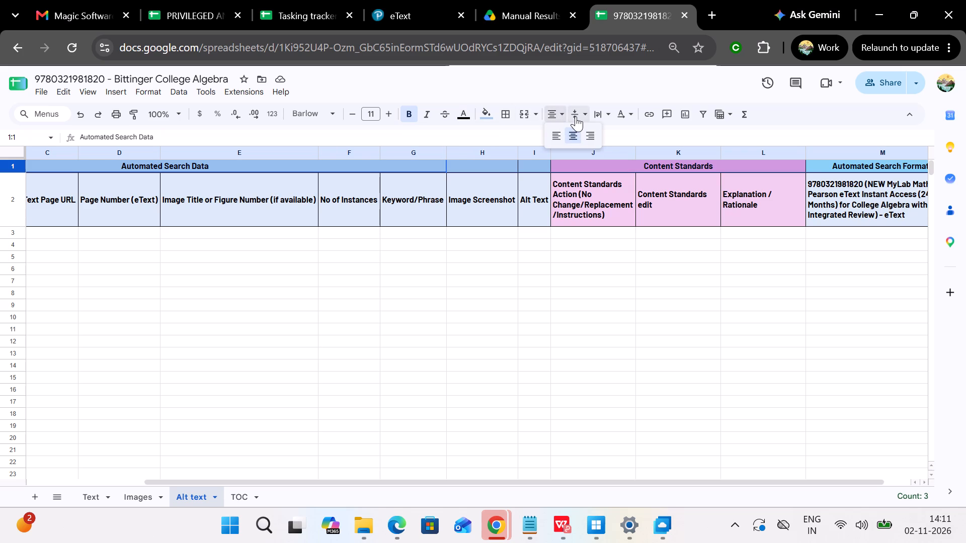
pyautogui.click(576, 116)
pyautogui.click(599, 129)
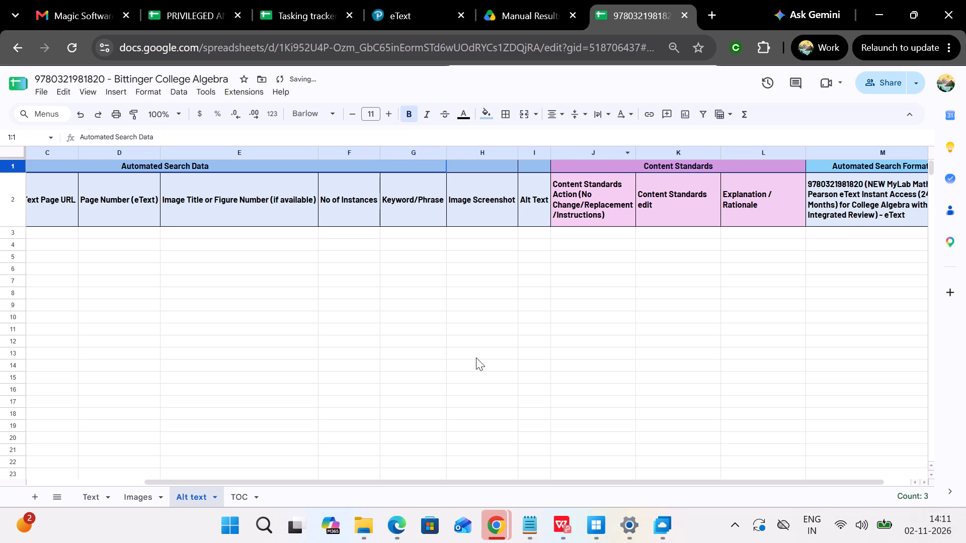
# Merge the Automated Search Data header on the Alt text sheet across cells A1:I1.
pyautogui.click(249, 488)
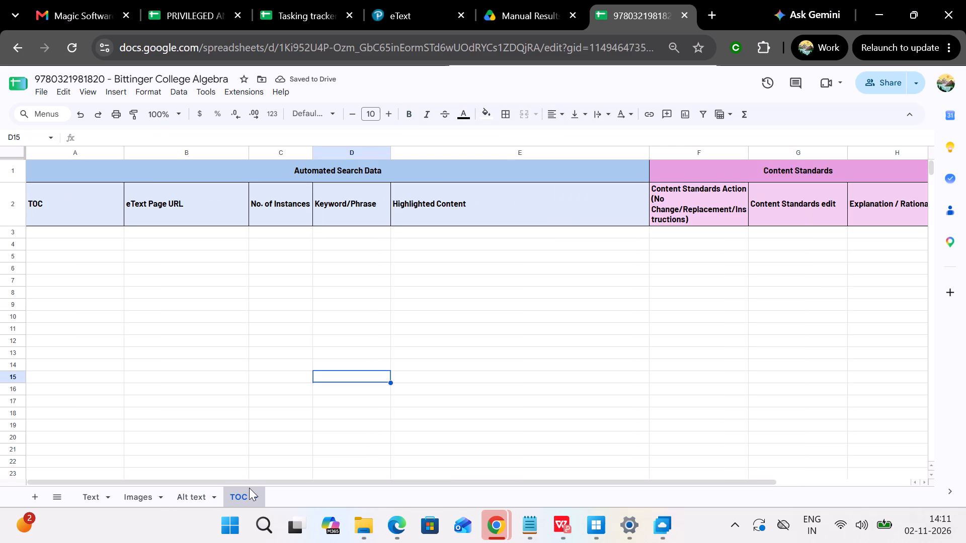
pyautogui.click(203, 488)
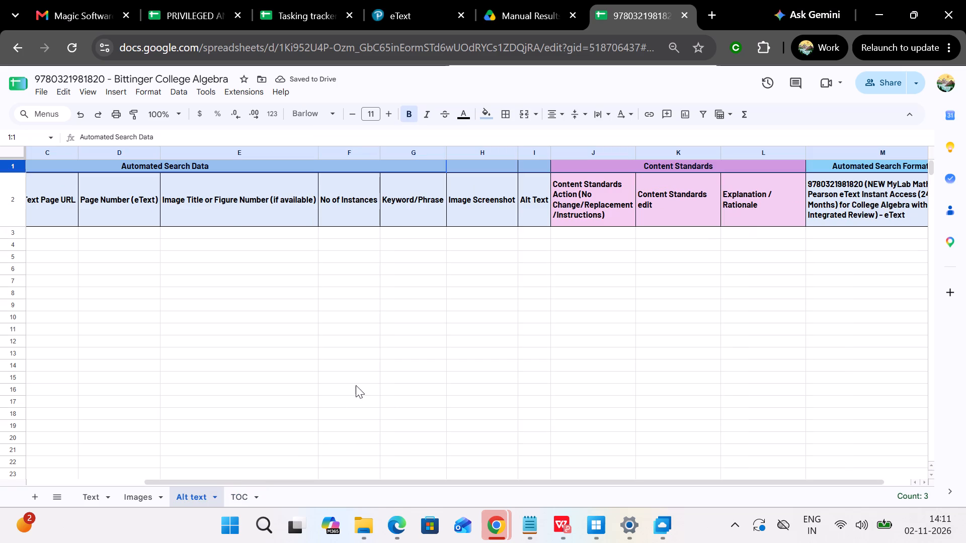
pyautogui.click(356, 385)
pyautogui.scroll(1, 356, 385)
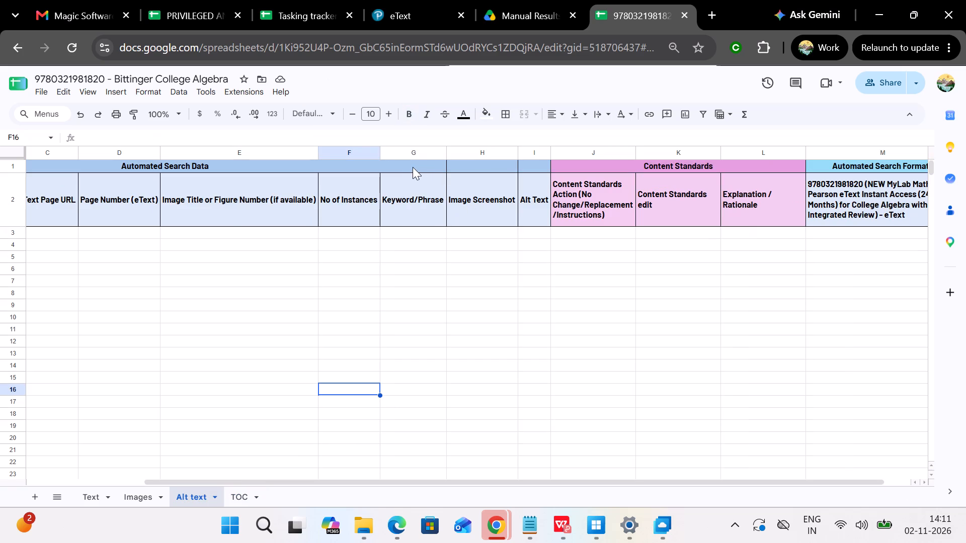
pyautogui.moveTo(412, 165); pyautogui.dragTo(532, 165)
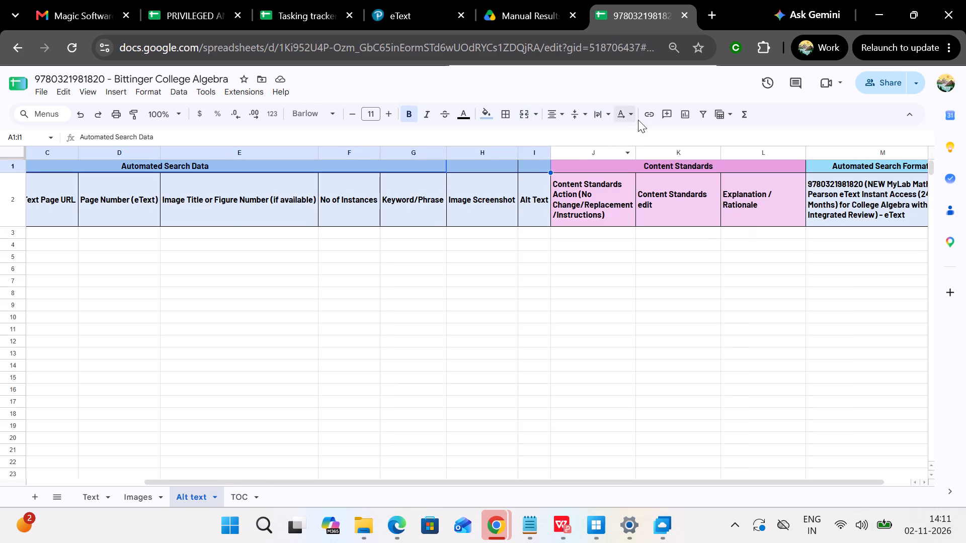
pyautogui.click(527, 114)
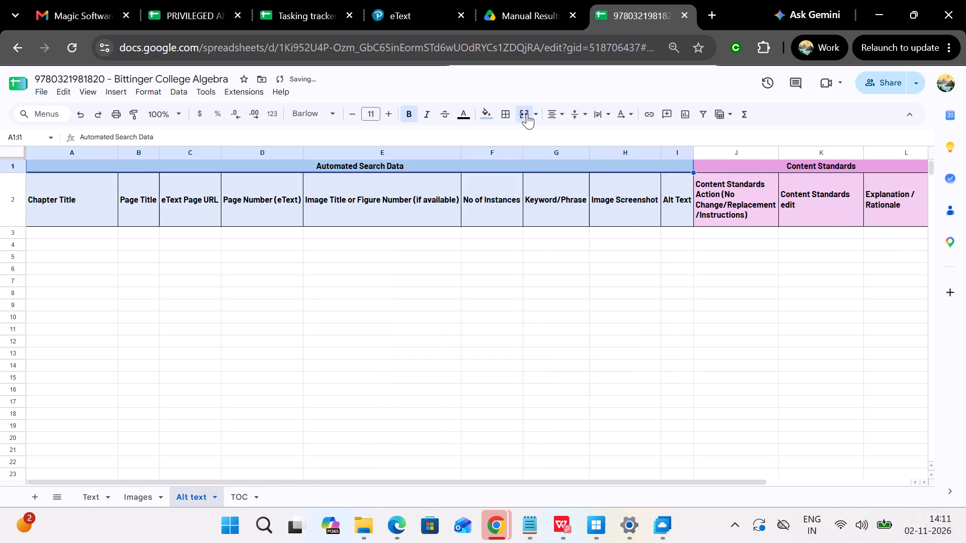
pyautogui.click(515, 266)
pyautogui.hscroll(-7, 515, 266)
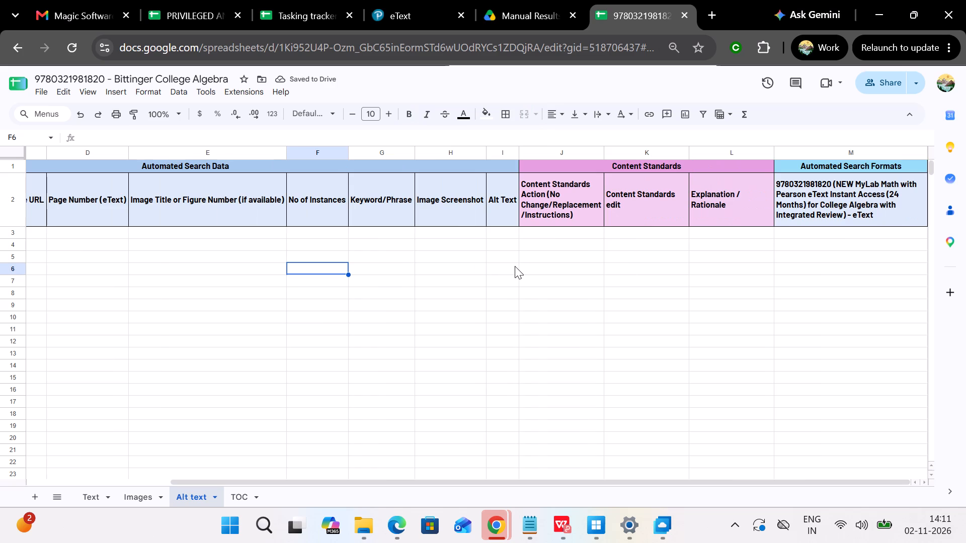
pyautogui.hscroll(7, 515, 266)
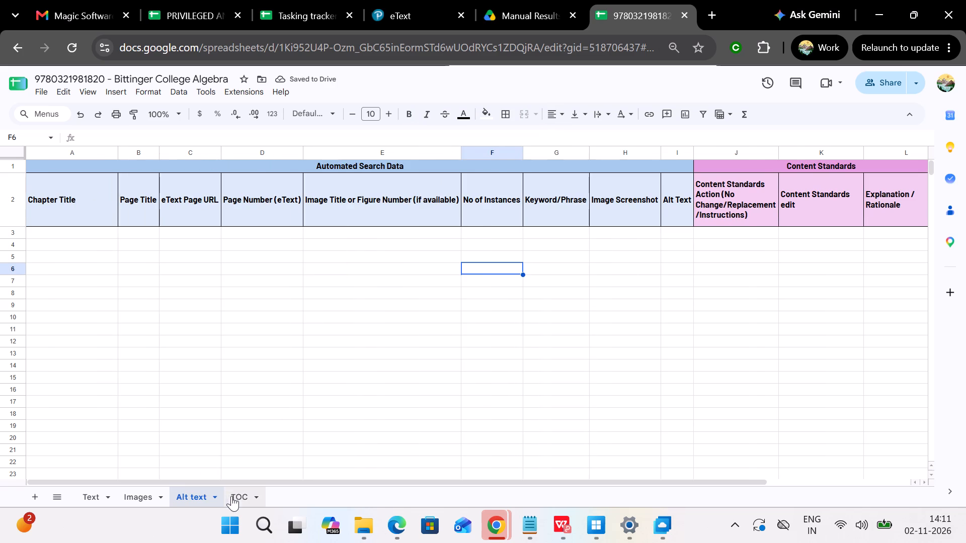
# Review the TOC, Images and Text sheets for consistent header alignment and complete rows.
pyautogui.click(231, 496)
pyautogui.click(129, 495)
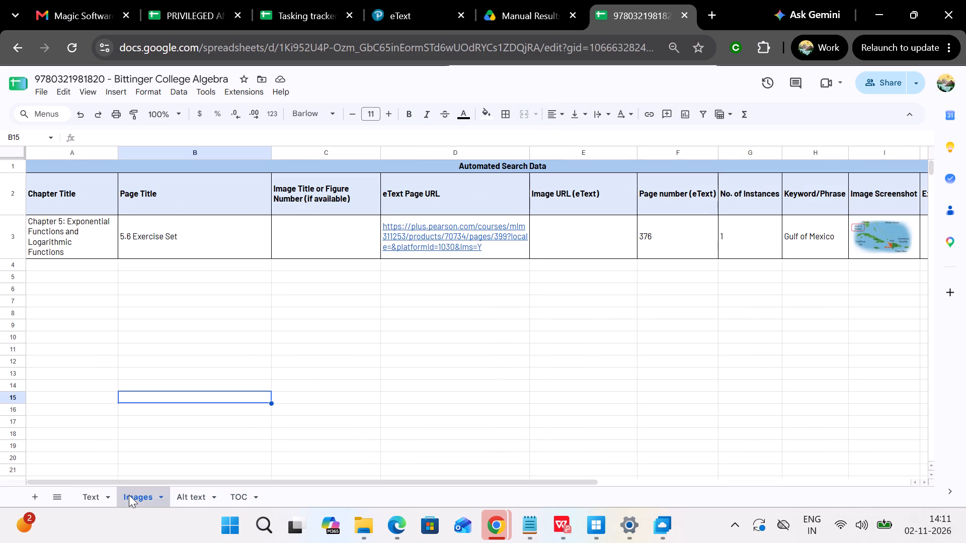
pyautogui.scroll(1, 322, 402)
pyautogui.click(87, 495)
pyautogui.hscroll(6, 91, 398)
pyautogui.scroll(1, 91, 398)
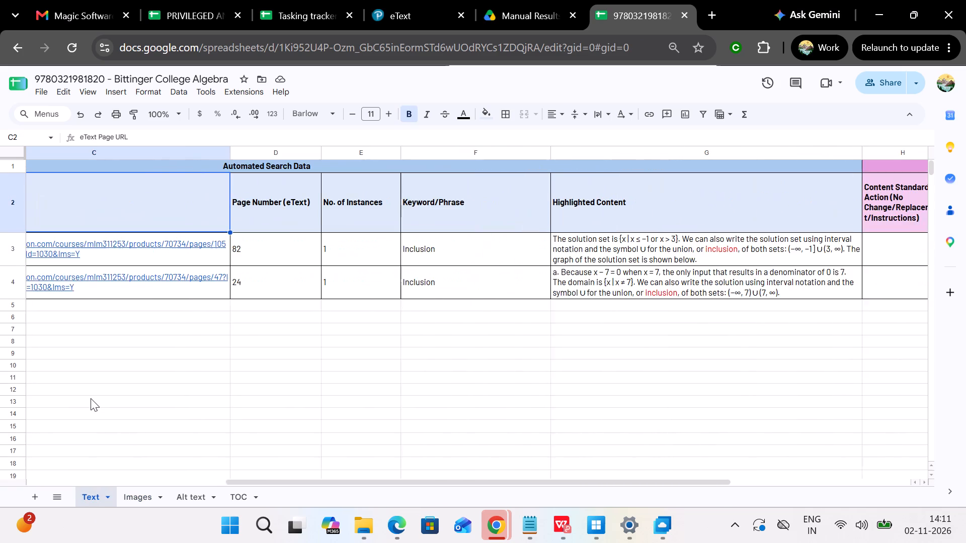
pyautogui.scroll(1, 91, 398)
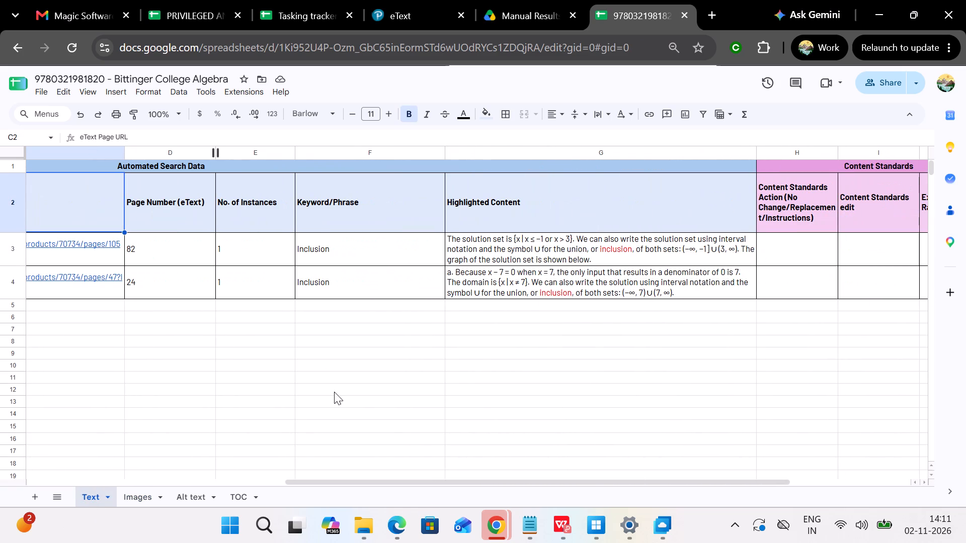
pyautogui.hscroll(-6, 334, 392)
pyautogui.hscroll(9, 334, 392)
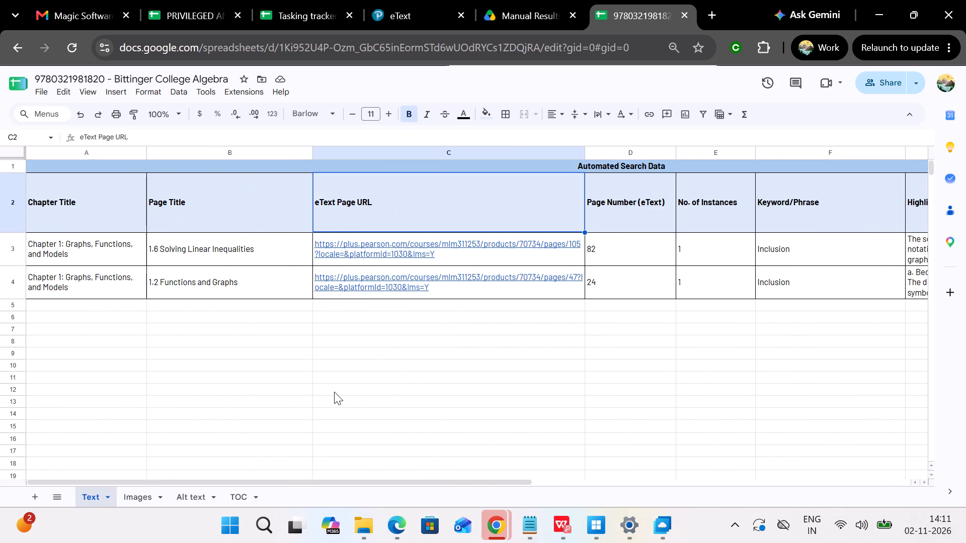
pyautogui.hscroll(-6, 334, 392)
pyautogui.hscroll(5, 334, 392)
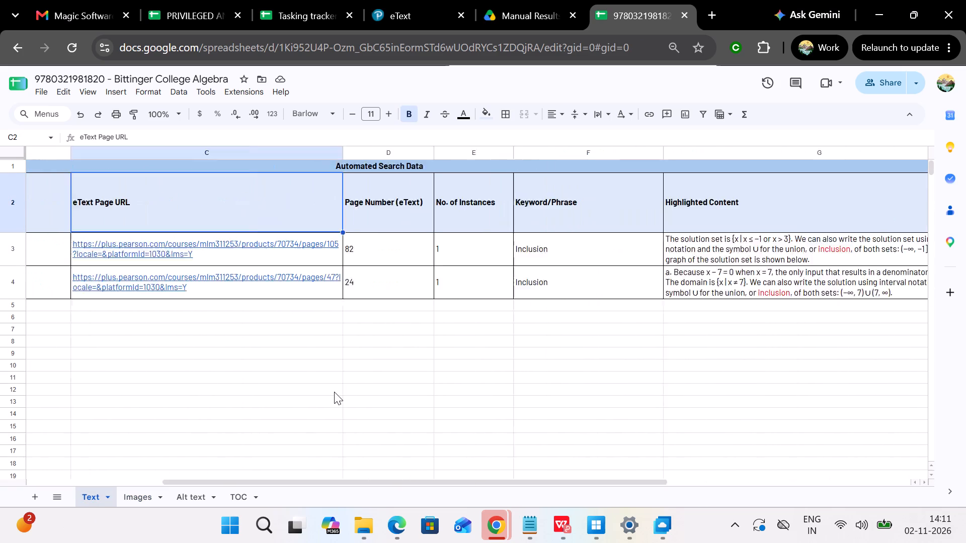
pyautogui.click(238, 405)
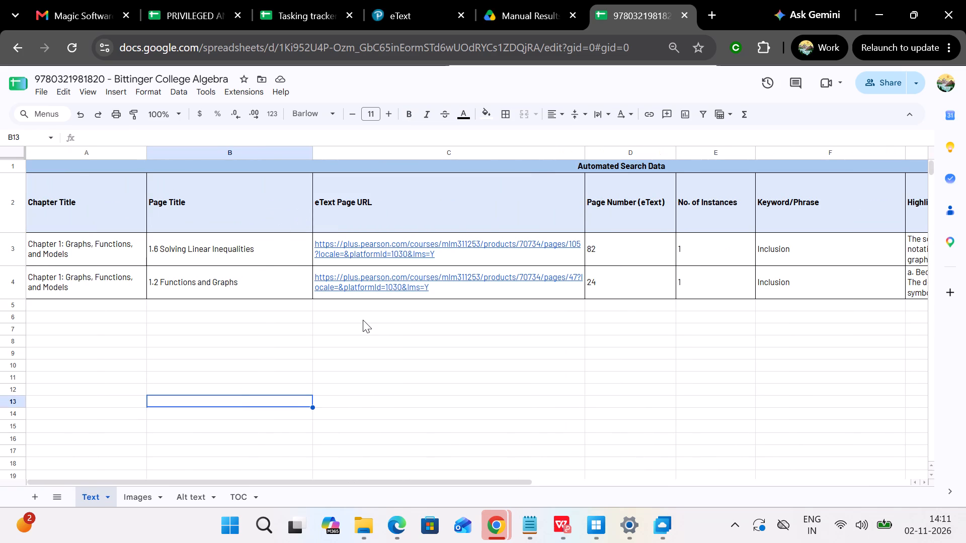
pyautogui.click(491, 1)
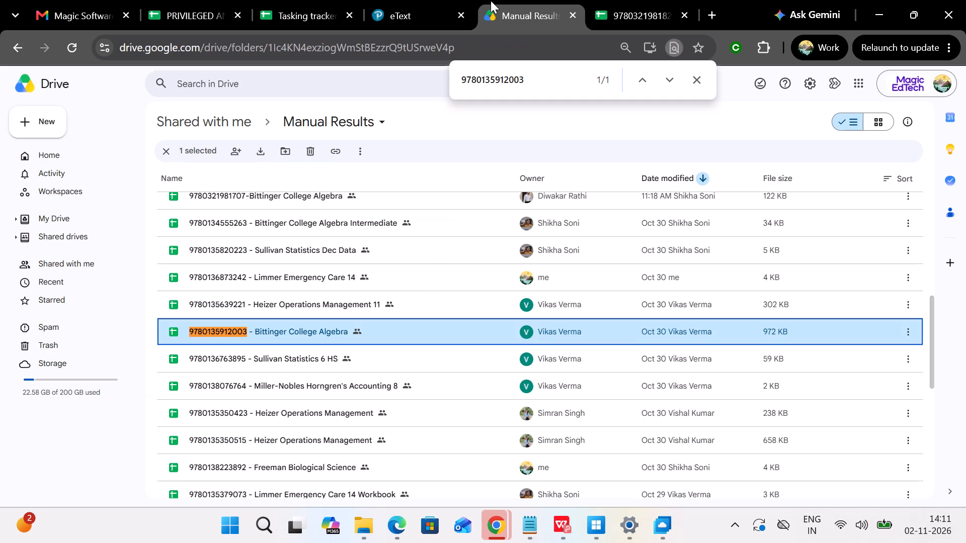
pyautogui.click(607, 15)
# Switch to the Pearson eText window, search the book for "sexual", and clear the search term.
pyautogui.hotkey('alt', 'Tab')
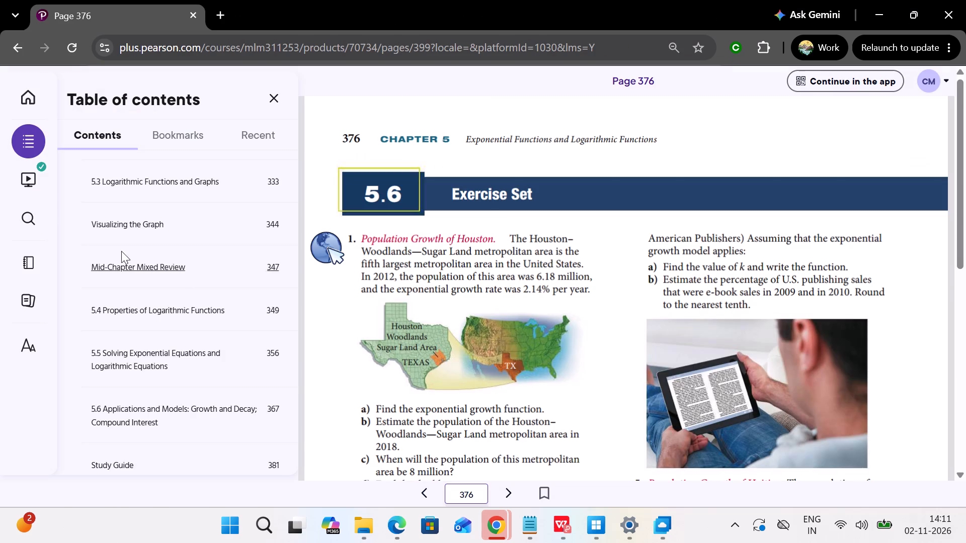
pyautogui.click(40, 237)
pyautogui.click(28, 227)
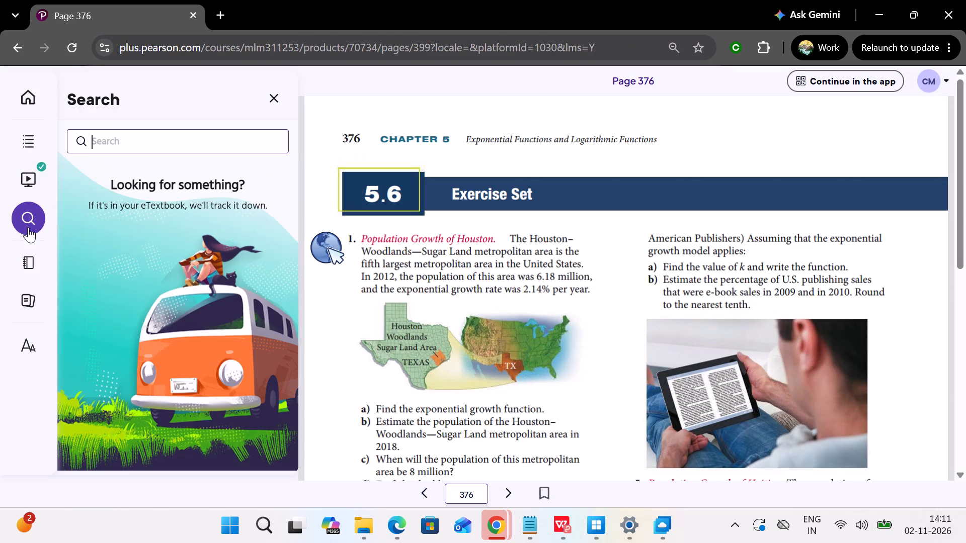
pyautogui.write('sexual')
pyautogui.press('Return')
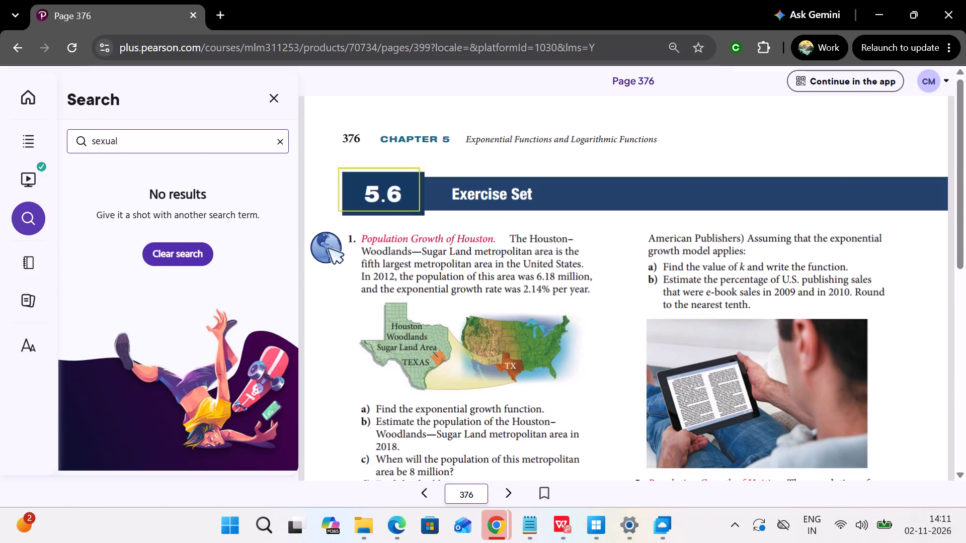
pyautogui.press('BackSpace')
pyautogui.press('BackSpace')
pyautogui.press('BackSpace')
pyautogui.press('BackSpace')
pyautogui.press('BackSpace')
pyautogui.press('BackSpace')
pyautogui.press('BackSpace')
pyautogui.press('BackSpace')
pyautogui.press('BackSpace')
pyautogui.press('BackSpace')
pyautogui.press('BackSpace')
# Check the next entries in the FinalTermsList spreadsheet, return to the Pearson eText window, and search the book for "trump".
pyautogui.hotkey('alt', 'Tab')
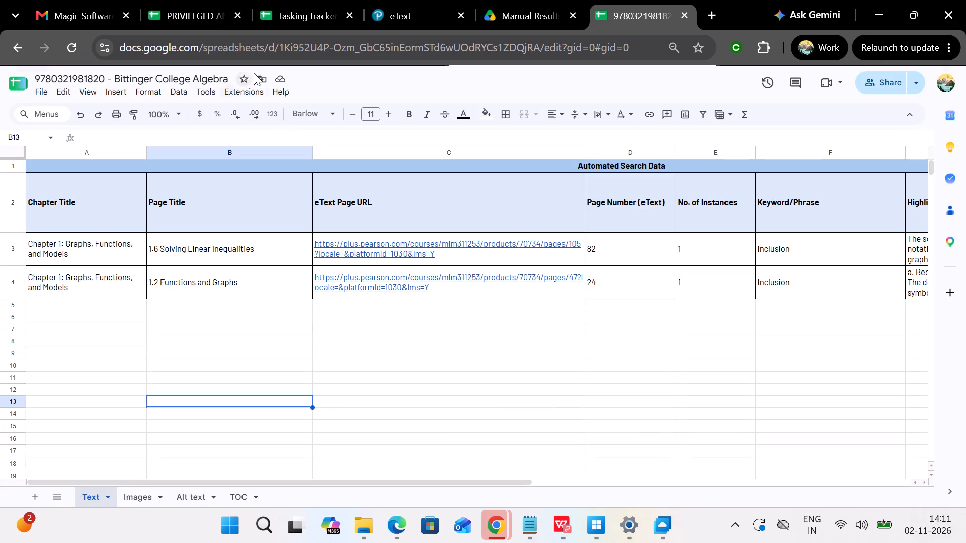
pyautogui.click(184, 21)
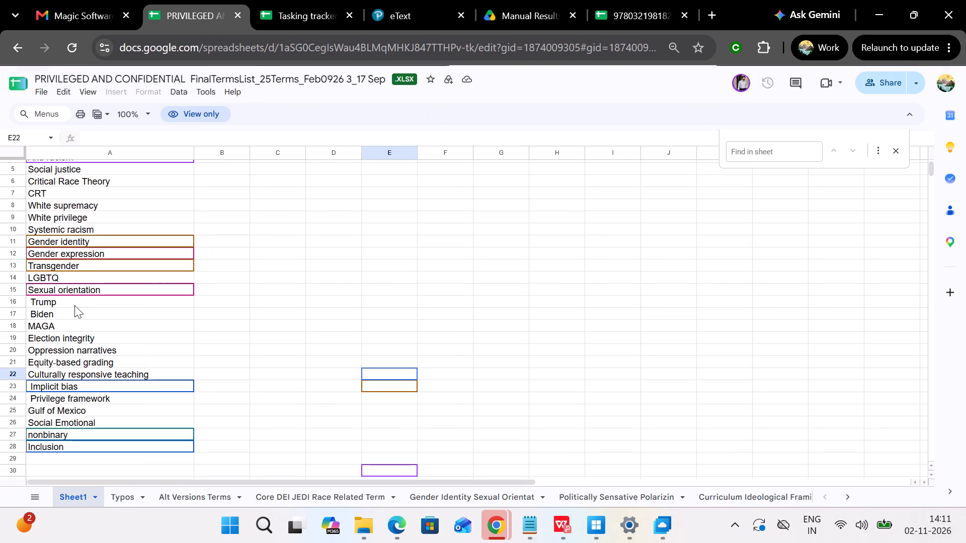
pyautogui.click(74, 309)
pyautogui.hotkey('alt', 'Tab')
pyautogui.write('trump')
pyautogui.press('Return')
# Replace the search term with "biden" and search the book for it.
pyautogui.press('BackSpace')
pyautogui.press('BackSpace')
pyautogui.press('BackSpace')
pyautogui.press('BackSpace')
pyautogui.press('BackSpace')
pyautogui.press('BackSpace')
pyautogui.press('BackSpace')
pyautogui.press('BackSpace')
pyautogui.press('BackSpace')
pyautogui.press('BackSpace')
pyautogui.press('BackSpace')
pyautogui.press('BackSpace')
pyautogui.press('BackSpace')
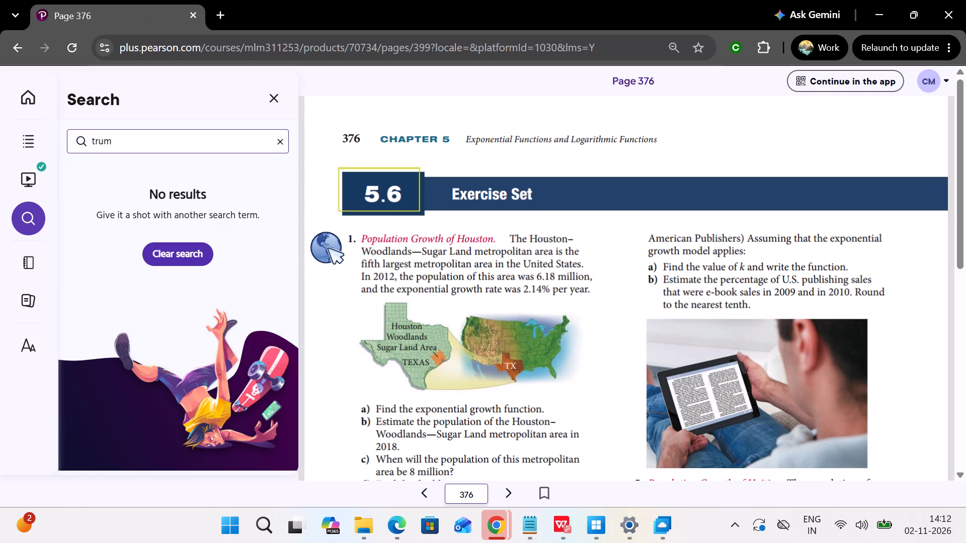
pyautogui.write('biden')
pyautogui.press('Return')
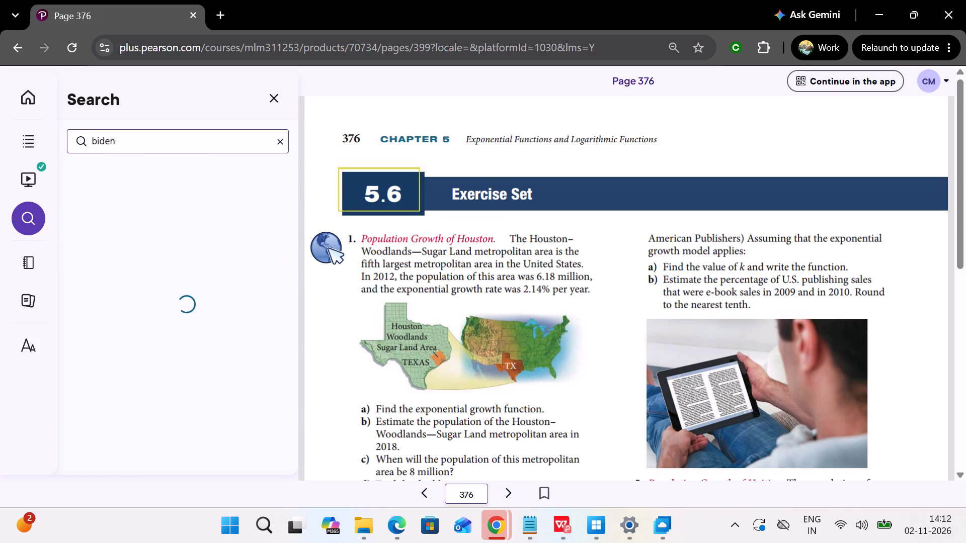
# Replace the search term with "maga" and search the book for it.
pyautogui.press('BackSpace')
pyautogui.press('BackSpace')
pyautogui.press('BackSpace')
pyautogui.press('BackSpace')
pyautogui.press('BackSpace')
pyautogui.press('BackSpace')
pyautogui.press('BackSpace')
pyautogui.press('BackSpace')
pyautogui.press('BackSpace')
pyautogui.press('BackSpace')
pyautogui.write('mea')
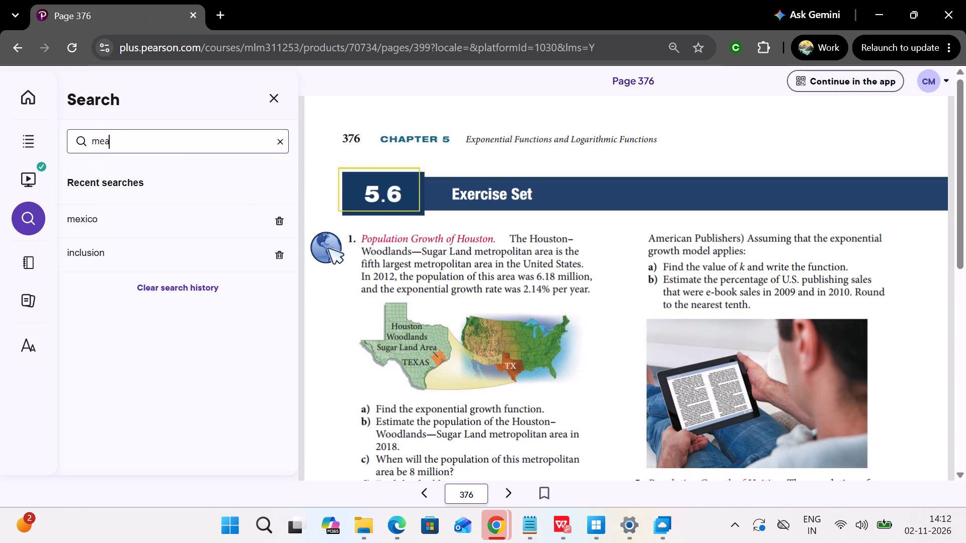
pyautogui.press('BackSpace')
pyautogui.press('g')
pyautogui.press('BackSpace')
pyautogui.press('BackSpace')
pyautogui.press('BackSpace')
pyautogui.write('ag')
pyautogui.press('BackSpace')
pyautogui.press('BackSpace')
pyautogui.press('a')
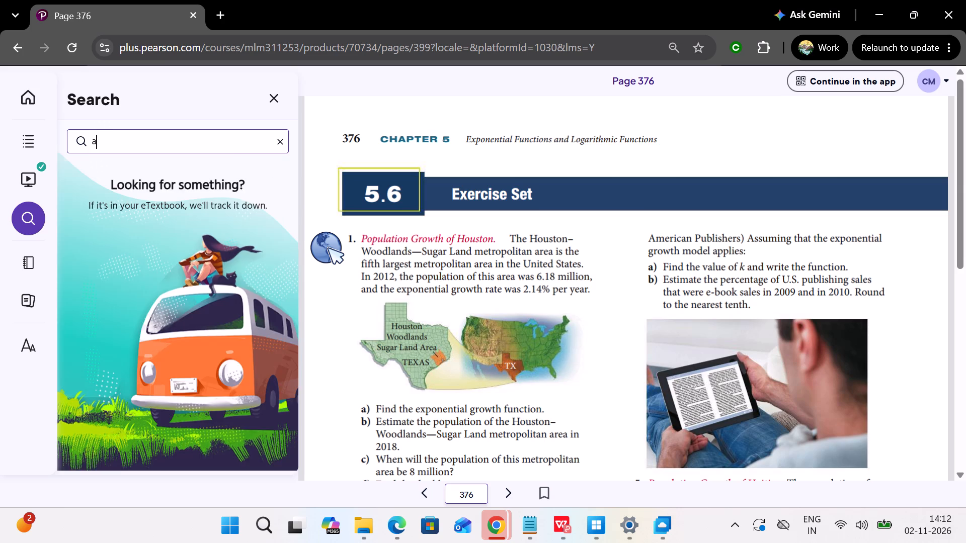
pyautogui.press('BackSpace')
pyautogui.press('BackSpace')
pyautogui.write('maga')
pyautogui.press('BackSpace')
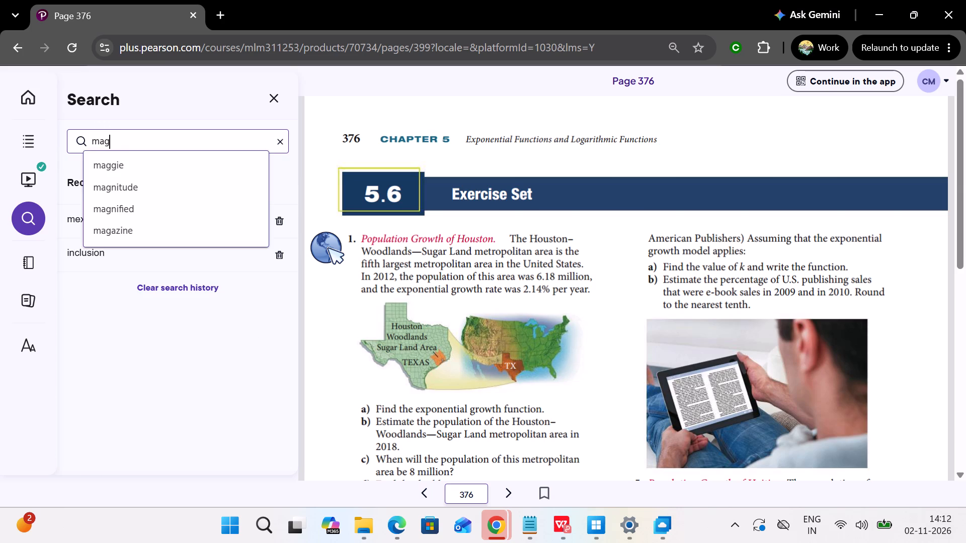
pyautogui.press('a')
pyautogui.press('Return')
pyautogui.press('BackSpace')
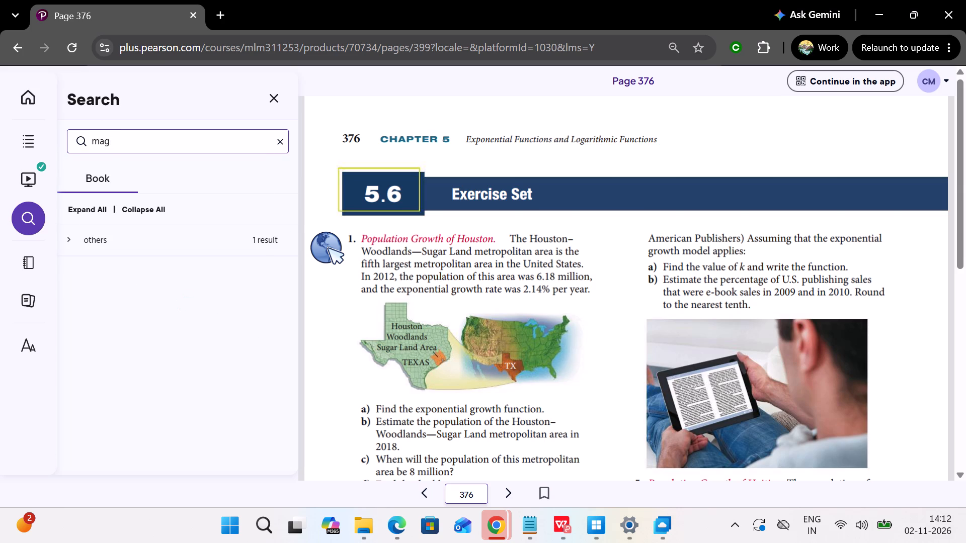
pyautogui.press('a')
pyautogui.press('Return')
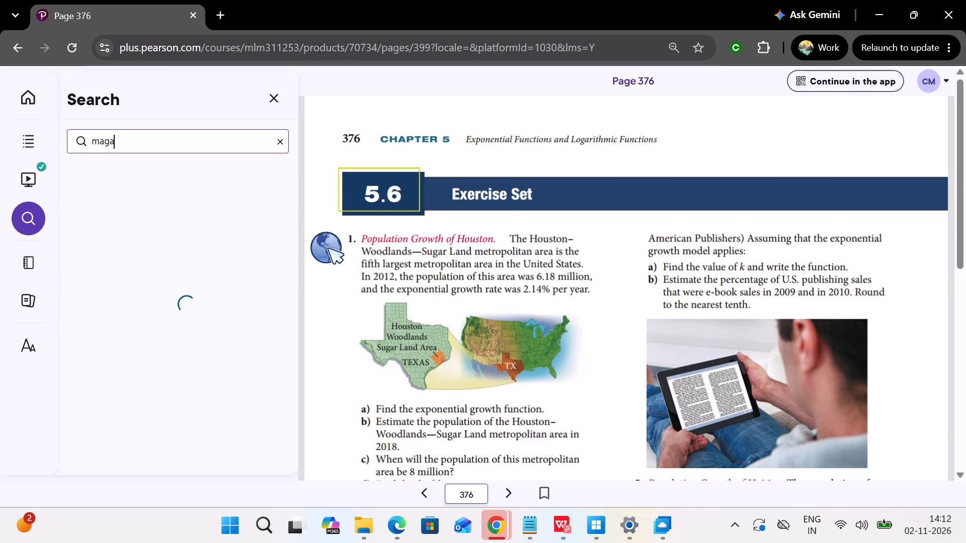
# Expand the "maga" search results and open the match to check the matched word on its page.
pyautogui.click(129, 251)
pyautogui.click(131, 267)
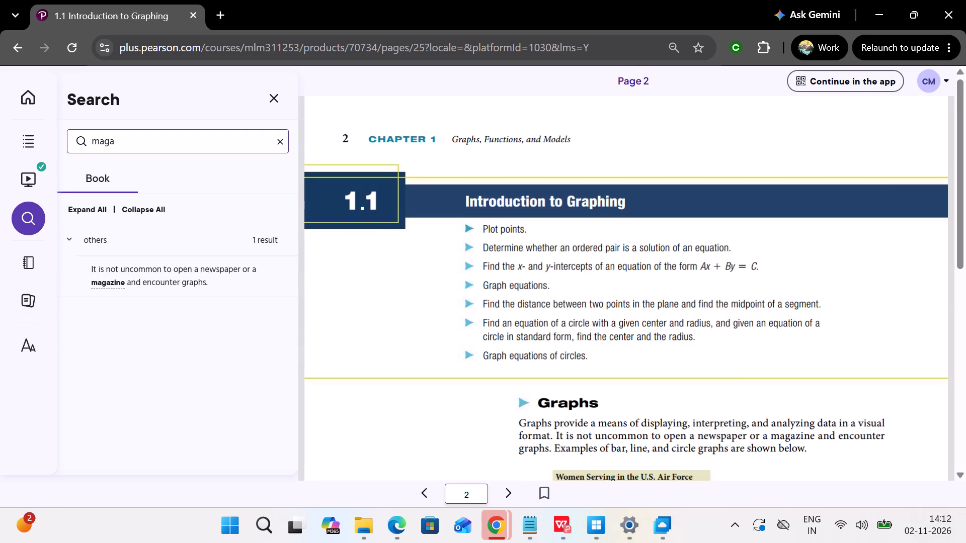
pyautogui.scroll(1, 525, 299)
pyautogui.click(159, 286)
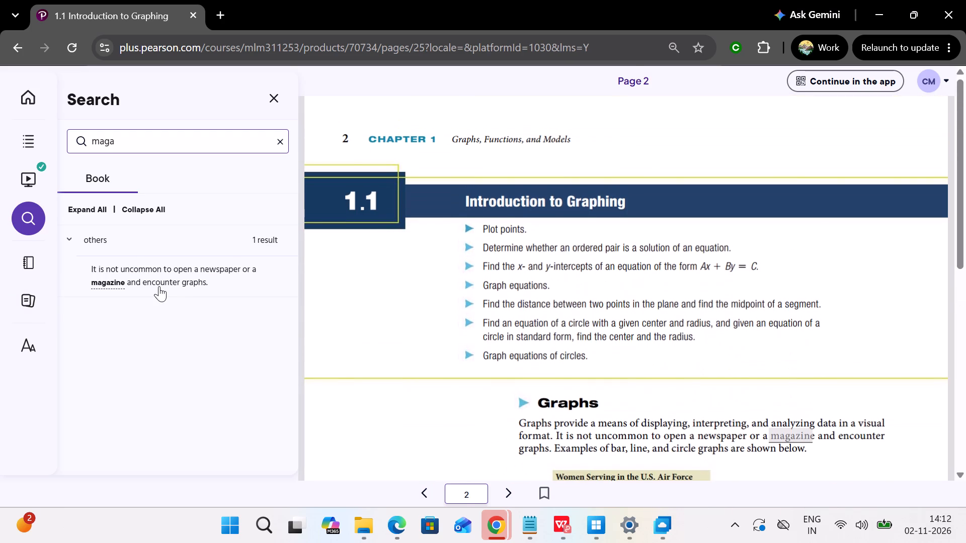
pyautogui.click(92, 281)
# Check the next terms in the FinalTermsList spreadsheet, return to the eText, and search the book for "election".
pyautogui.hotkey('alt', 'Tab')
pyautogui.click(102, 352)
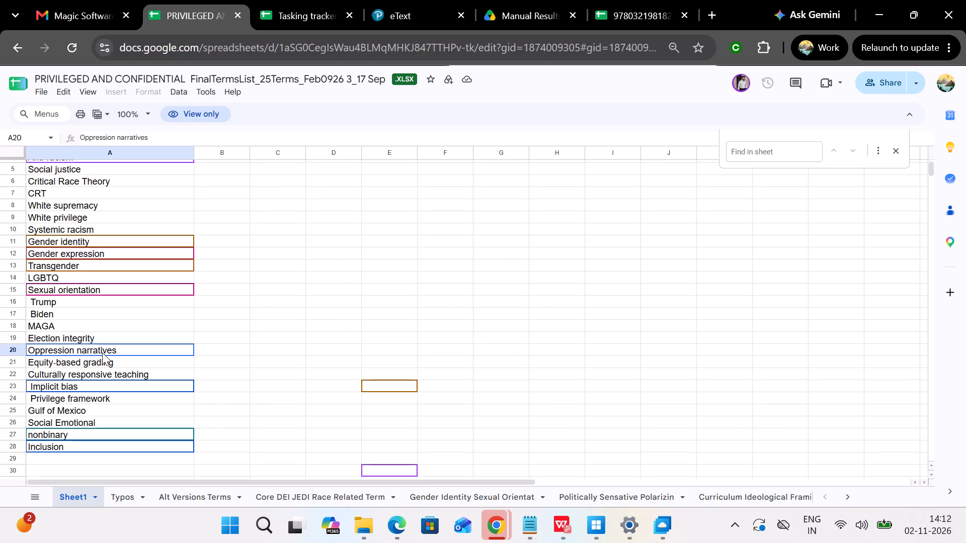
pyautogui.click(96, 344)
pyautogui.hotkey('alt', 'Tab')
pyautogui.click(134, 136)
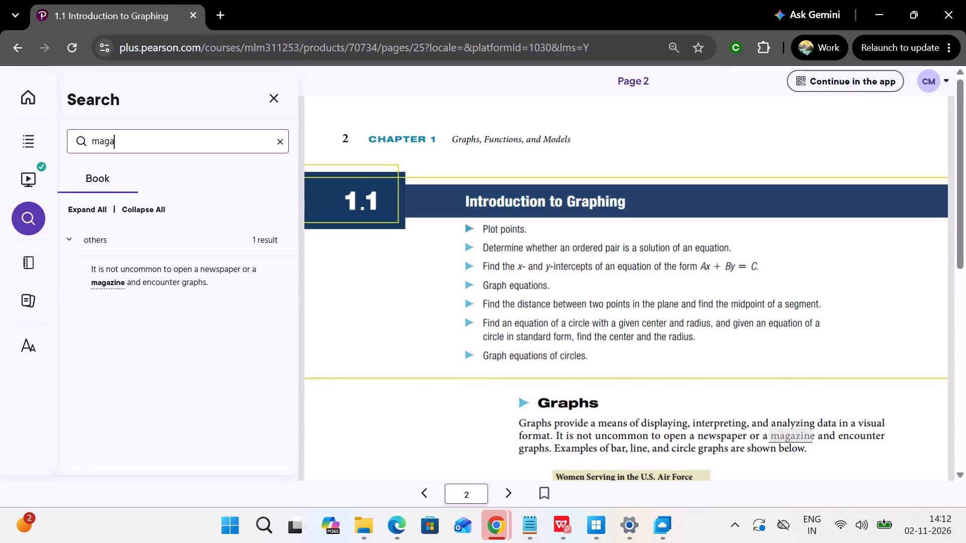
pyautogui.press('BackSpace')
pyautogui.press('BackSpace')
pyautogui.press('BackSpace')
pyautogui.press('BackSpace')
pyautogui.press('BackSpace')
pyautogui.press('BackSpace')
pyautogui.press('BackSpace')
pyautogui.press('BackSpace')
pyautogui.press('BackSpace')
pyautogui.press('BackSpace')
pyautogui.press('BackSpace')
pyautogui.press('BackSpace')
pyautogui.press('BackSpace')
pyautogui.press('BackSpace')
pyautogui.press('BackSpace')
pyautogui.press('BackSpace')
pyautogui.write('eke')
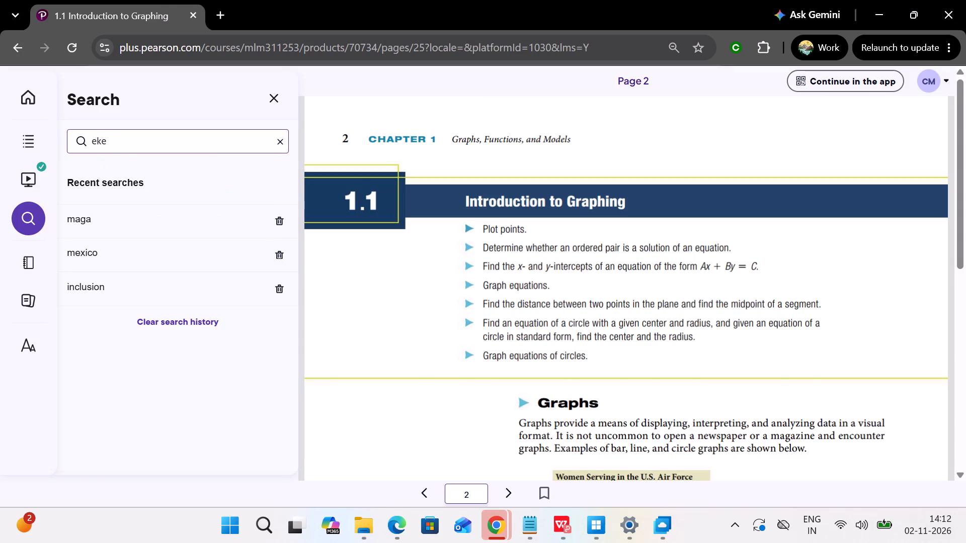
pyautogui.press('BackSpace')
pyautogui.press('BackSpace')
pyautogui.write('lection')
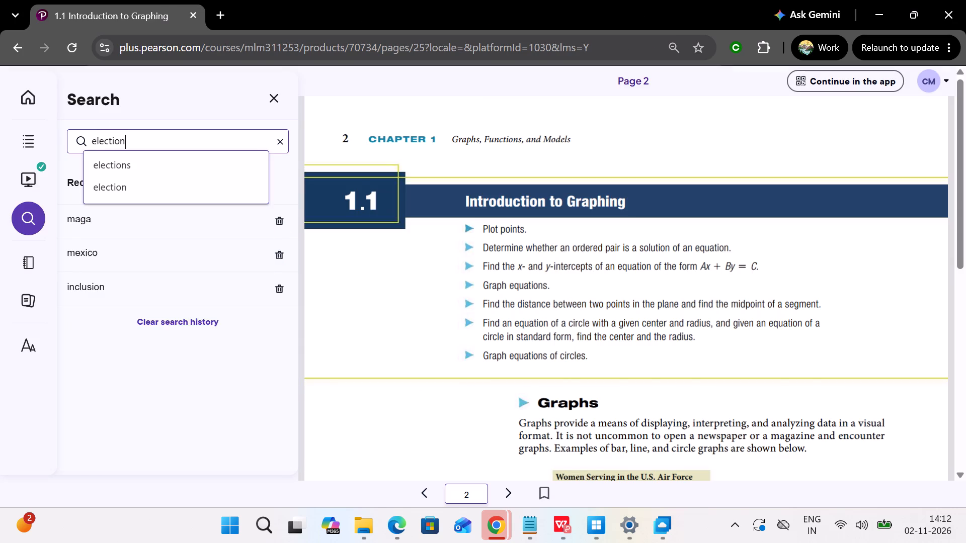
pyautogui.press('Return')
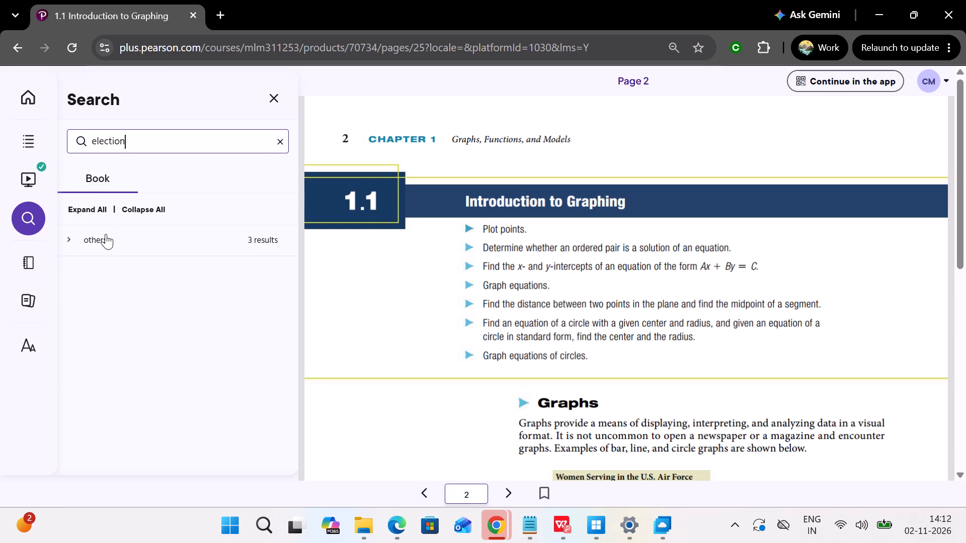
# Expand the "election" search results and open the first match, Election Poll, to examine the matched words on its page.
pyautogui.click(107, 237)
pyautogui.click(121, 268)
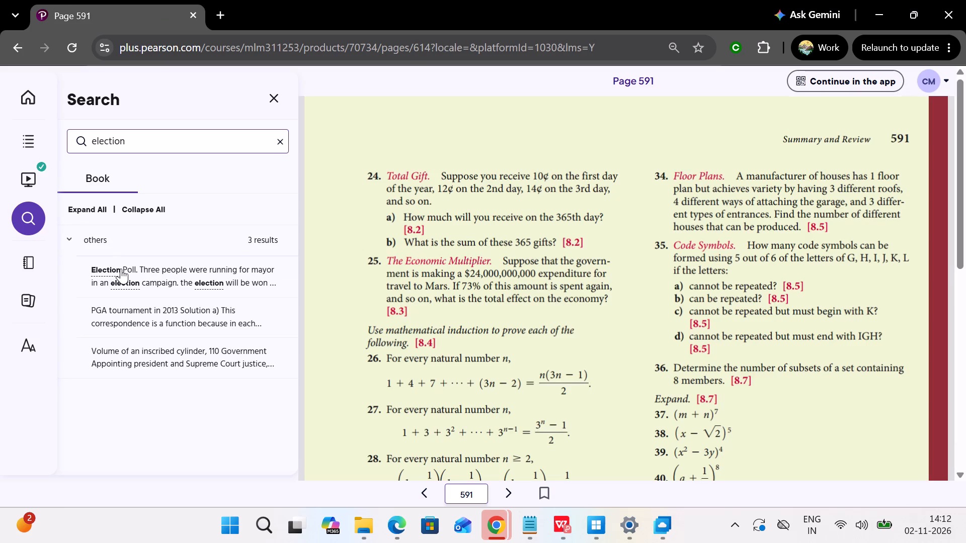
pyautogui.click(121, 268)
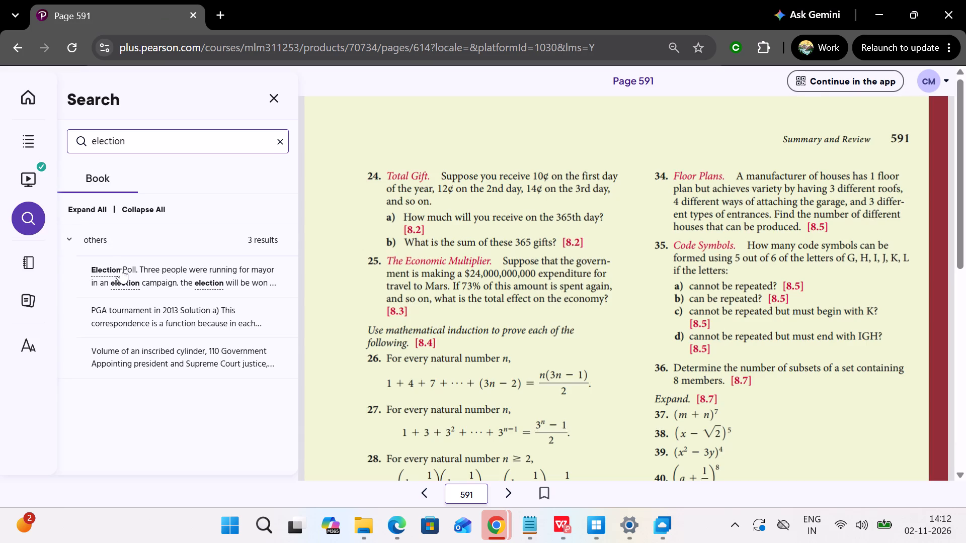
pyautogui.click(114, 279)
pyautogui.click(196, 281)
pyautogui.scroll(-1, 499, 261)
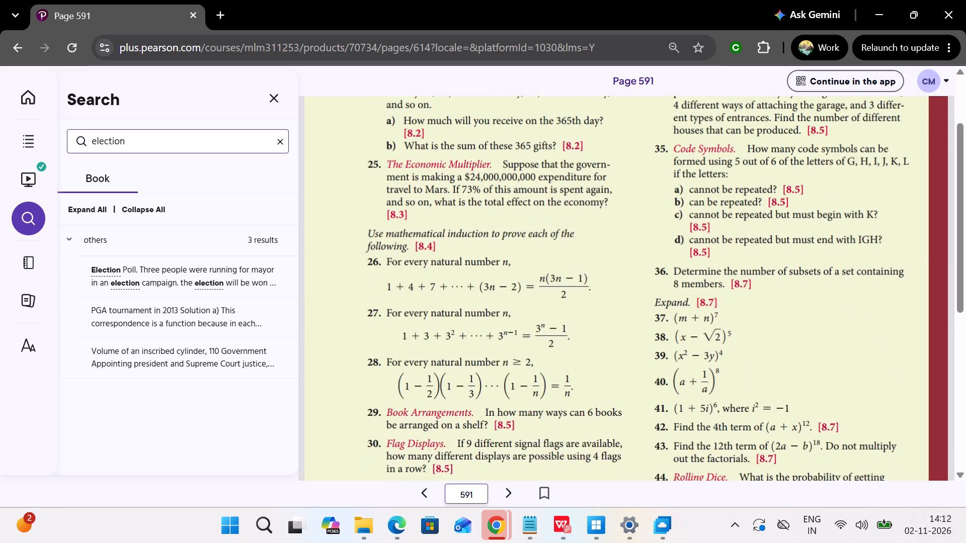
pyautogui.scroll(-4, 499, 261)
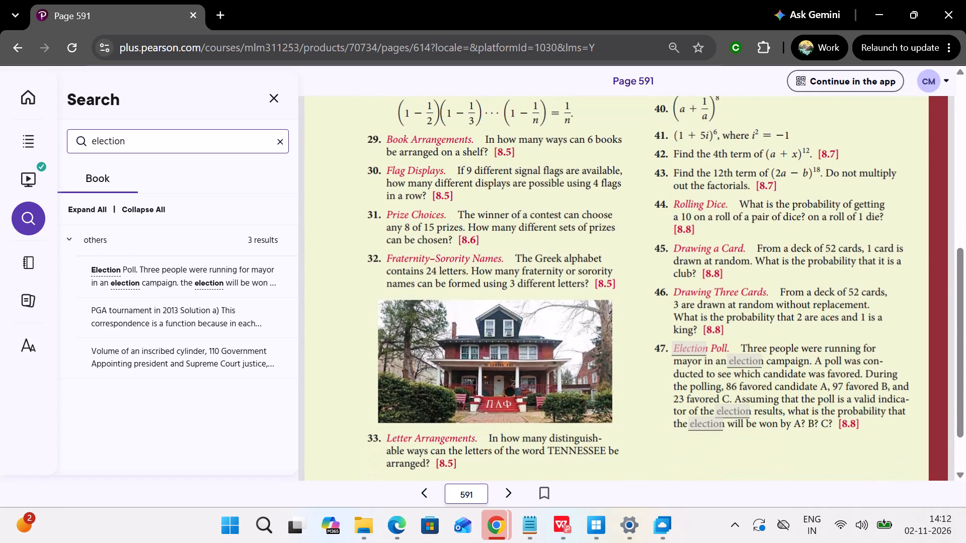
pyautogui.scroll(-3, 499, 261)
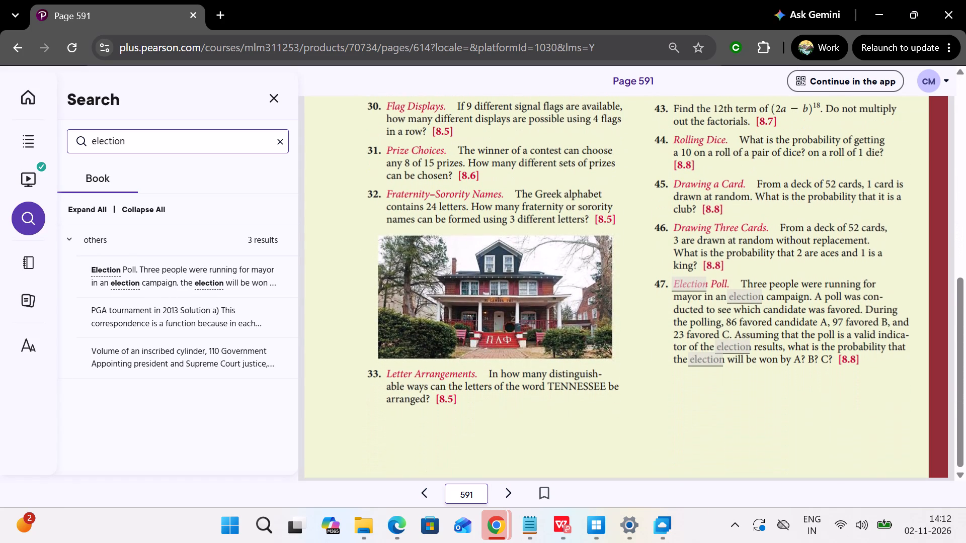
pyautogui.scroll(-1, 499, 261)
# Open the second "election" match, about the PGA tournament in 2013, and examine its page for the word.
pyautogui.click(192, 312)
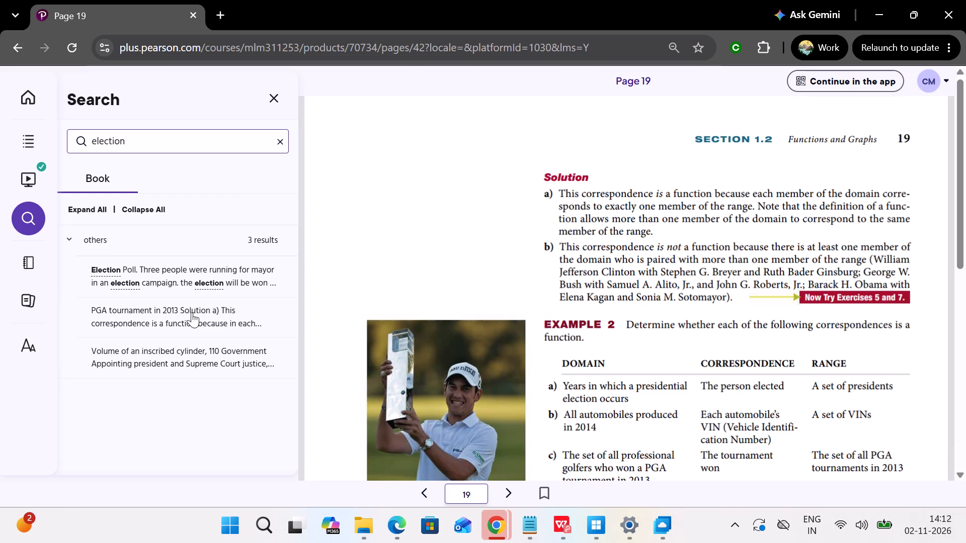
pyautogui.click(192, 312)
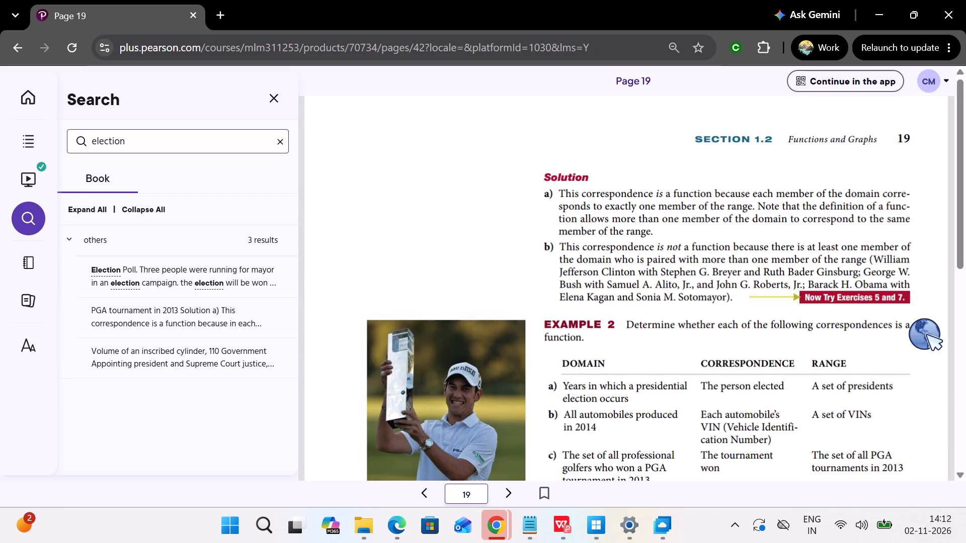
pyautogui.scroll(-4, 652, 367)
pyautogui.scroll(1, 652, 367)
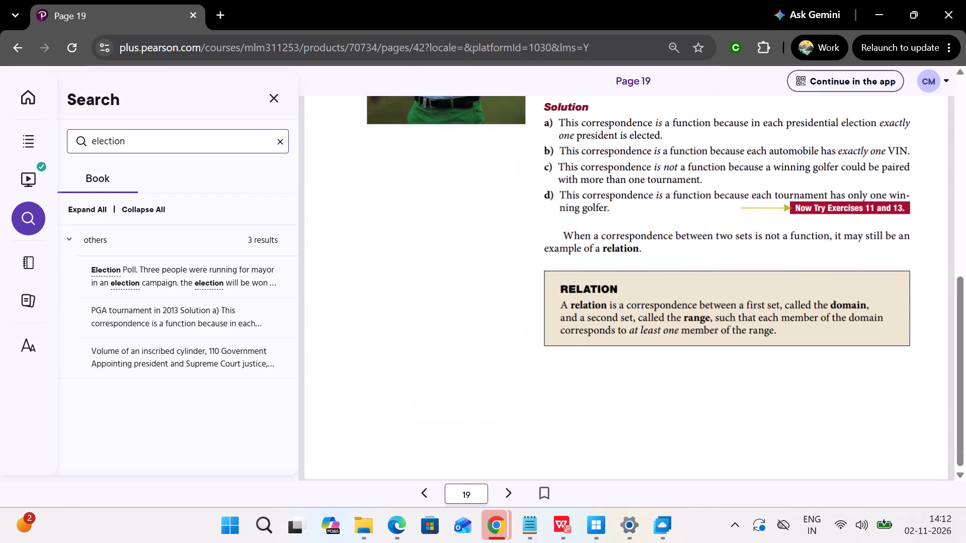
pyautogui.scroll(3, 652, 367)
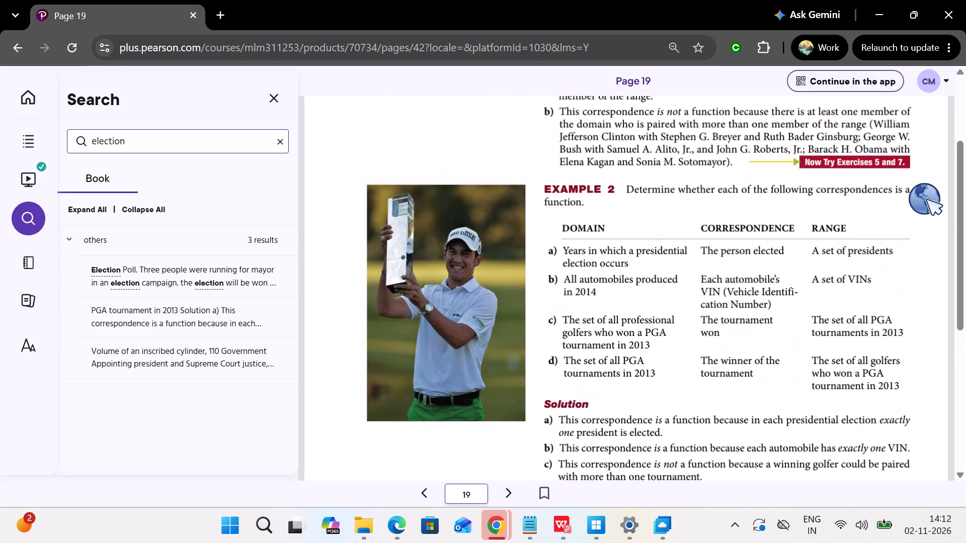
pyautogui.scroll(2, 652, 367)
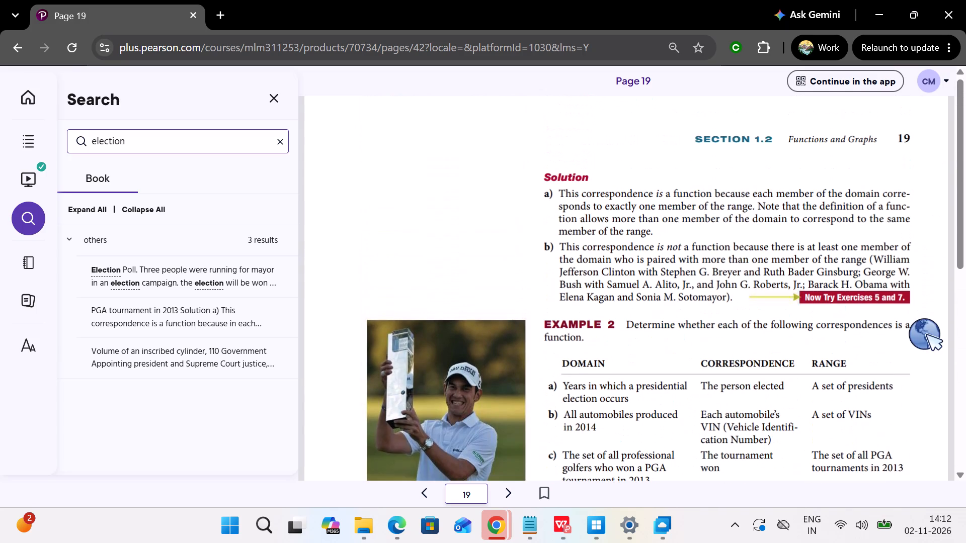
pyautogui.tripleClick(206, 303)
pyautogui.scroll(-5, 600, 342)
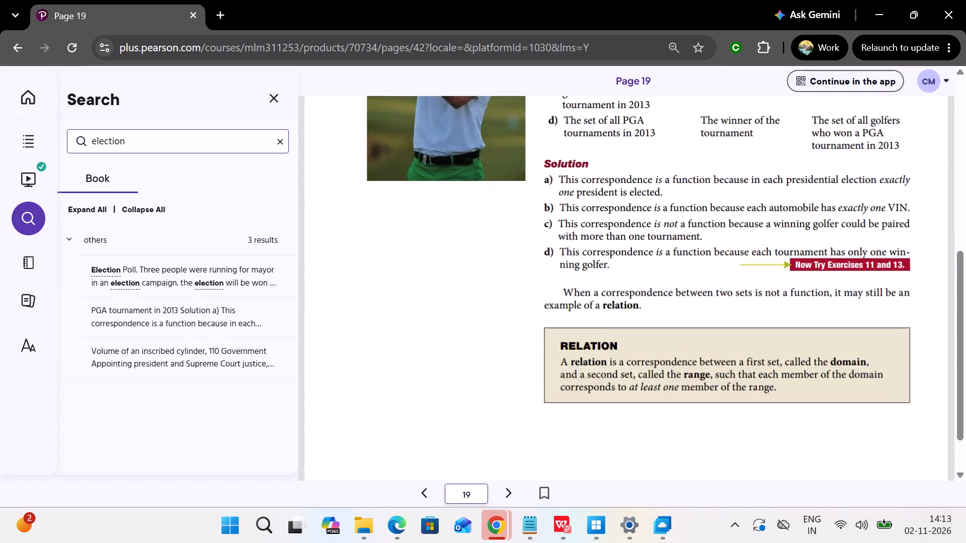
pyautogui.hotkey('alt', 'Tab')
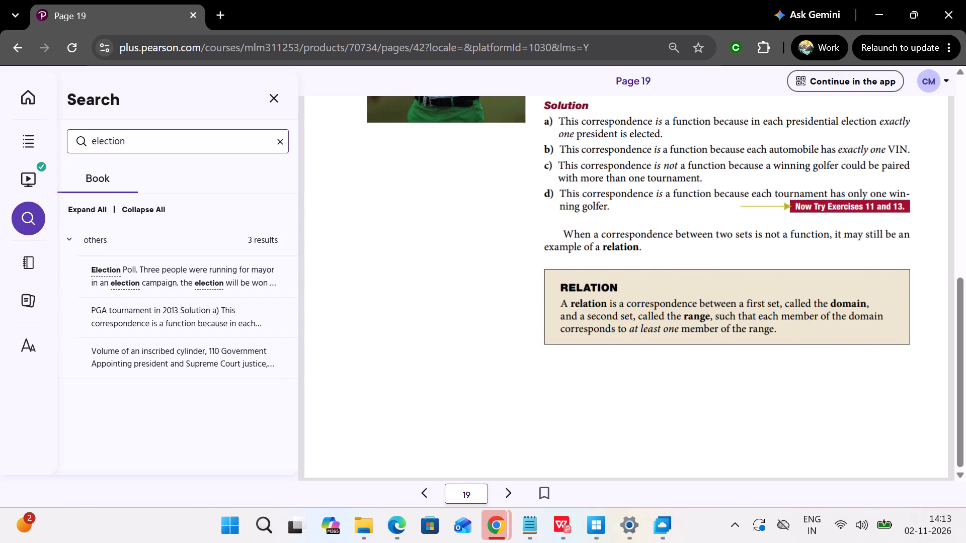
pyautogui.scroll(3, 673, 343)
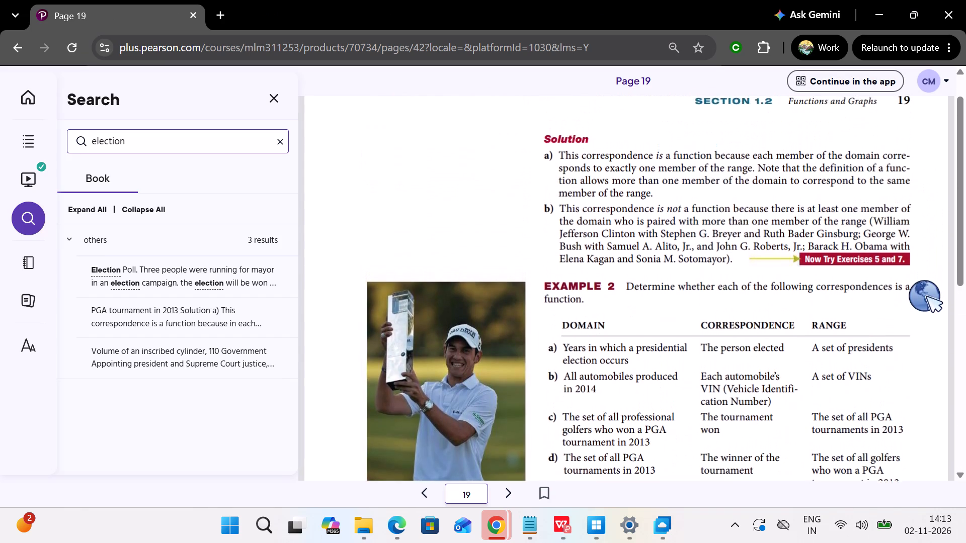
pyautogui.scroll(1, 673, 343)
pyautogui.click(195, 353)
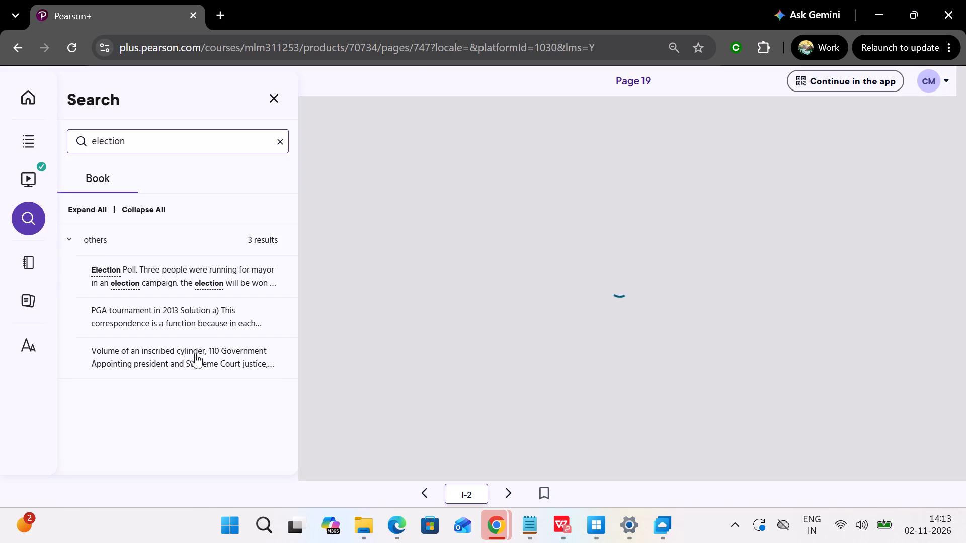
pyautogui.click(202, 357)
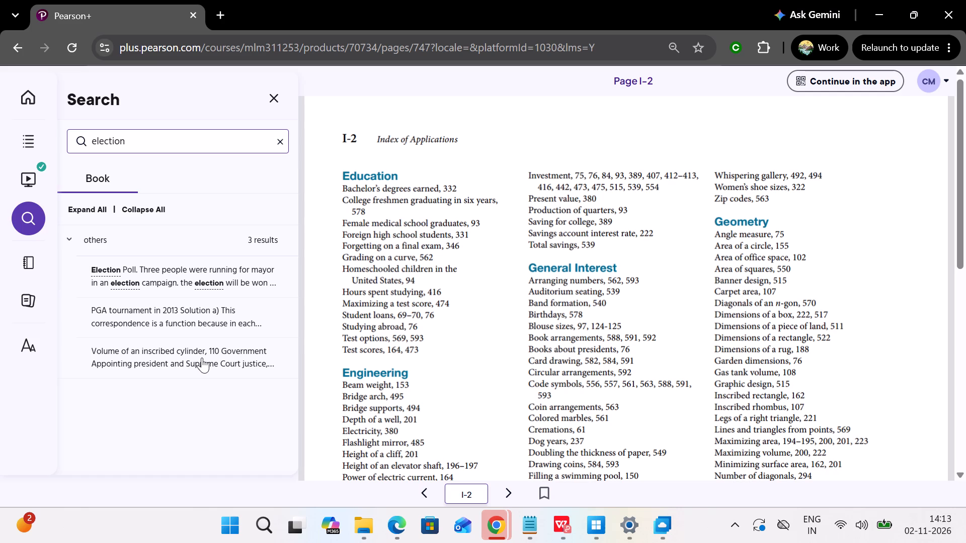
pyautogui.scroll(-3, 569, 331)
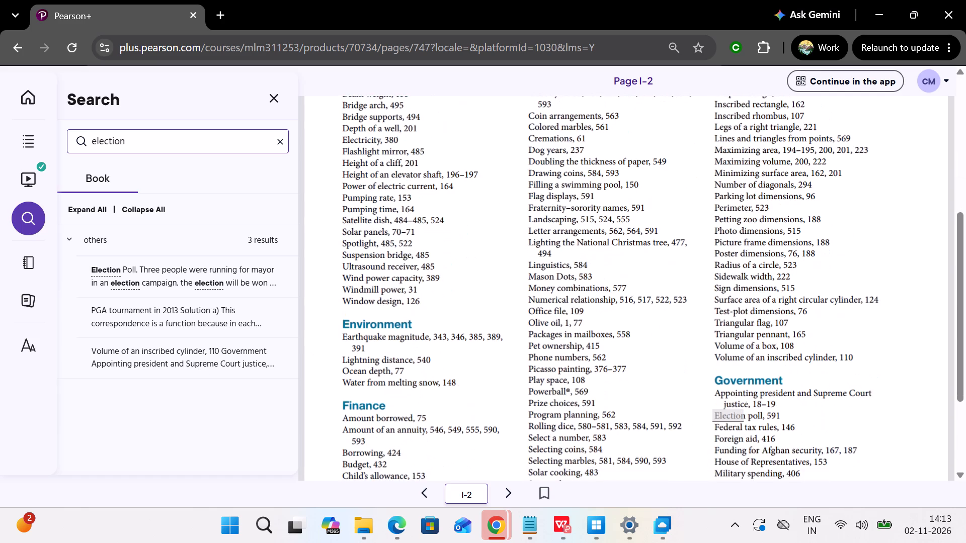
pyautogui.scroll(-1, 569, 331)
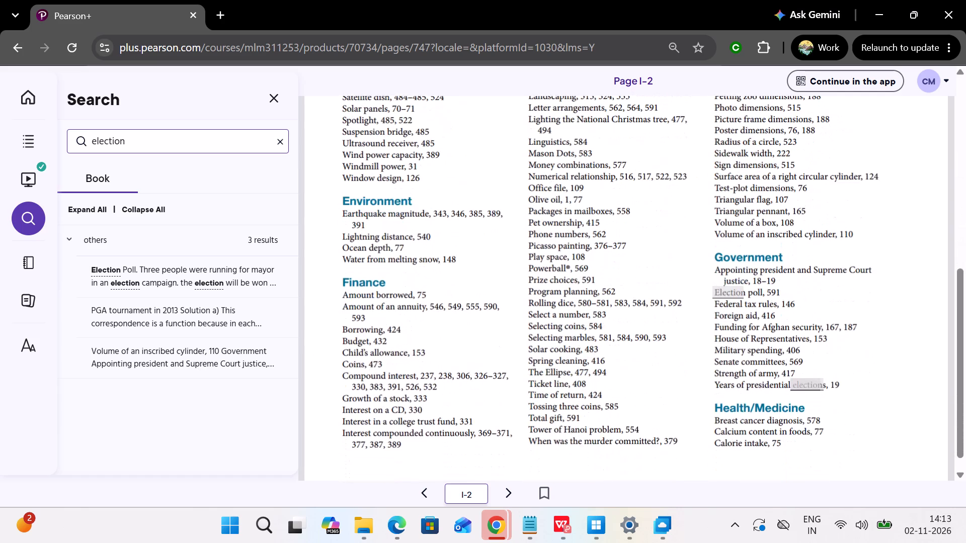
# Replace the search term with "integrity" and search the book for it.
pyautogui.click(183, 146)
pyautogui.press('BackSpace')
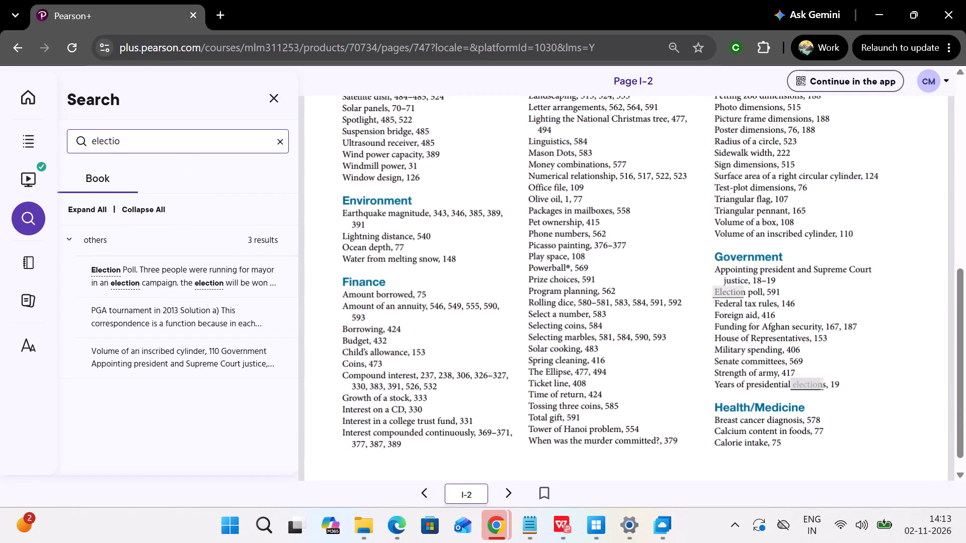
pyautogui.press('BackSpace')
pyautogui.press('BackSpace')
pyautogui.press('BackSpace')
pyautogui.press('BackSpace')
pyautogui.press('BackSpace')
pyautogui.press('BackSpace')
pyautogui.press('BackSpace')
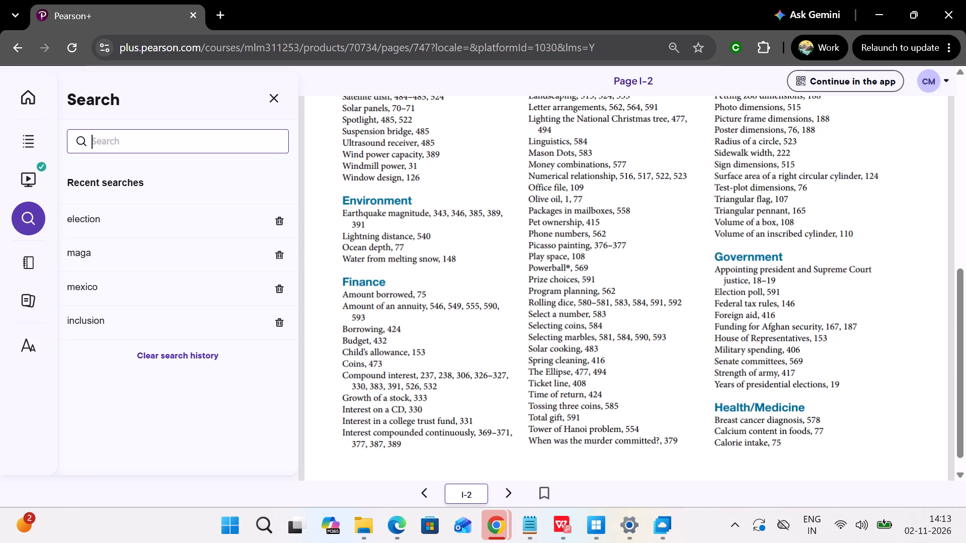
pyautogui.write('inter')
pyautogui.press('BackSpace')
pyautogui.write('grity')
pyautogui.press('Return')
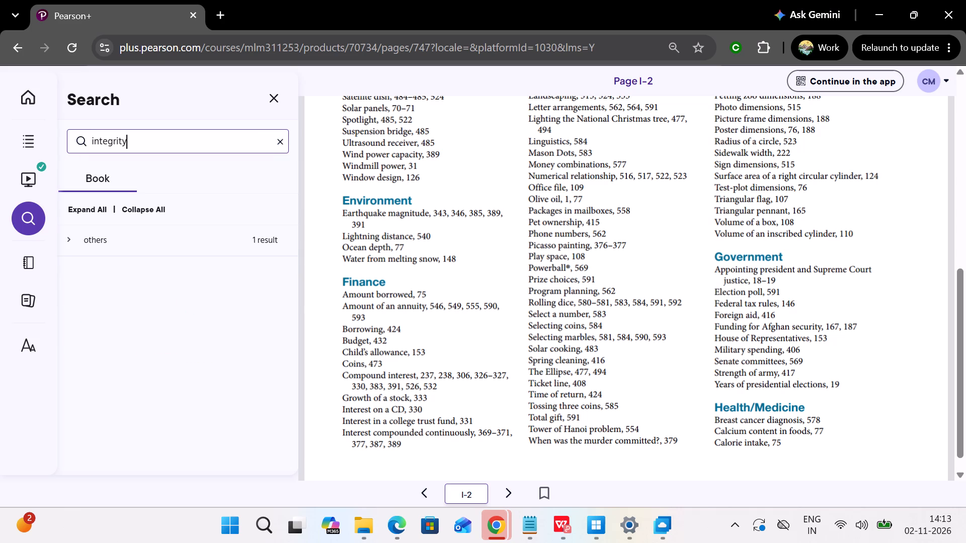
# Open the "integrity" search result and look through its page for the term.
pyautogui.press('BackSpace')
pyautogui.click(111, 251)
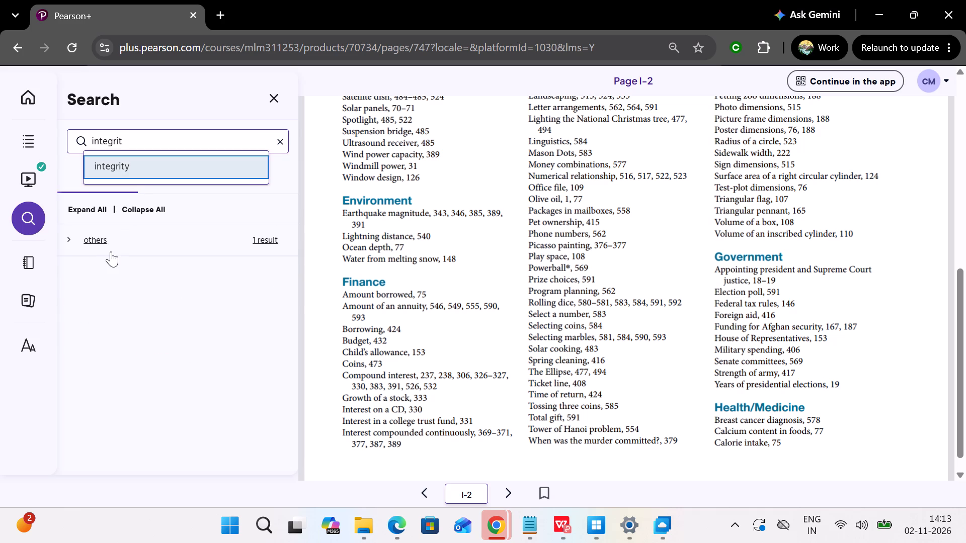
pyautogui.click(124, 289)
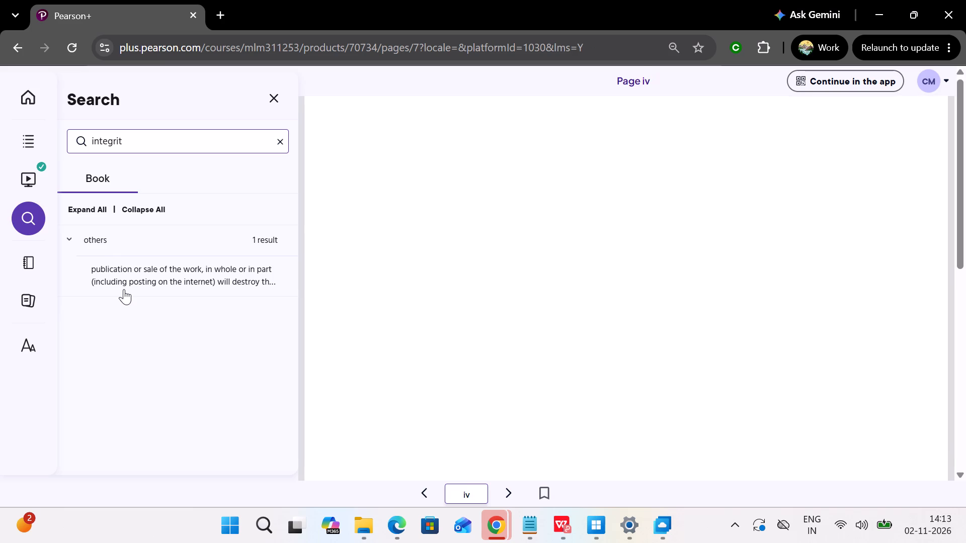
pyautogui.click(137, 281)
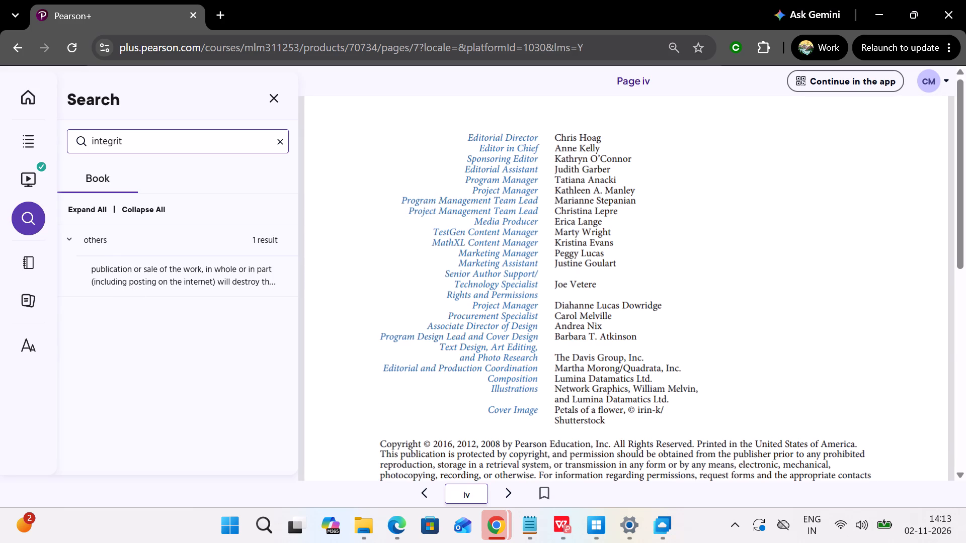
pyautogui.scroll(-5, 594, 305)
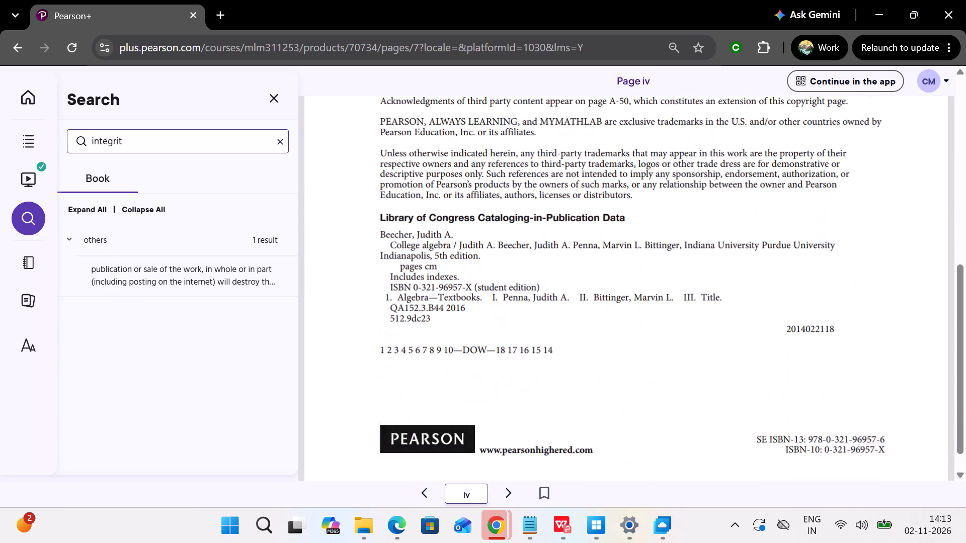
pyautogui.scroll(-1, 594, 305)
pyautogui.scroll(2, 594, 305)
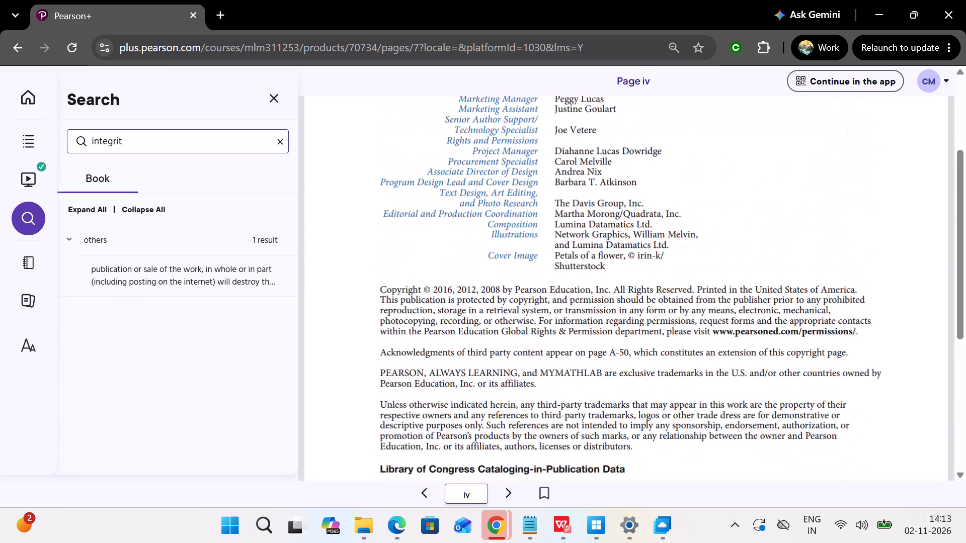
pyautogui.scroll(2, 594, 305)
# Replace the search term with "oppression" and search the book for it.
pyautogui.click(177, 142)
pyautogui.press('BackSpace')
pyautogui.press('BackSpace')
pyautogui.press('BackSpace')
pyautogui.press('BackSpace')
pyautogui.press('BackSpace')
pyautogui.press('BackSpace')
pyautogui.press('BackSpace')
pyautogui.press('BackSpace')
pyautogui.press('BackSpace')
pyautogui.press('BackSpace')
pyautogui.press('BackSpace')
pyautogui.press('BackSpace')
pyautogui.press('BackSpace')
pyautogui.press('BackSpace')
pyautogui.press('BackSpace')
pyautogui.press('BackSpace')
pyautogui.press('BackSpace')
pyautogui.press('BackSpace')
pyautogui.press('BackSpace')
pyautogui.press('BackSpace')
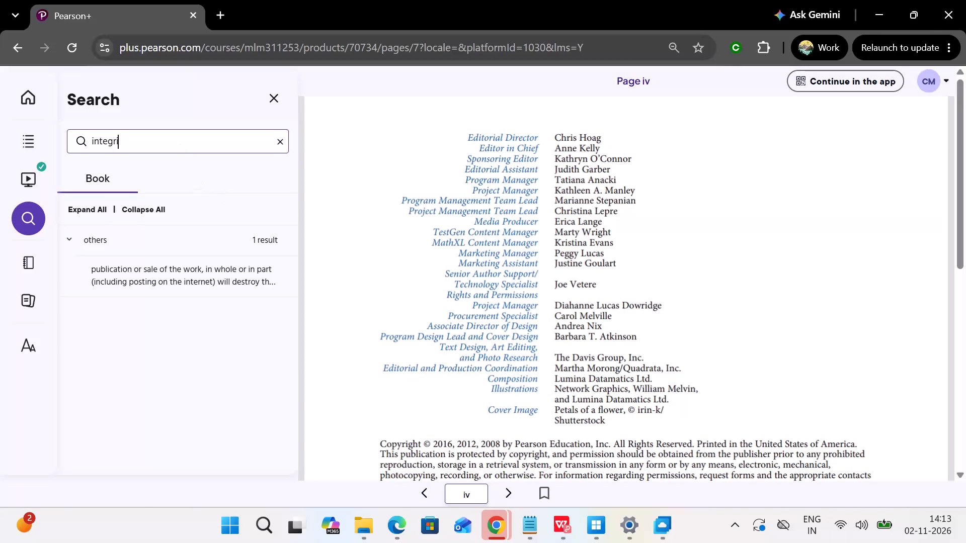
pyautogui.write('oppression')
pyautogui.press('Return')
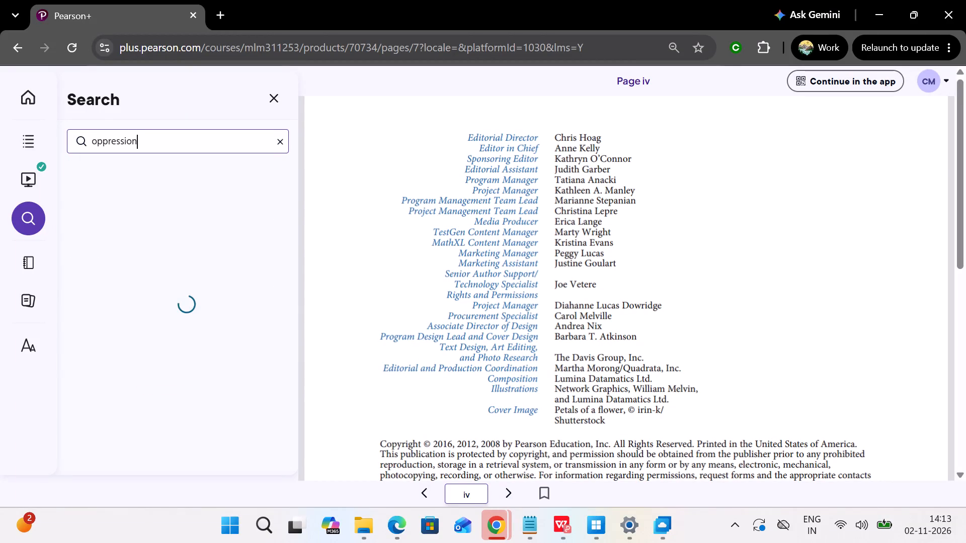
# Replace the search term with "narrative" and search the book for it.
pyautogui.press('BackSpace')
pyautogui.press('BackSpace')
pyautogui.press('BackSpace')
pyautogui.press('BackSpace')
pyautogui.press('BackSpace')
pyautogui.press('BackSpace')
pyautogui.press('BackSpace')
pyautogui.press('BackSpace')
pyautogui.press('BackSpace')
pyautogui.press('BackSpace')
pyautogui.press('BackSpace')
pyautogui.press('BackSpace')
pyautogui.press('BackSpace')
pyautogui.press('BackSpace')
pyautogui.press('BackSpace')
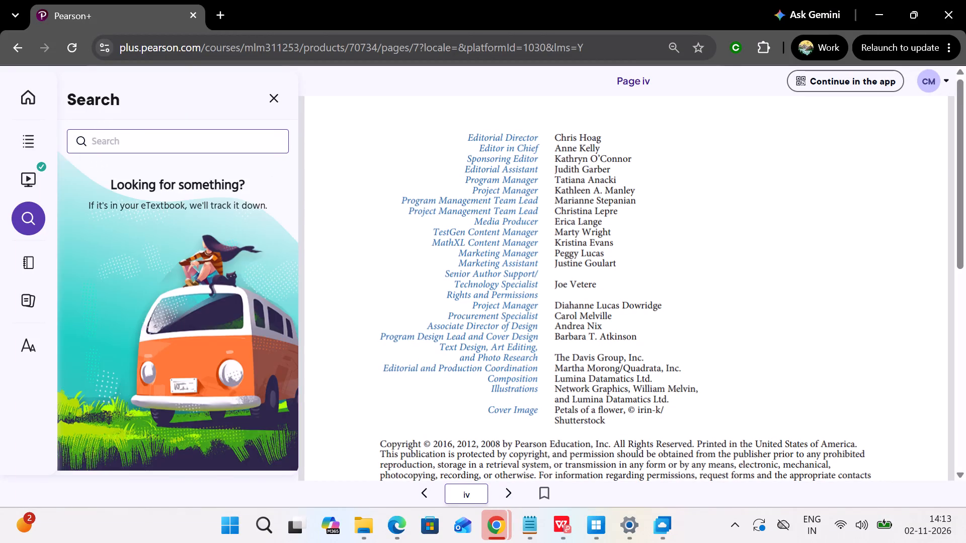
pyautogui.write('narrative')
pyautogui.press('Return')
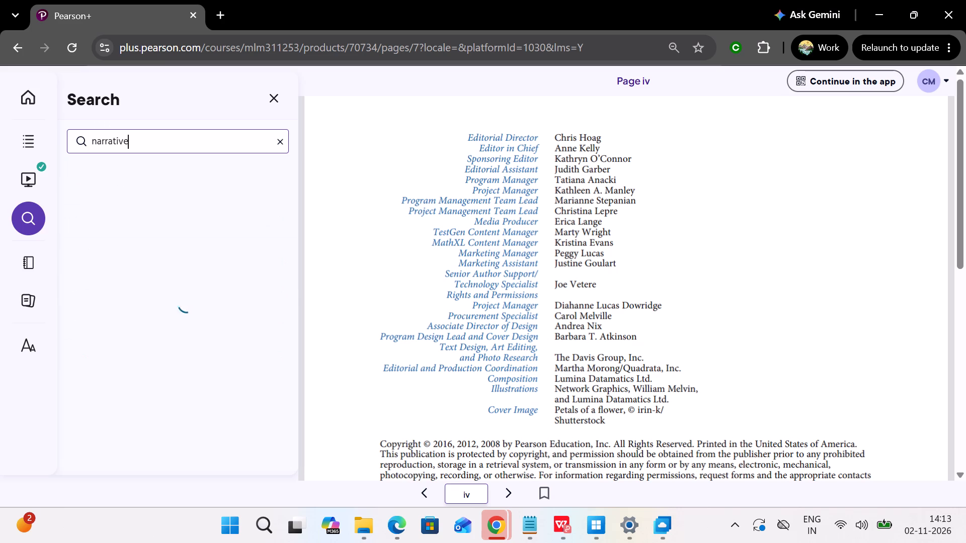
# Clear the search term, select Equity-based grading in the FinalTermsList spreadsheet, and search the eText for "equity".
pyautogui.press('BackSpace')
pyautogui.press('BackSpace')
pyautogui.press('BackSpace')
pyautogui.press('BackSpace')
pyautogui.press('BackSpace')
pyautogui.press('BackSpace')
pyautogui.press('BackSpace')
pyautogui.press('BackSpace')
pyautogui.press('BackSpace')
pyautogui.press('BackSpace')
pyautogui.press('BackSpace')
pyautogui.press('BackSpace')
pyautogui.press('BackSpace')
pyautogui.press('BackSpace')
pyautogui.hotkey('alt', 'Tab')
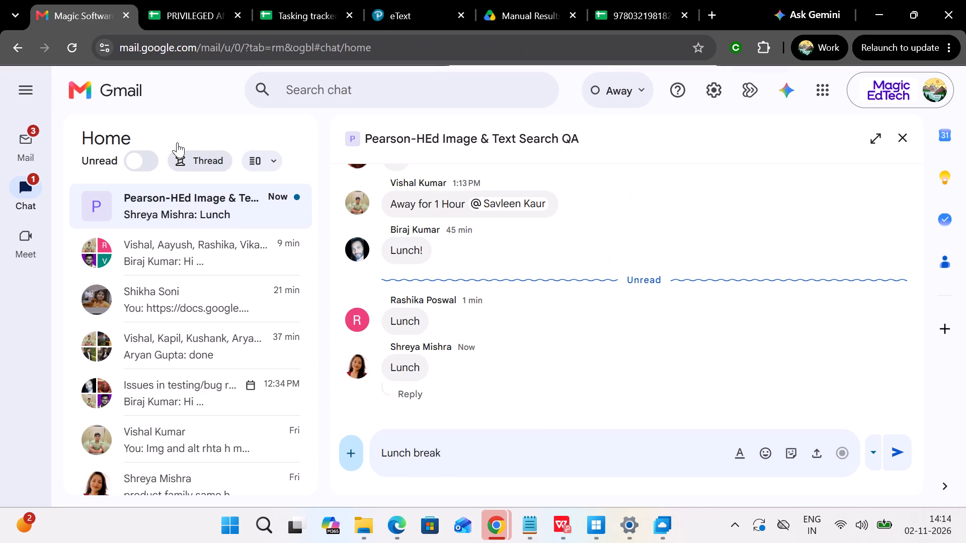
pyautogui.click(181, 26)
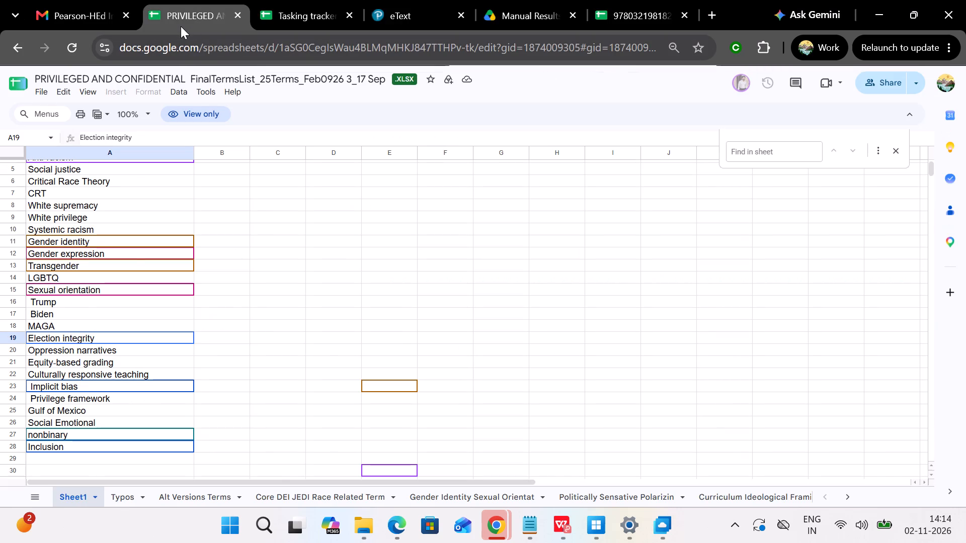
pyautogui.click(111, 358)
pyautogui.hotkey('alt', 'Tab')
pyautogui.write('equity')
pyautogui.press('Return')
# Replace the search term with "grading" and search the book for it.
pyautogui.press('BackSpace')
pyautogui.press('BackSpace')
pyautogui.press('BackSpace')
pyautogui.press('BackSpace')
pyautogui.press('BackSpace')
pyautogui.press('BackSpace')
pyautogui.press('BackSpace')
pyautogui.press('BackSpace')
pyautogui.press('BackSpace')
pyautogui.press('BackSpace')
pyautogui.press('BackSpace')
pyautogui.press('BackSpace')
pyautogui.press('BackSpace')
pyautogui.press('BackSpace')
pyautogui.press('BackSpace')
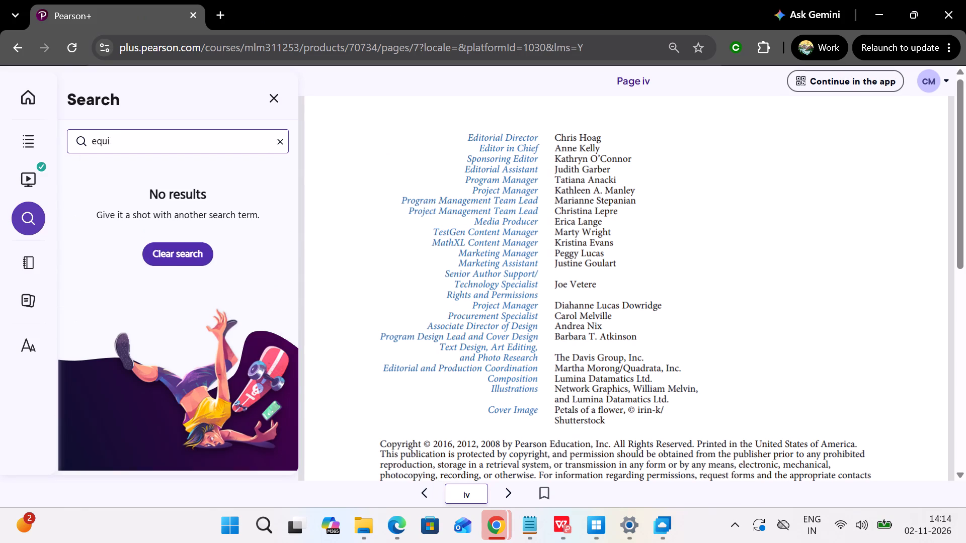
pyautogui.write('gta')
pyautogui.press('BackSpace')
pyautogui.press('BackSpace')
pyautogui.press('BackSpace')
pyautogui.press('r')
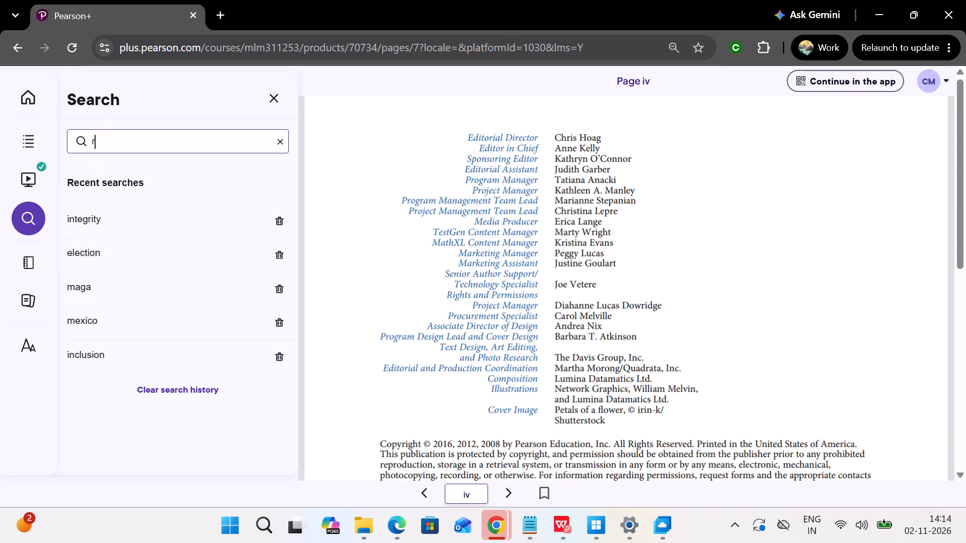
pyautogui.press('BackSpace')
pyautogui.write('gt')
pyautogui.press('BackSpace')
pyautogui.write('radig')
pyautogui.press('BackSpace')
pyautogui.write('ng')
pyautogui.press('Return')
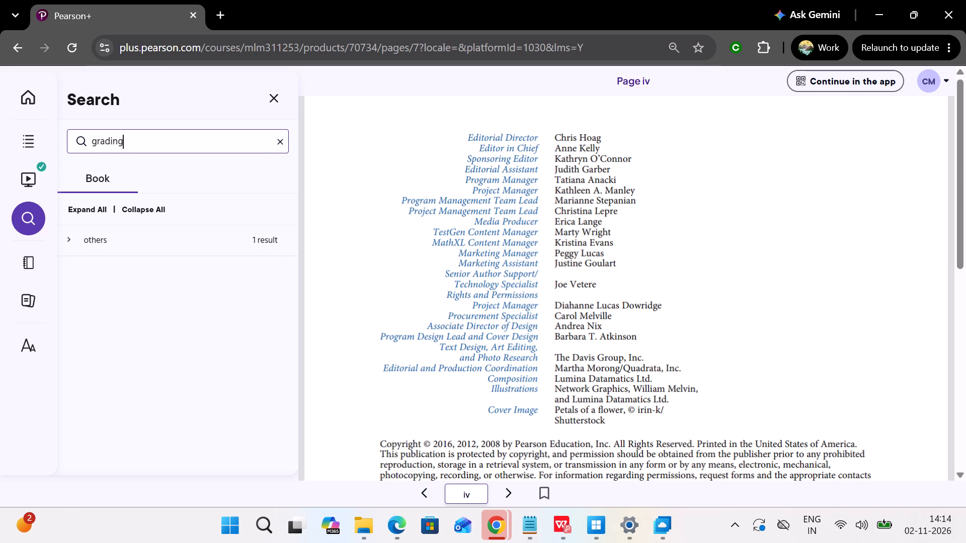
# Open the "grading" search result, select Culturally responsive teaching in the terms list while it loads, and examine the result's page.
pyautogui.click(98, 253)
pyautogui.click(130, 278)
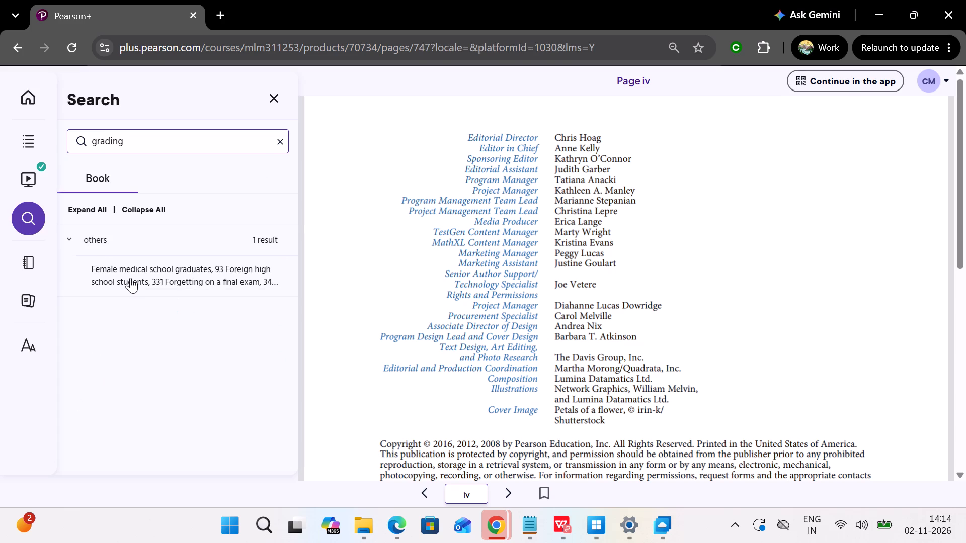
pyautogui.hotkey('alt', 'Tab')
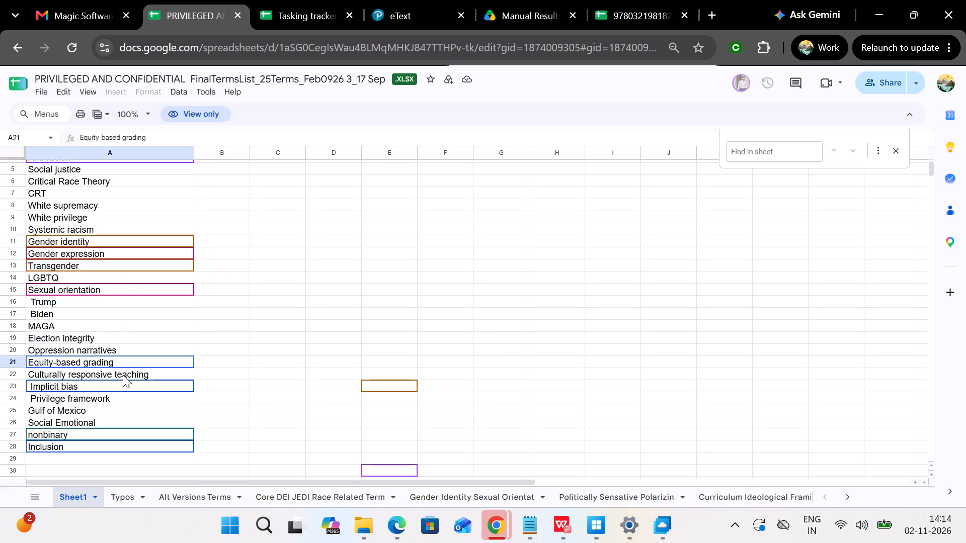
pyautogui.click(123, 375)
pyautogui.hotkey('alt', 'Tab')
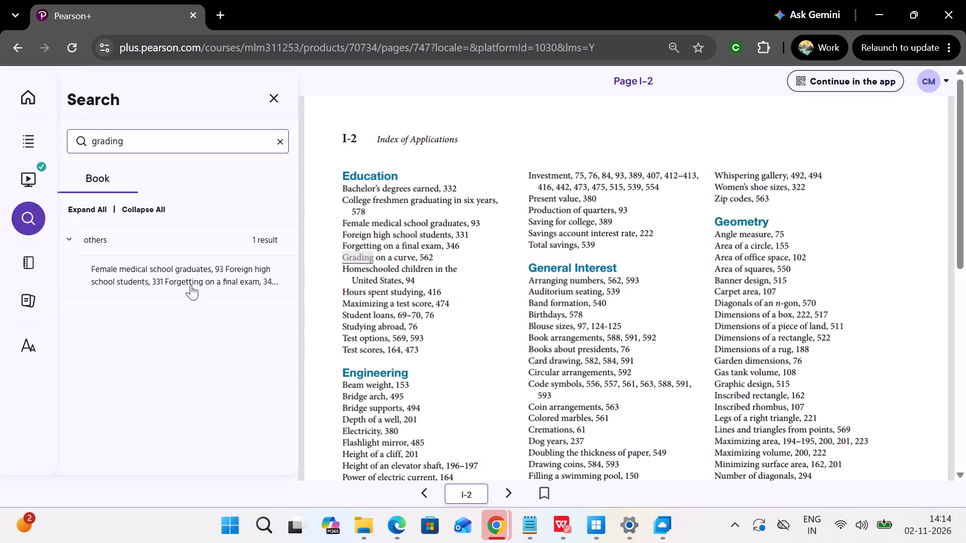
pyautogui.scroll(-5, 390, 302)
pyautogui.scroll(6, 390, 302)
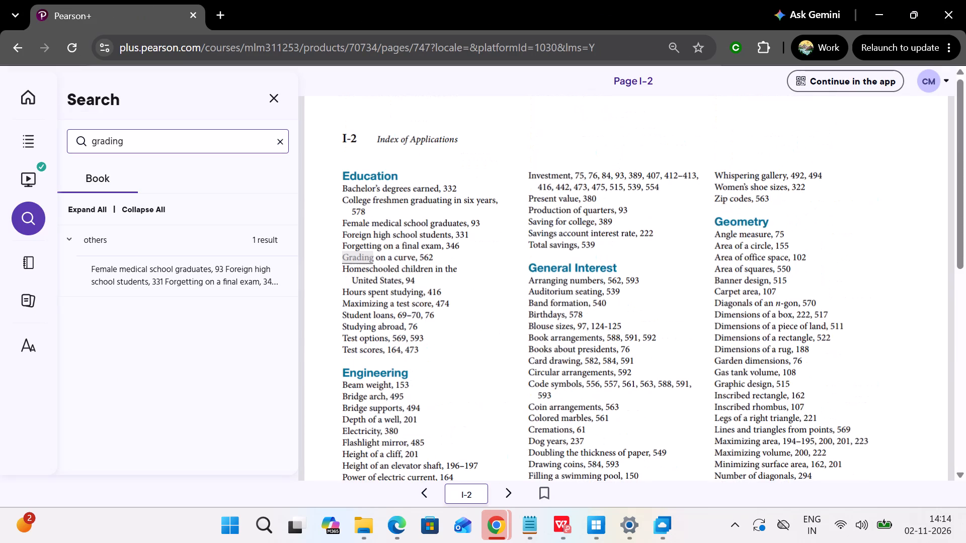
# Replace the search term with "responsive" and search the book for it.
pyautogui.click(225, 142)
pyautogui.press('BackSpace')
pyautogui.press('BackSpace')
pyautogui.press('BackSpace')
pyautogui.press('BackSpace')
pyautogui.press('BackSpace')
pyautogui.press('BackSpace')
pyautogui.press('BackSpace')
pyautogui.press('BackSpace')
pyautogui.press('BackSpace')
pyautogui.press('BackSpace')
pyautogui.press('BackSpace')
pyautogui.press('BackSpace')
pyautogui.press('BackSpace')
pyautogui.press('BackSpace')
pyautogui.press('BackSpace')
pyautogui.press('BackSpace')
pyautogui.press('BackSpace')
pyautogui.press('BackSpace')
pyautogui.press('BackSpace')
pyautogui.press('BackSpace')
pyautogui.write('responsive')
pyautogui.press('Return')
# Replace the search term with "teaching" and search the book for it.
pyautogui.press('BackSpace')
pyautogui.press('BackSpace')
pyautogui.press('BackSpace')
pyautogui.press('BackSpace')
pyautogui.press('BackSpace')
pyautogui.press('BackSpace')
pyautogui.press('BackSpace')
pyautogui.press('BackSpace')
pyautogui.press('BackSpace')
pyautogui.press('BackSpace')
pyautogui.press('BackSpace')
pyautogui.press('BackSpace')
pyautogui.press('BackSpace')
pyautogui.press('BackSpace')
pyautogui.press('BackSpace')
pyautogui.press('BackSpace')
pyautogui.press('BackSpace')
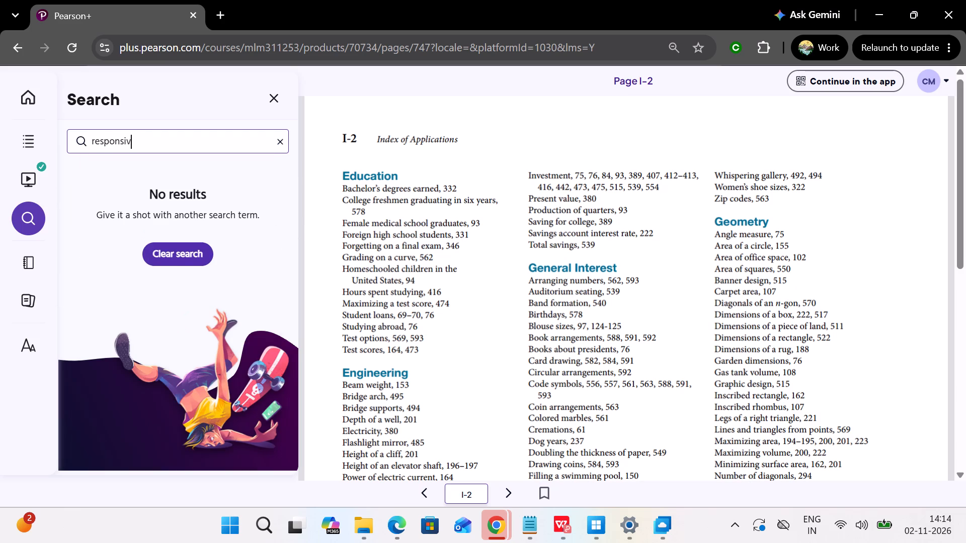
pyautogui.write('teaching')
pyautogui.press('Return')
# Check the terms list for the following entry, replace the search term with "implicit", and search the book for it.
pyautogui.press('BackSpace')
pyautogui.press('BackSpace')
pyautogui.press('BackSpace')
pyautogui.press('BackSpace')
pyautogui.press('BackSpace')
pyautogui.press('BackSpace')
pyautogui.press('BackSpace')
pyautogui.press('BackSpace')
pyautogui.press('BackSpace')
pyautogui.press('BackSpace')
pyautogui.press('BackSpace')
pyautogui.press('BackSpace')
pyautogui.press('BackSpace')
pyautogui.press('BackSpace')
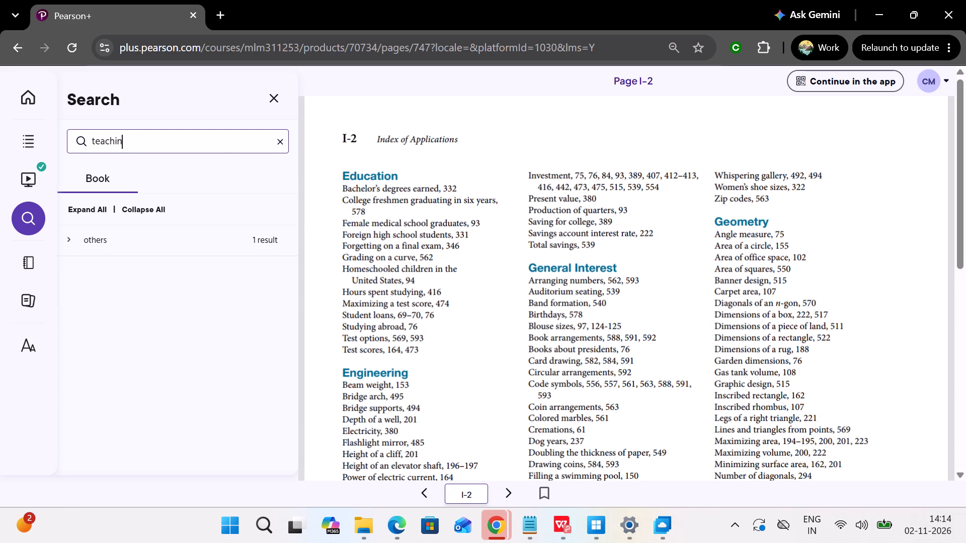
pyautogui.hotkey('alt', 'Tab')
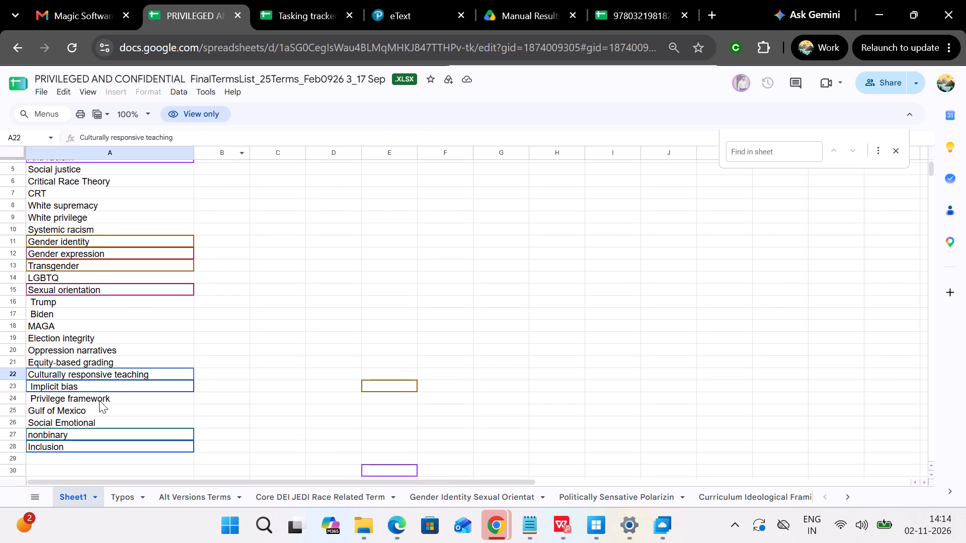
pyautogui.hotkey('alt', 'Tab')
pyautogui.press('BackSpace')
pyautogui.write('implicit')
pyautogui.press('Return')
# Replace the search term with "bias" and search the book for it.
pyautogui.press('BackSpace')
pyautogui.press('BackSpace')
pyautogui.press('BackSpace')
pyautogui.press('BackSpace')
pyautogui.press('BackSpace')
pyautogui.press('BackSpace')
pyautogui.press('BackSpace')
pyautogui.press('BackSpace')
pyautogui.press('BackSpace')
pyautogui.press('BackSpace')
pyautogui.press('BackSpace')
pyautogui.press('BackSpace')
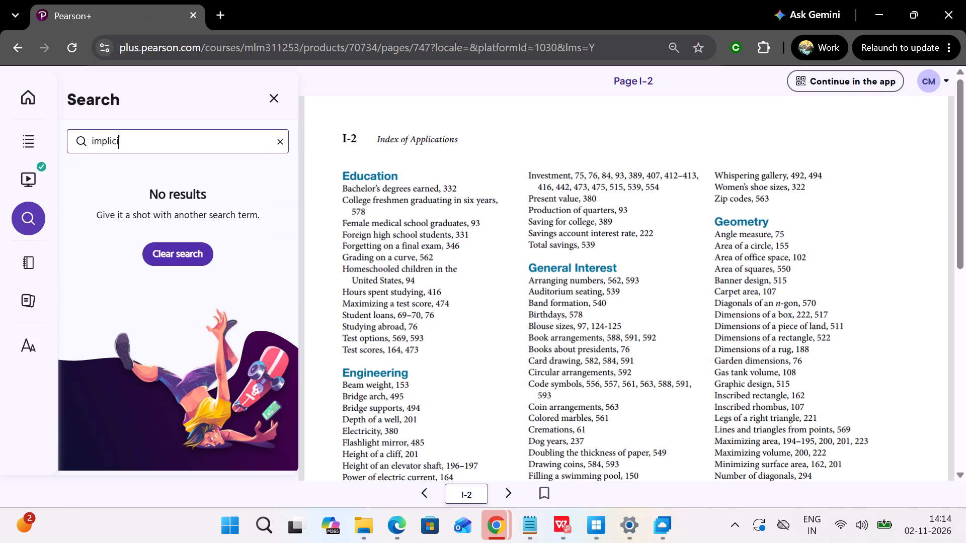
pyautogui.write('bias')
pyautogui.press('Return')
# Select Privilege framework in the terms list and search the book for "privilege" in place of the previous term.
pyautogui.press('BackSpace')
pyautogui.press('BackSpace')
pyautogui.press('BackSpace')
pyautogui.press('BackSpace')
pyautogui.press('BackSpace')
pyautogui.press('BackSpace')
pyautogui.press('BackSpace')
pyautogui.press('BackSpace')
pyautogui.press('BackSpace')
pyautogui.press('BackSpace')
pyautogui.hotkey('alt', 'Tab')
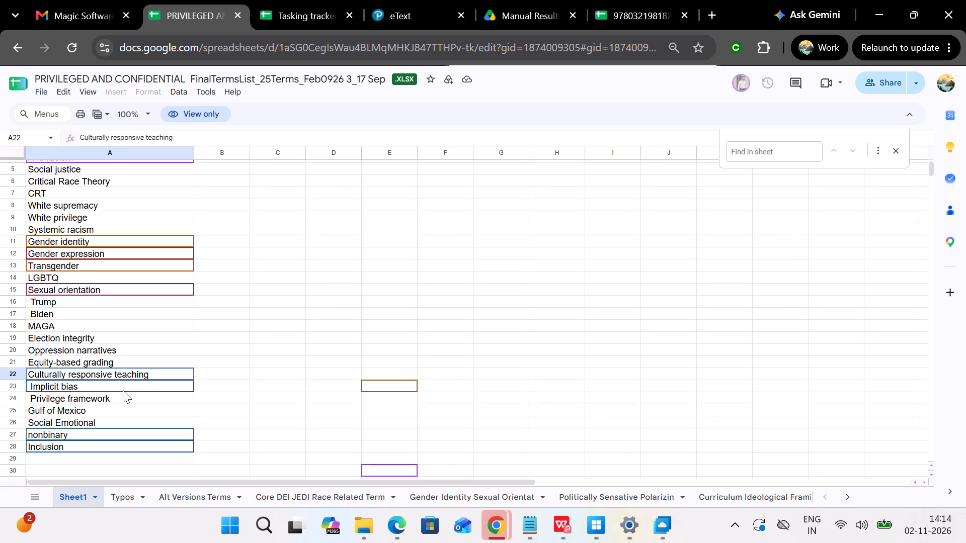
pyautogui.click(115, 400)
pyautogui.hotkey('alt', 'Tab')
pyautogui.write('privilege')
pyautogui.press('Return')
# Replace the search term with "framework" and search the book for it.
pyautogui.press('BackSpace')
pyautogui.press('BackSpace')
pyautogui.press('BackSpace')
pyautogui.press('BackSpace')
pyautogui.press('BackSpace')
pyautogui.press('BackSpace')
pyautogui.press('BackSpace')
pyautogui.press('BackSpace')
pyautogui.press('BackSpace')
pyautogui.press('BackSpace')
pyautogui.press('BackSpace')
pyautogui.press('BackSpace')
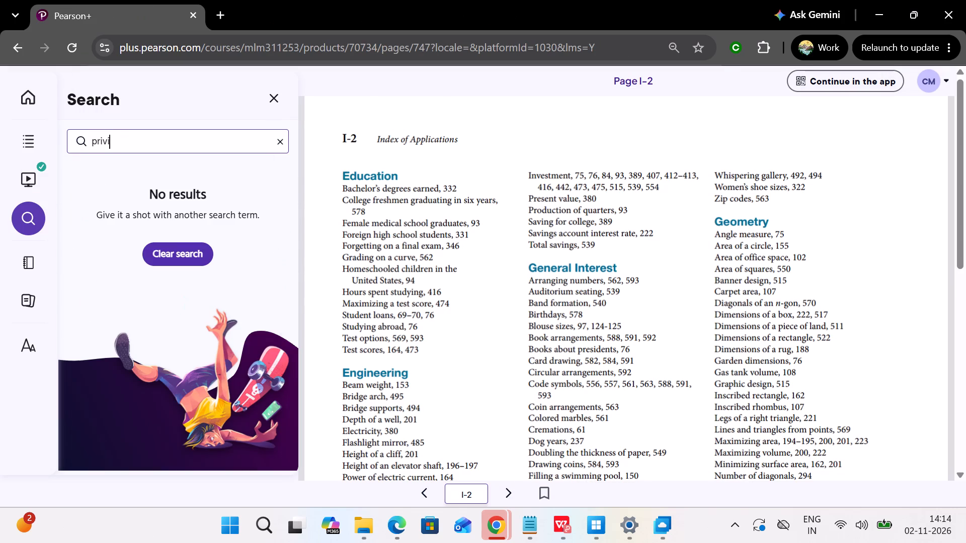
pyautogui.write('framework')
pyautogui.press('Return')
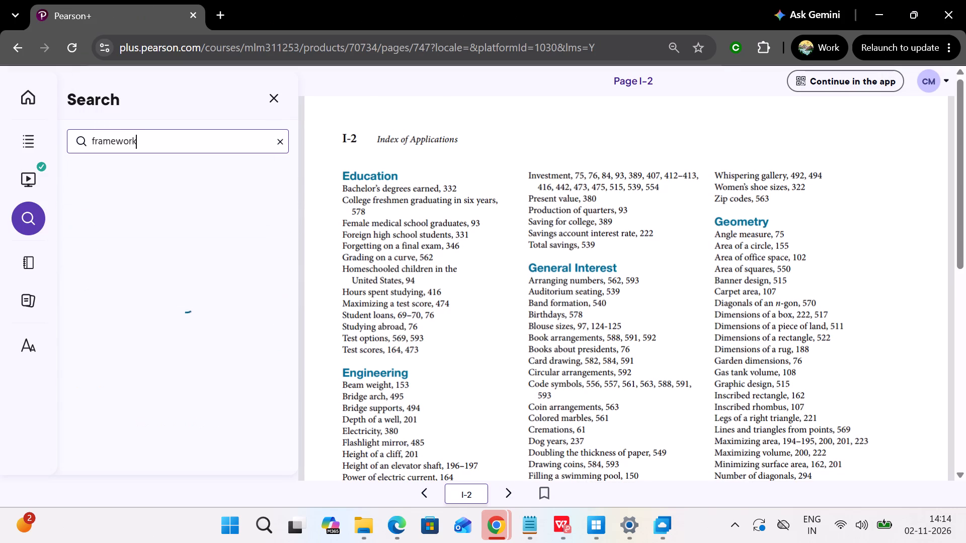
# Select Gulf of Mexico in the terms list and search the book for "mexico" in place of the previous term.
pyautogui.press('BackSpace')
pyautogui.press('BackSpace')
pyautogui.press('BackSpace')
pyautogui.press('BackSpace')
pyautogui.press('BackSpace')
pyautogui.press('BackSpace')
pyautogui.press('BackSpace')
pyautogui.press('BackSpace')
pyautogui.press('BackSpace')
pyautogui.press('BackSpace')
pyautogui.hotkey('alt', 'Tab')
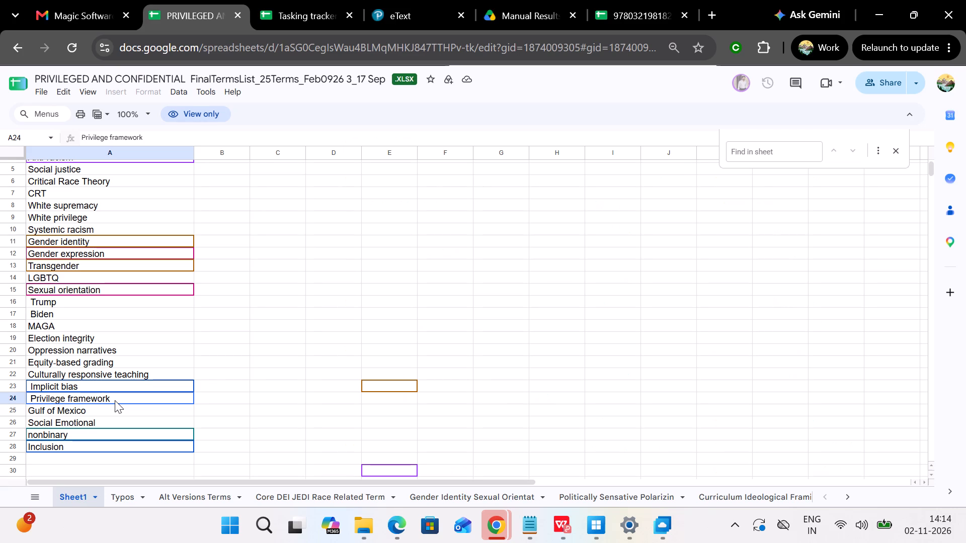
pyautogui.click(110, 411)
pyautogui.hotkey('alt', 'Tab')
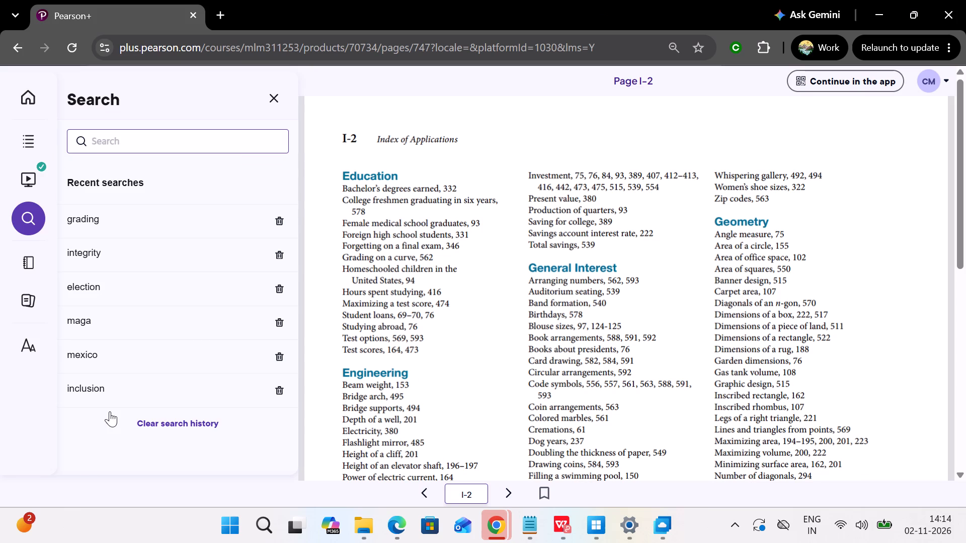
pyautogui.write('mexioic')
pyautogui.press('BackSpace')
pyautogui.press('BackSpace')
pyautogui.press('c')
pyautogui.press('BackSpace')
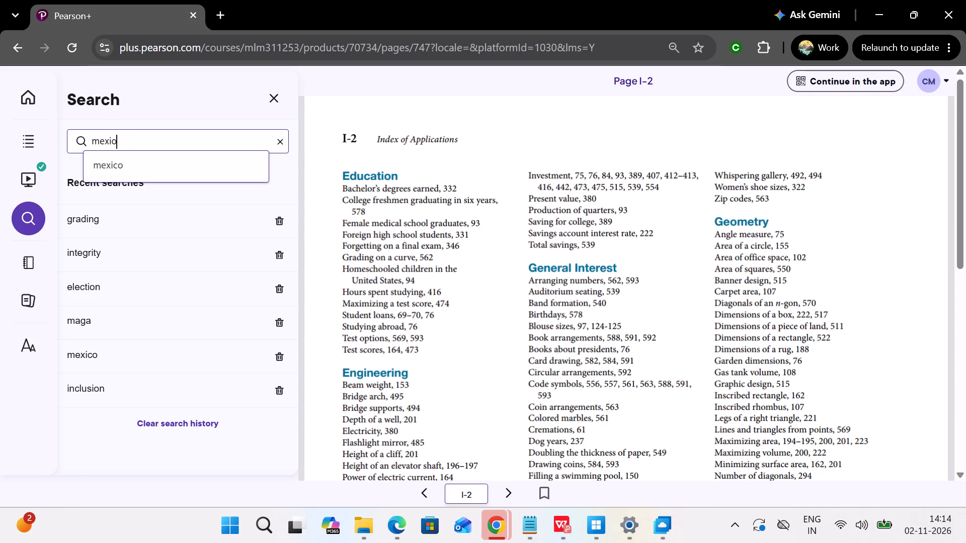
pyautogui.press('BackSpace')
pyautogui.write('co')
pyautogui.press('Return')
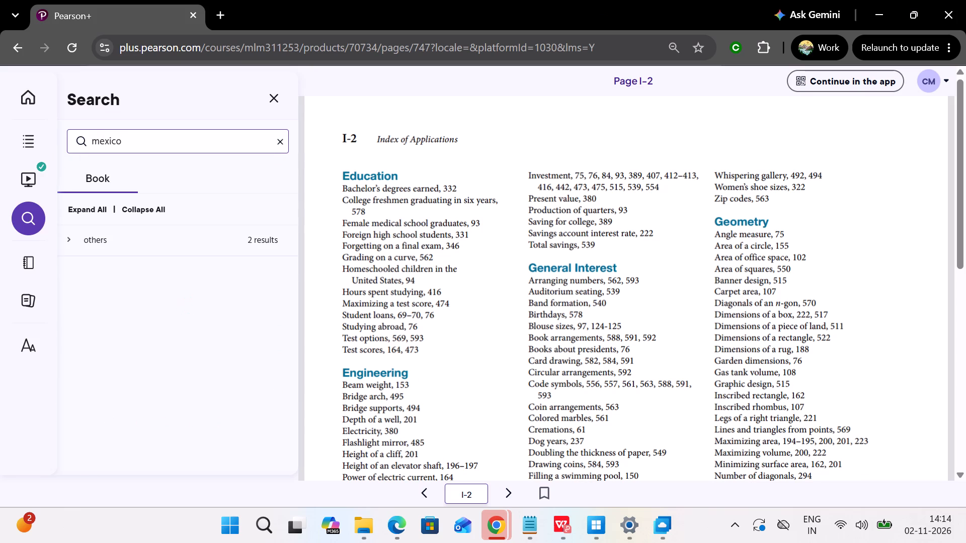
# Expand the "mexico" search results, open each one, and examine how the word is used on its page.
pyautogui.click(126, 255)
pyautogui.click(132, 242)
pyautogui.click(131, 271)
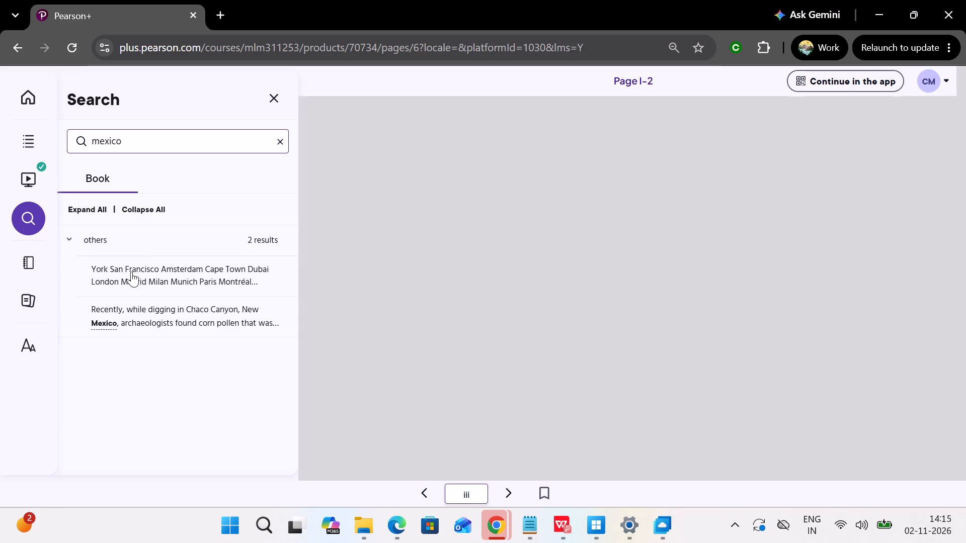
pyautogui.click(131, 271)
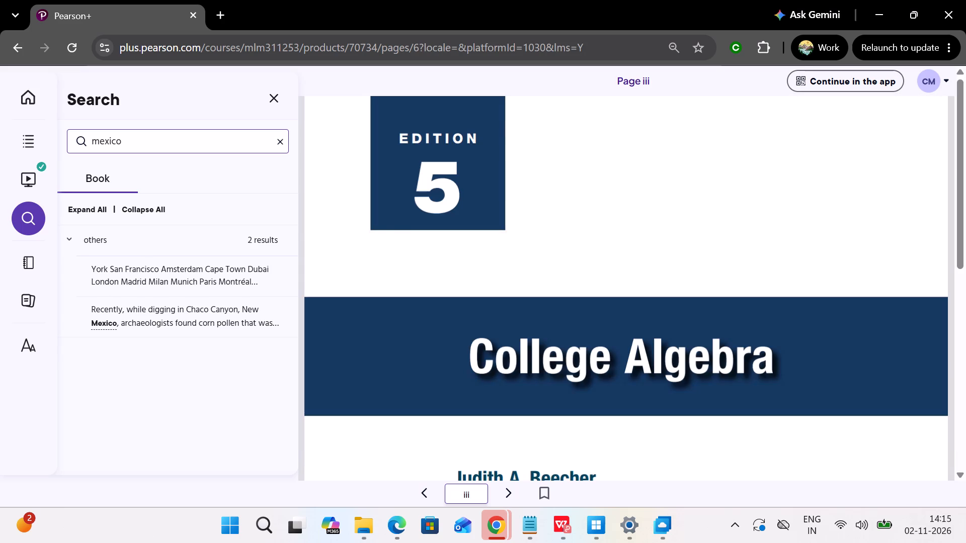
pyautogui.scroll(-6, 581, 295)
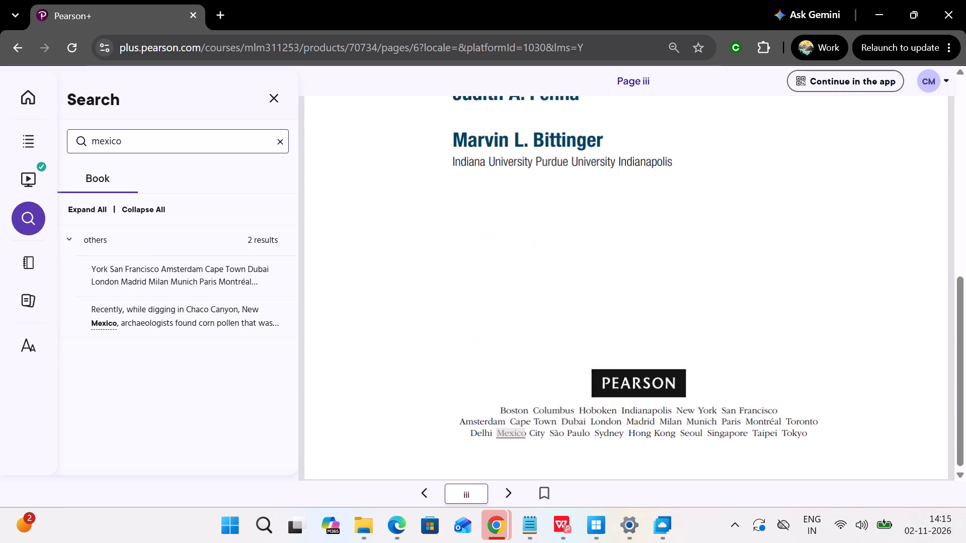
pyautogui.click(165, 317)
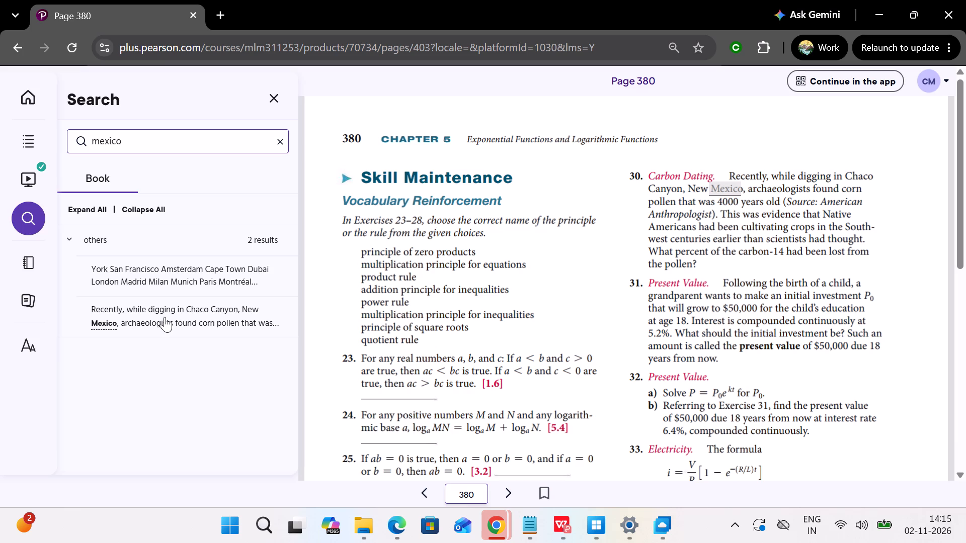
pyautogui.scroll(-1, 713, 325)
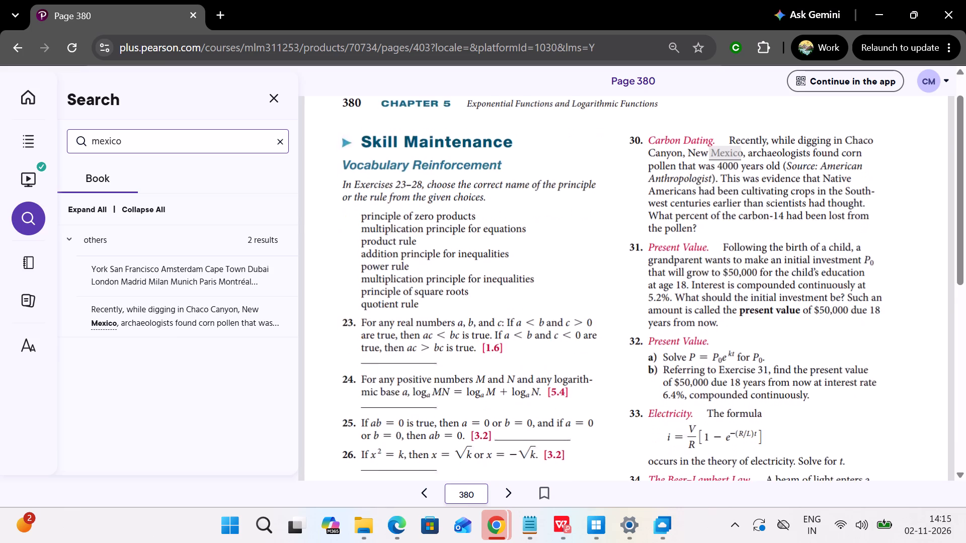
pyautogui.scroll(-4, 713, 325)
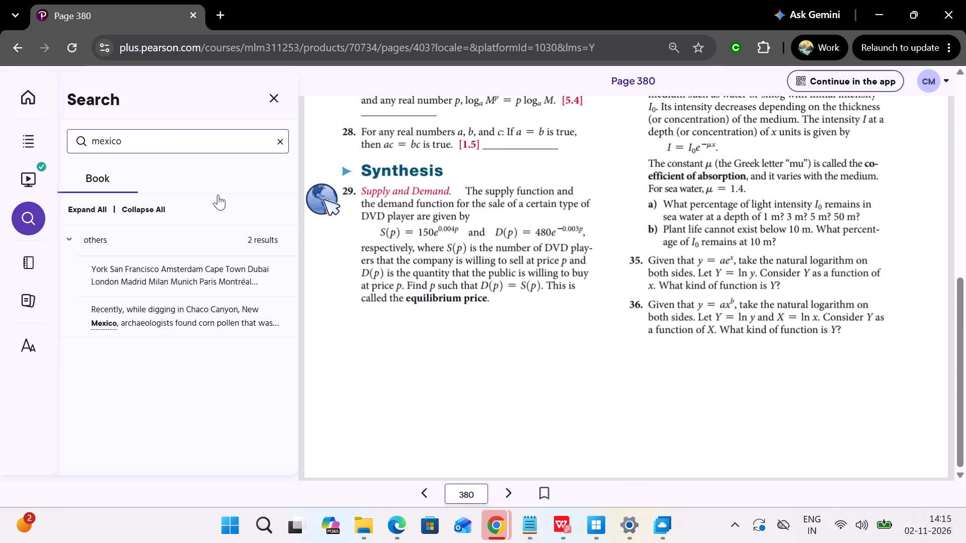
# Select Social Emotional in the terms list and search the book for "social" in place of the previous term.
pyautogui.click(173, 137)
pyautogui.press('BackSpace')
pyautogui.press('BackSpace')
pyautogui.press('BackSpace')
pyautogui.press('BackSpace')
pyautogui.press('BackSpace')
pyautogui.press('BackSpace')
pyautogui.press('BackSpace')
pyautogui.press('BackSpace')
pyautogui.press('BackSpace')
pyautogui.press('BackSpace')
pyautogui.press('BackSpace')
pyautogui.press('BackSpace')
pyautogui.press('BackSpace')
pyautogui.press('BackSpace')
pyautogui.hotkey('alt', 'Tab')
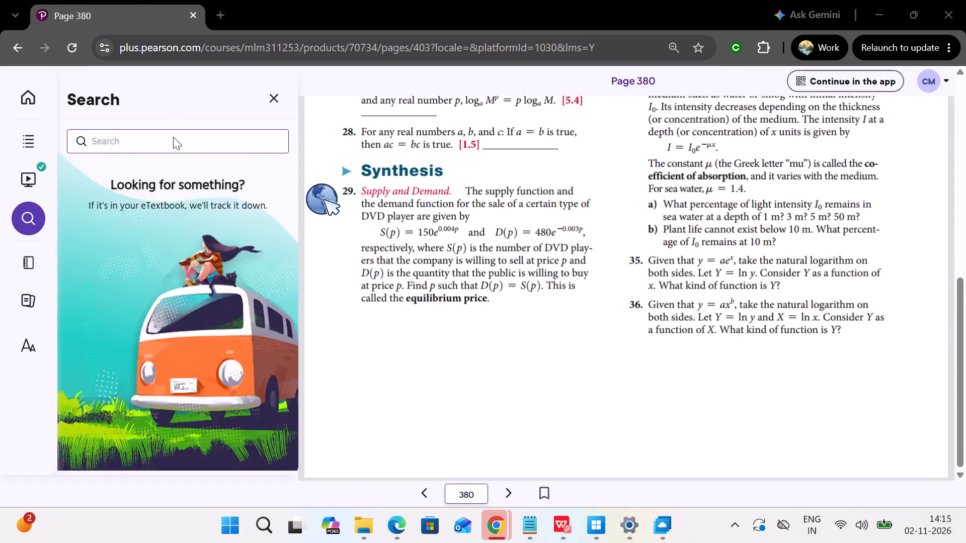
pyautogui.click(90, 423)
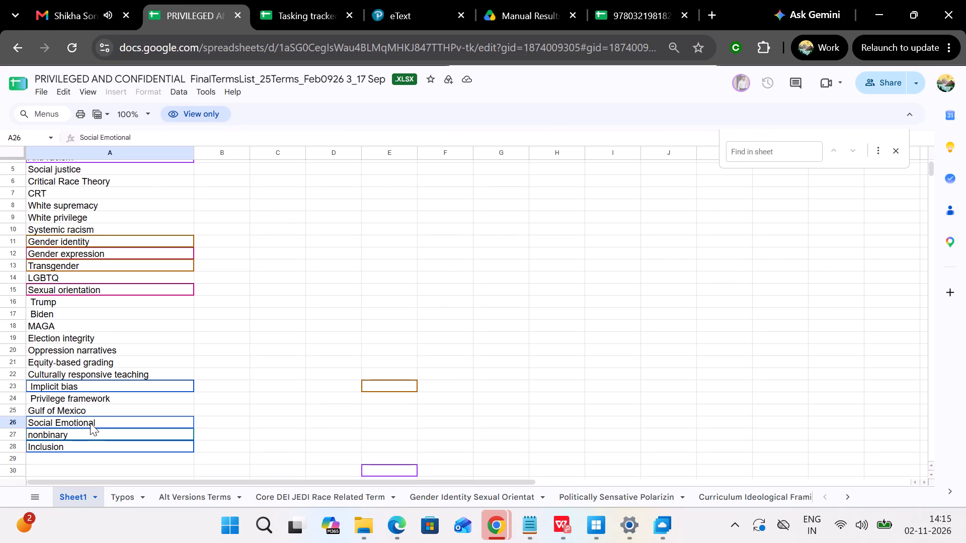
pyautogui.hotkey('alt', 'Tab')
pyautogui.write('social')
pyautogui.press('Return')
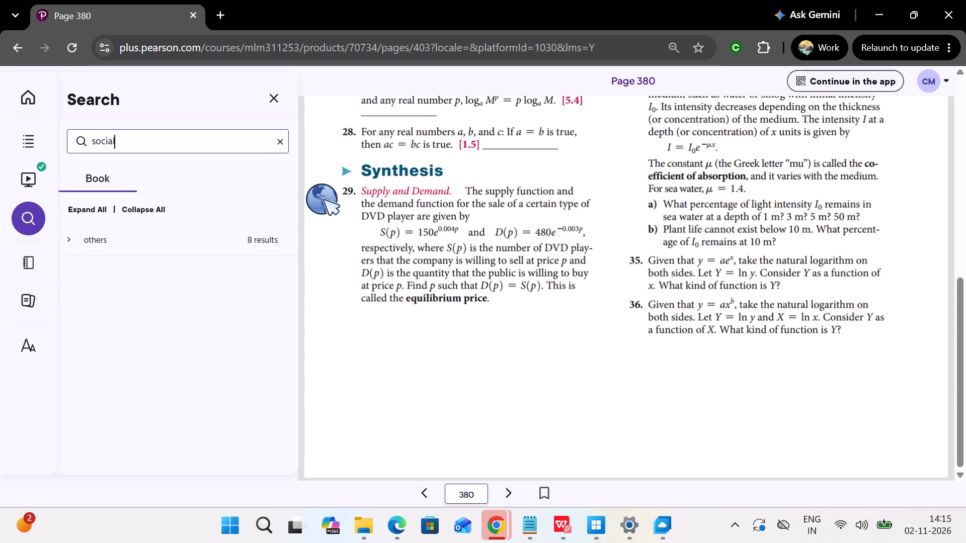
# Replace the search term with "emotional" and search the book for it.
pyautogui.press('BackSpace')
pyautogui.press('BackSpace')
pyautogui.press('BackSpace')
pyautogui.press('BackSpace')
pyautogui.press('BackSpace')
pyautogui.press('BackSpace')
pyautogui.press('BackSpace')
pyautogui.press('BackSpace')
pyautogui.press('BackSpace')
pyautogui.press('BackSpace')
pyautogui.press('BackSpace')
pyautogui.press('BackSpace')
pyautogui.press('BackSpace')
pyautogui.press('BackSpace')
pyautogui.press('BackSpace')
pyautogui.press('BackSpace')
pyautogui.press('BackSpace')
pyautogui.press('BackSpace')
pyautogui.write('emotional')
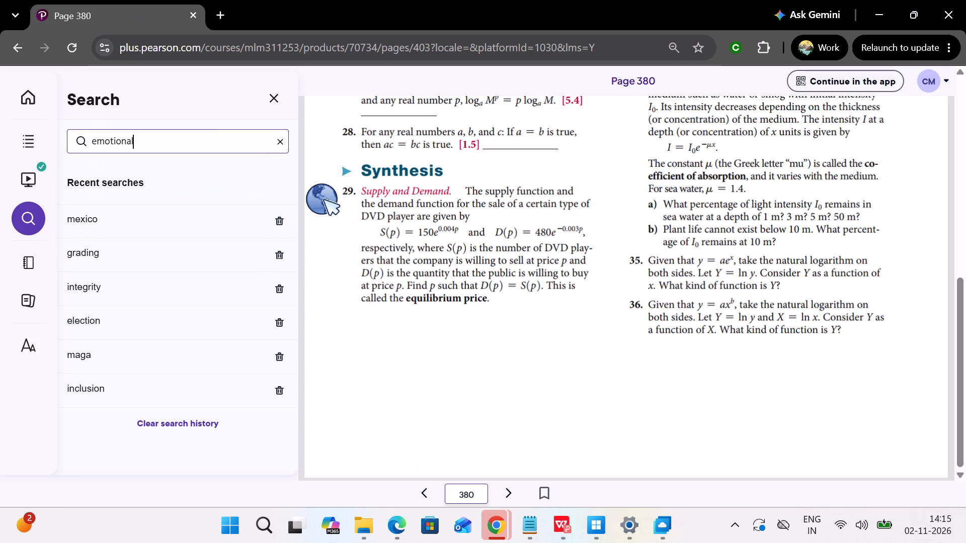
pyautogui.press('Return')
pyautogui.press('BackSpace')
pyautogui.press('BackSpace')
pyautogui.press('BackSpace')
pyautogui.press('BackSpace')
pyautogui.press('BackSpace')
pyautogui.press('BackSpace')
pyautogui.press('BackSpace')
pyautogui.press('BackSpace')
pyautogui.hotkey('alt', 'Tab')
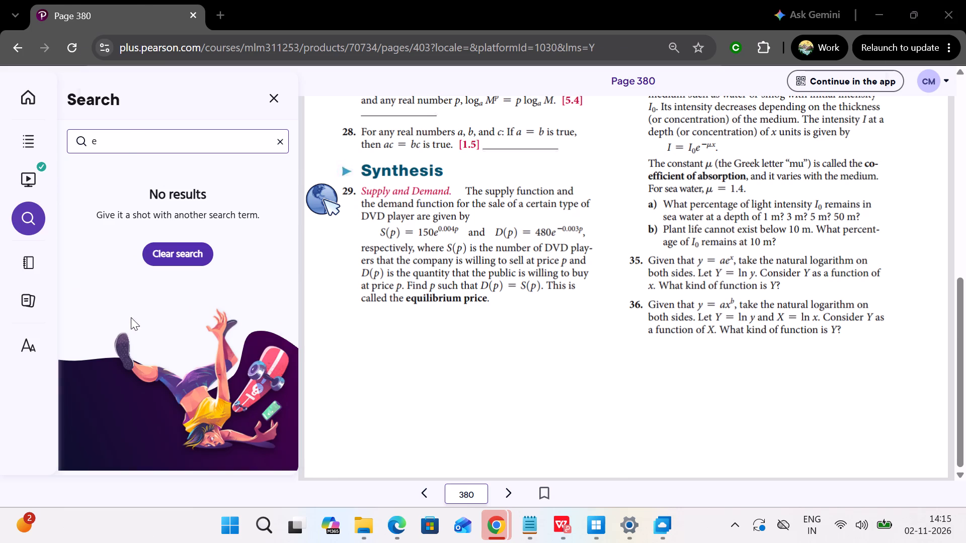
# Replace the search term with "binary" and search the book for it.
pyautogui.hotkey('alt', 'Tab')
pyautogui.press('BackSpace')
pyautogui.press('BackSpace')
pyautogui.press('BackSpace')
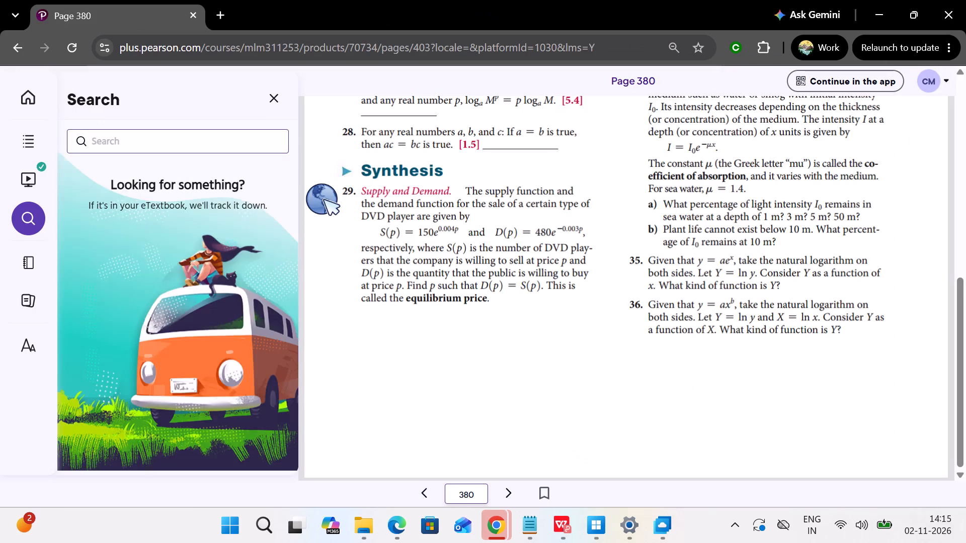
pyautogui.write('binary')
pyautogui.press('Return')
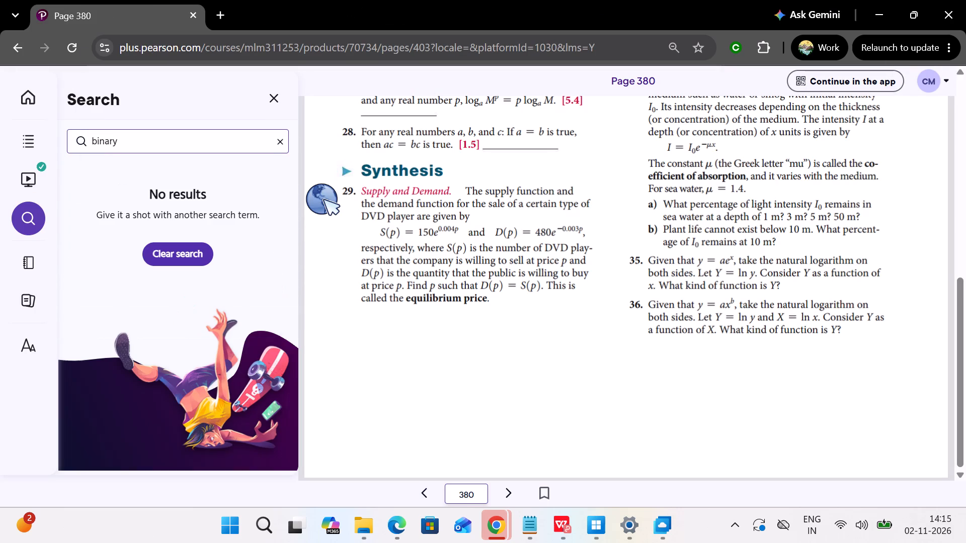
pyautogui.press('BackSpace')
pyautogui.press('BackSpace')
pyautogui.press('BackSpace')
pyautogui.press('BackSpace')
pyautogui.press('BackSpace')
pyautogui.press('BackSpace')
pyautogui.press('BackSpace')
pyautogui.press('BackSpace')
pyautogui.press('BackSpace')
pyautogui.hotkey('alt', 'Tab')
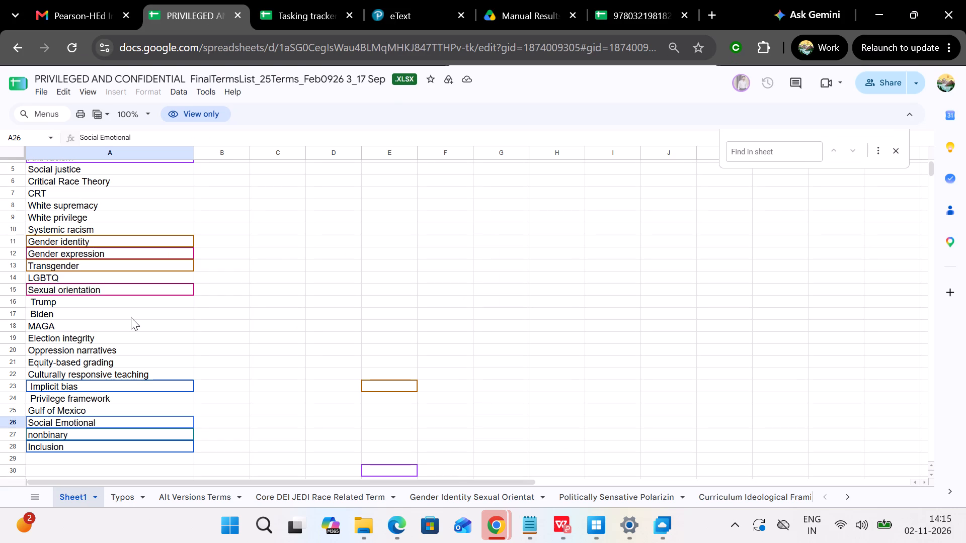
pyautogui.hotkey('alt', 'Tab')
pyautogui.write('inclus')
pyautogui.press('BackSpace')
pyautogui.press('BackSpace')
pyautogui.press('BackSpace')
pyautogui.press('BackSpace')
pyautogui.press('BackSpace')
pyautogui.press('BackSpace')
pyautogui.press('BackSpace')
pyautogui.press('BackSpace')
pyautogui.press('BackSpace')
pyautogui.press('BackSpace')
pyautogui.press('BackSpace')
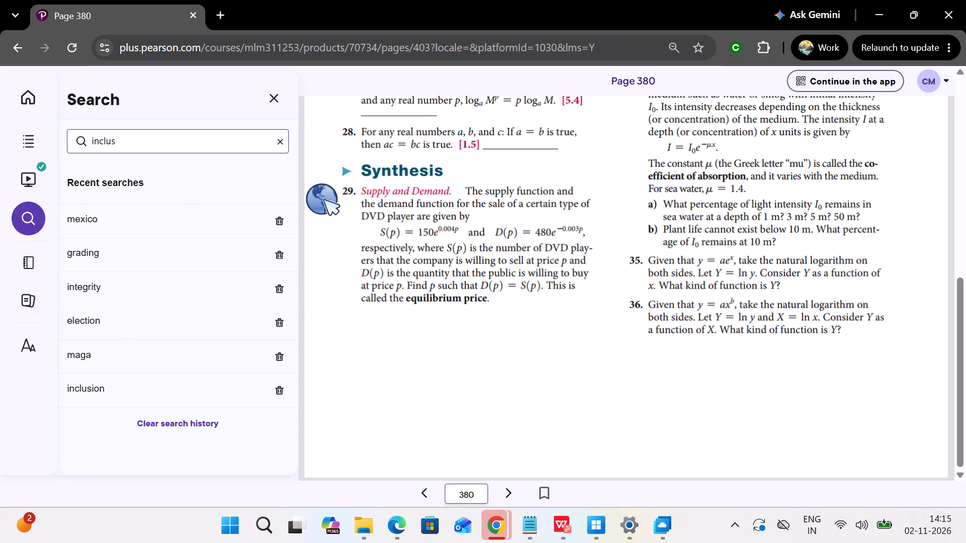
# Send the drafted "Lunch break" message in the Pearson-HEd Image & Text Search QA chat.
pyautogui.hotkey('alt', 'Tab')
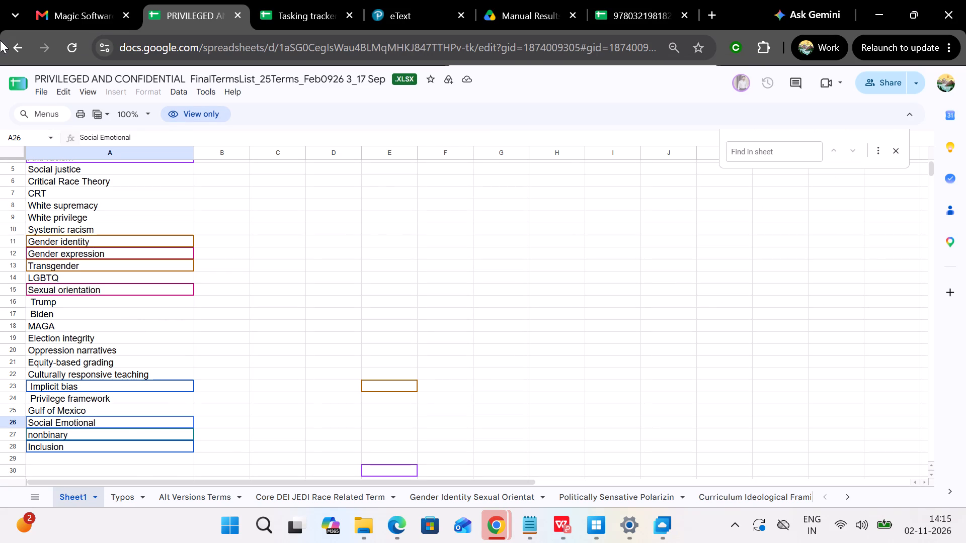
pyautogui.click(77, 0)
pyautogui.press('Return')
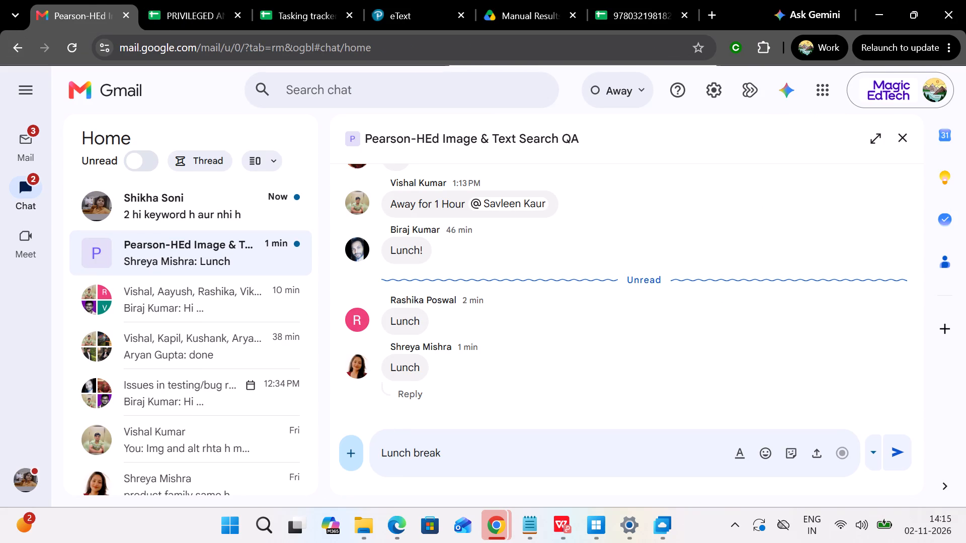
pyautogui.click(456, 446)
pyautogui.press('Return')
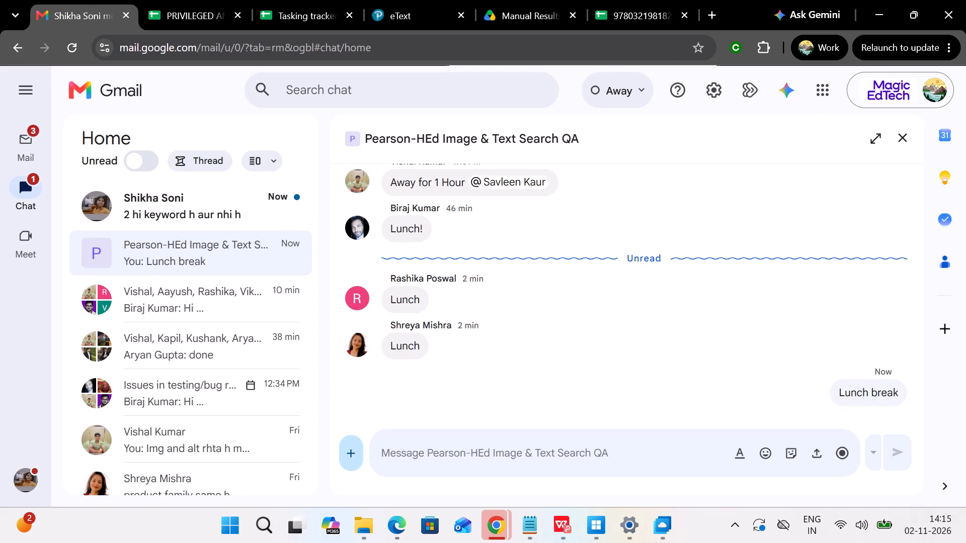
pyautogui.click(187, 198)
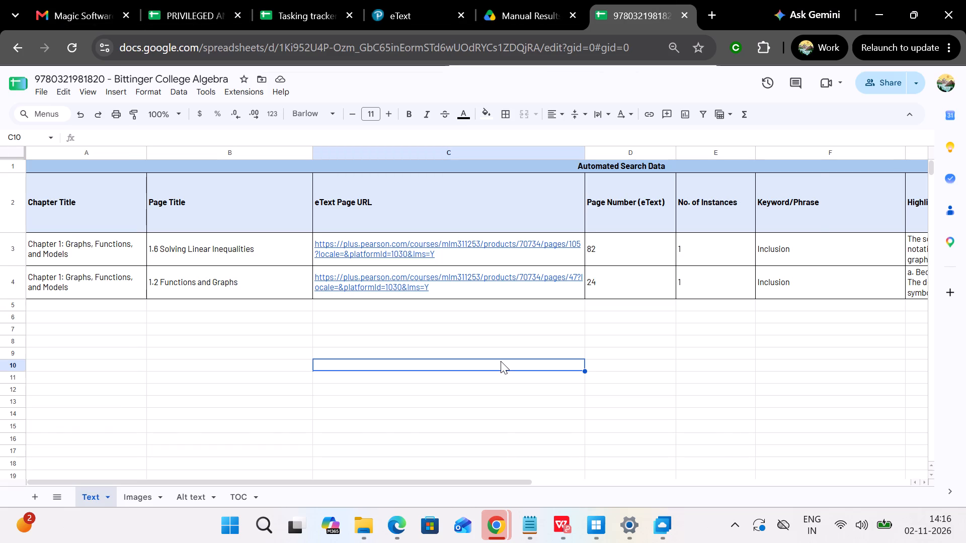
pyautogui.hscroll(-13, 501, 361)
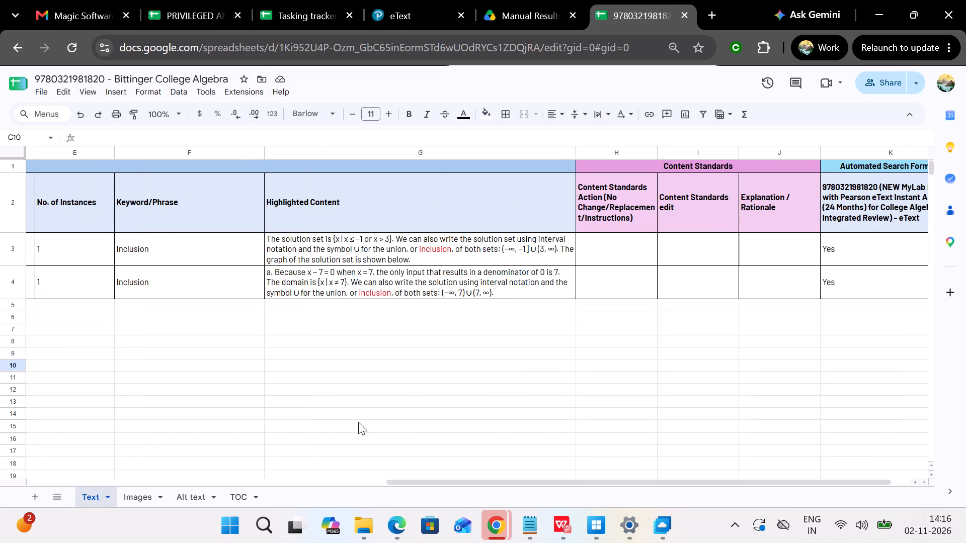
pyautogui.click(145, 491)
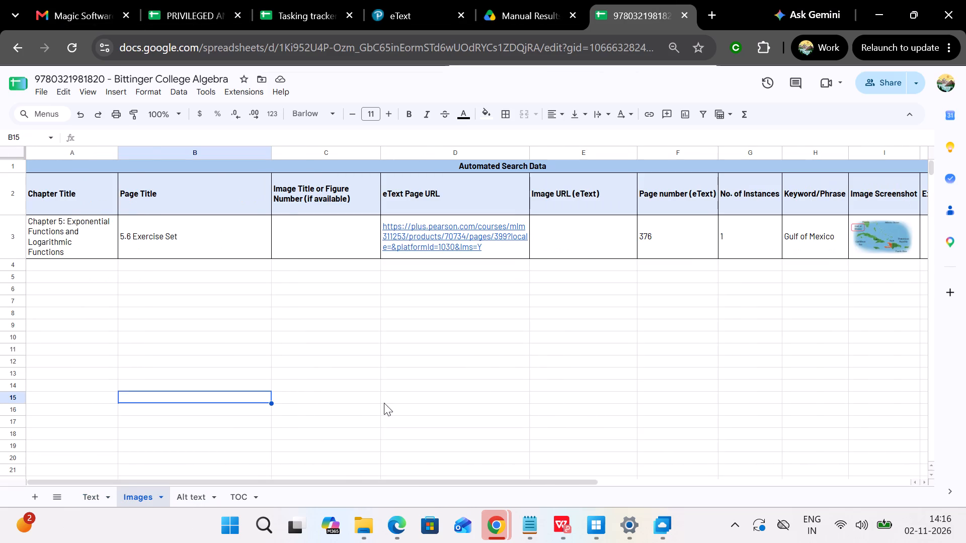
pyautogui.hscroll(-6, 384, 403)
pyautogui.click(178, 500)
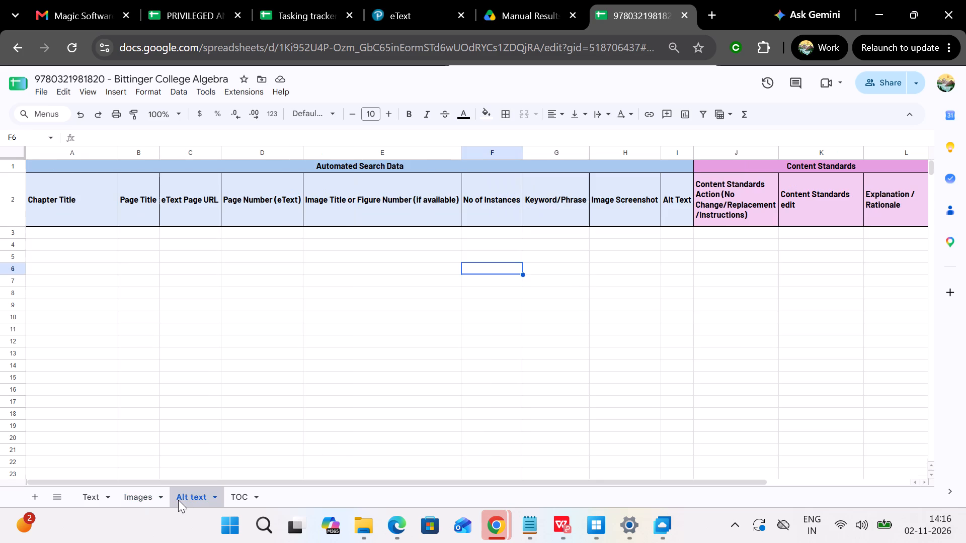
pyautogui.hscroll(-6, 303, 457)
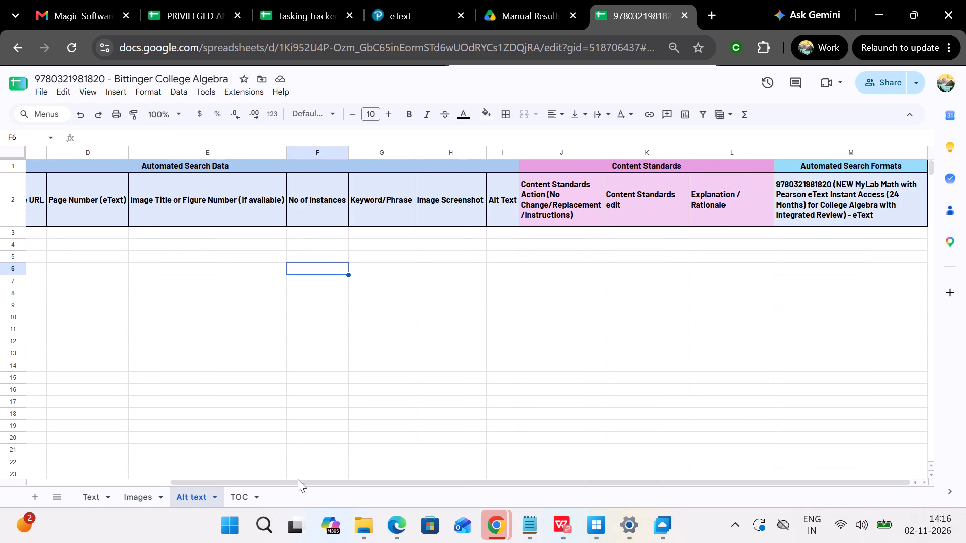
pyautogui.moveTo(252, 509); pyautogui.dragTo(243, 501)
pyautogui.click(243, 501)
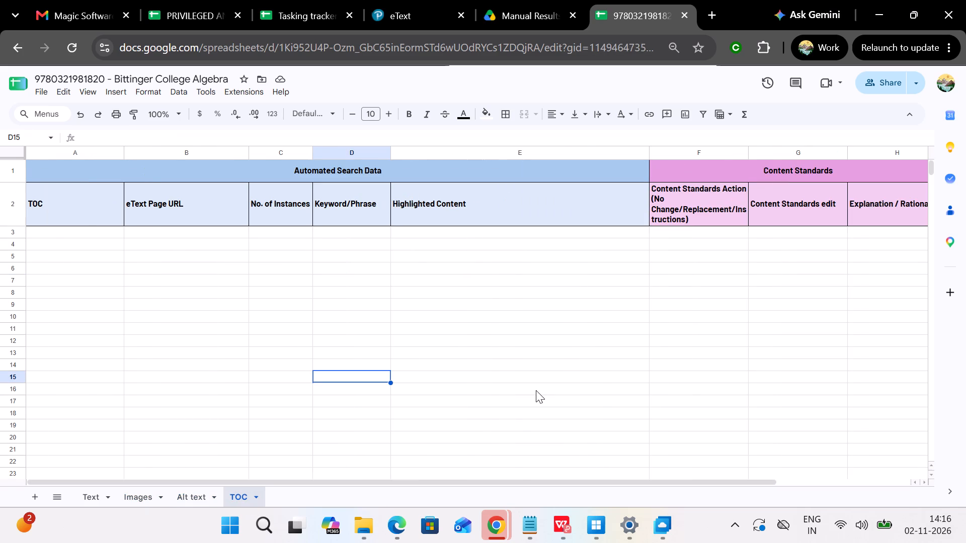
pyautogui.hscroll(-7, 536, 390)
pyautogui.hscroll(7, 536, 390)
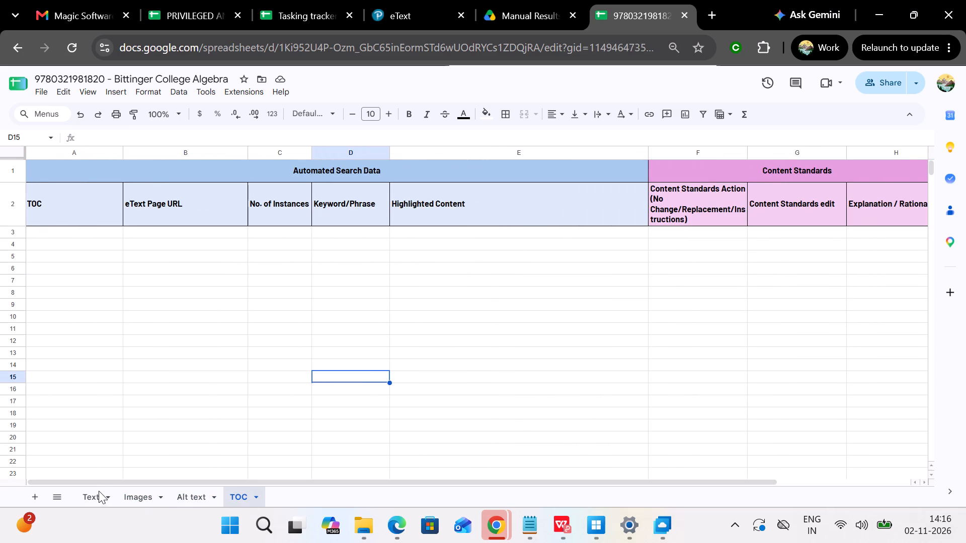
pyautogui.click(102, 487)
pyautogui.hscroll(4, 245, 322)
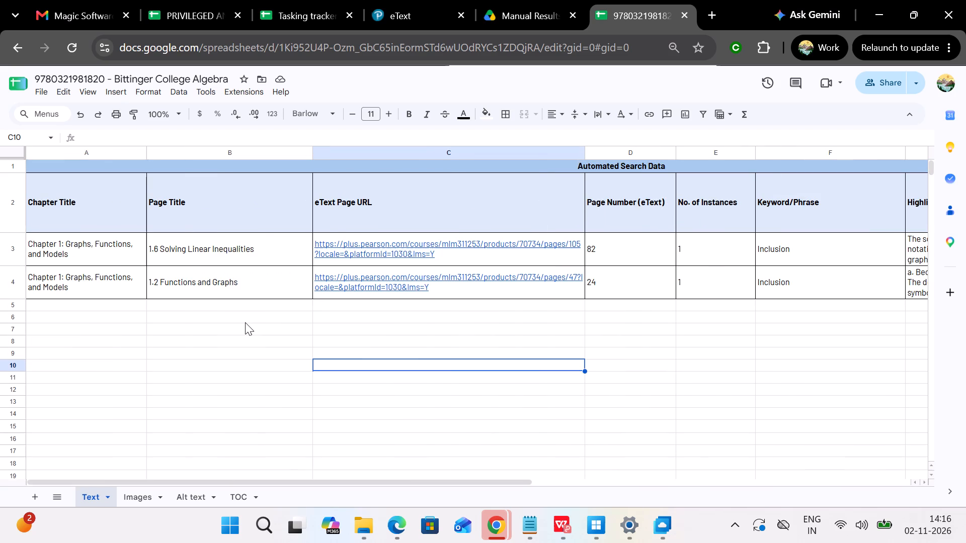
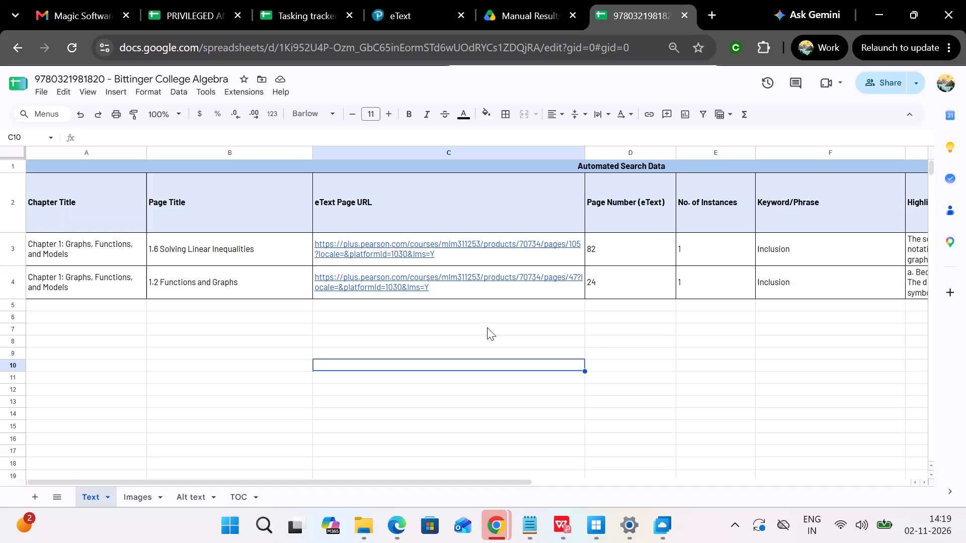
pyautogui.click(512, 6)
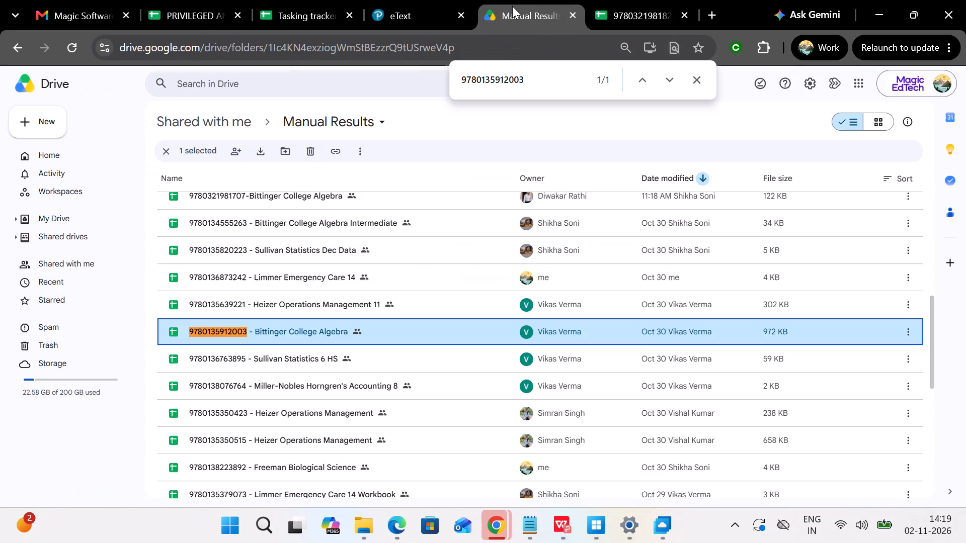
pyautogui.scroll(5, 456, 246)
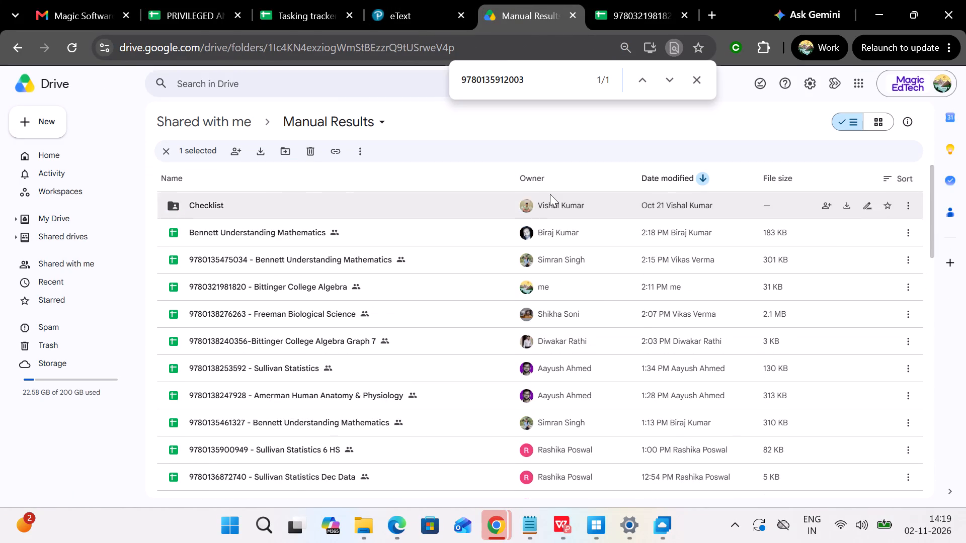
pyautogui.click(693, 77)
pyautogui.scroll(3, 541, 279)
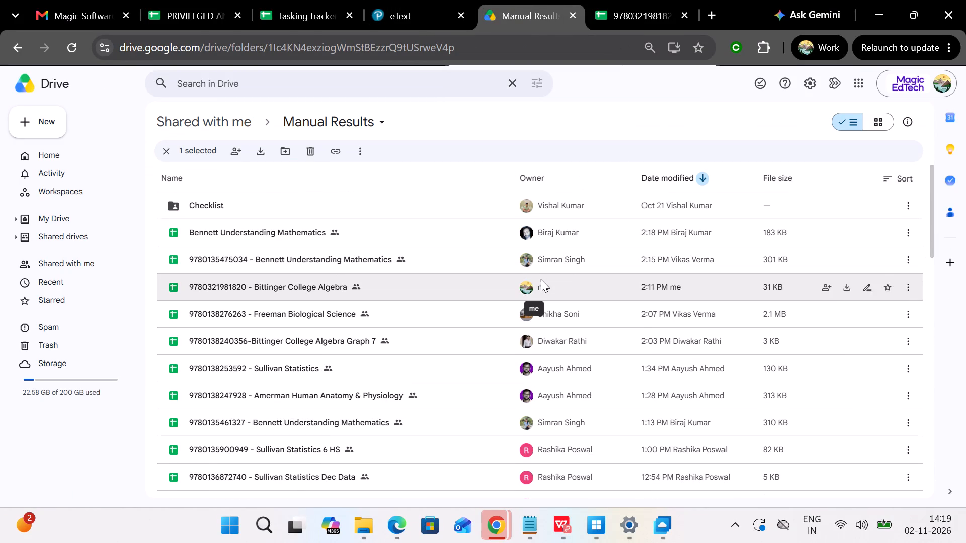
pyautogui.click(72, 52)
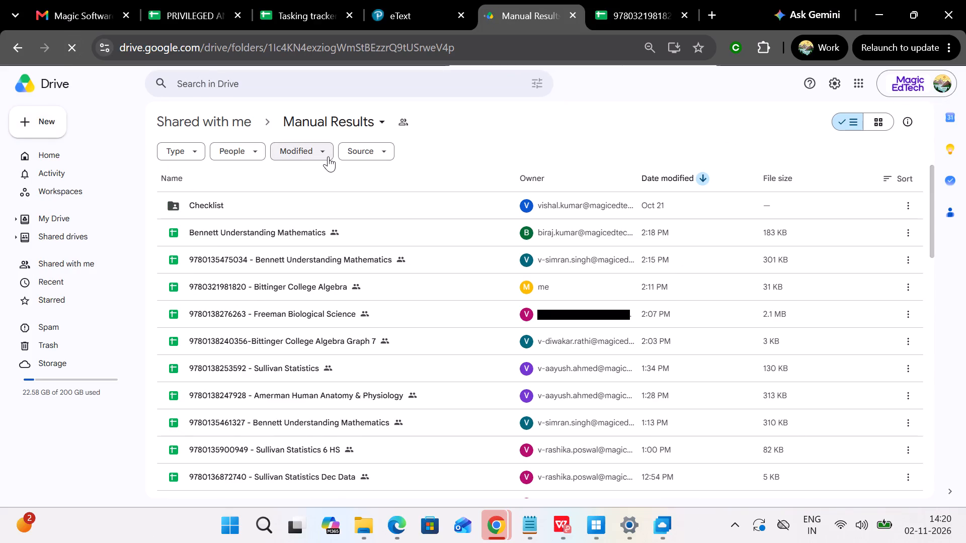
pyautogui.scroll(1, 439, 285)
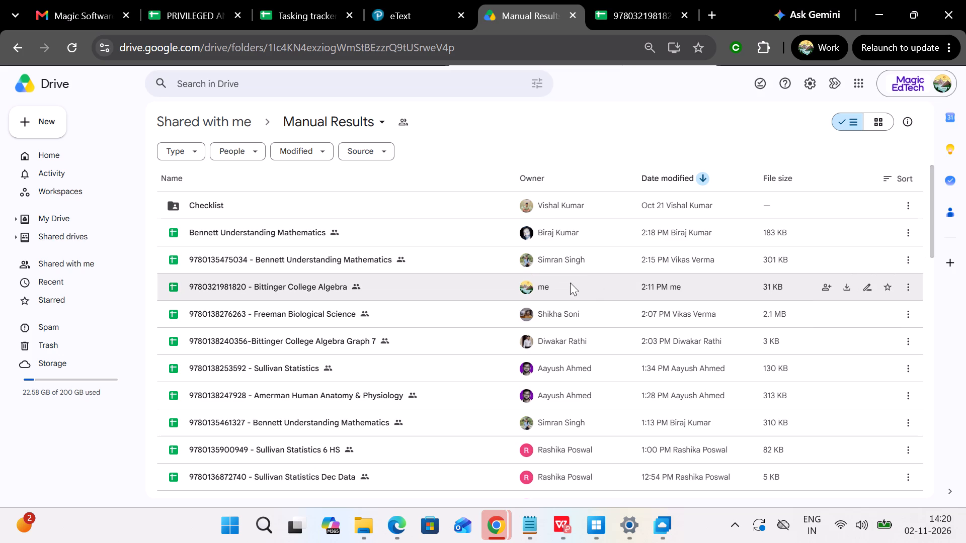
pyautogui.doubleClick(468, 284)
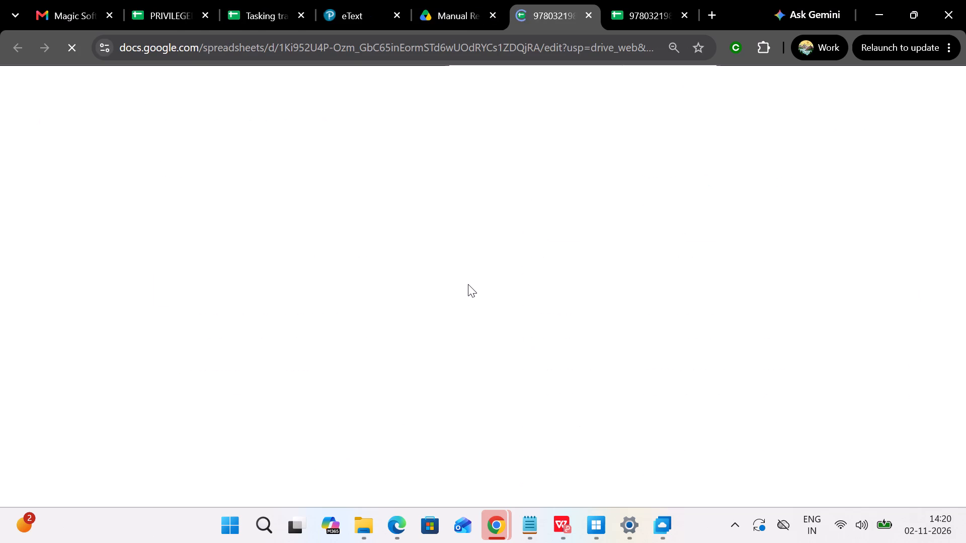
pyautogui.click(682, 17)
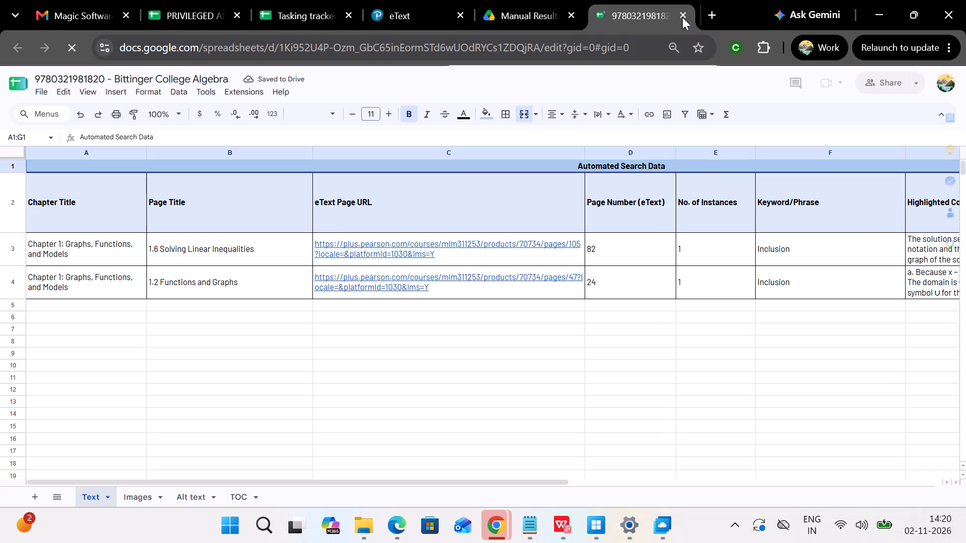